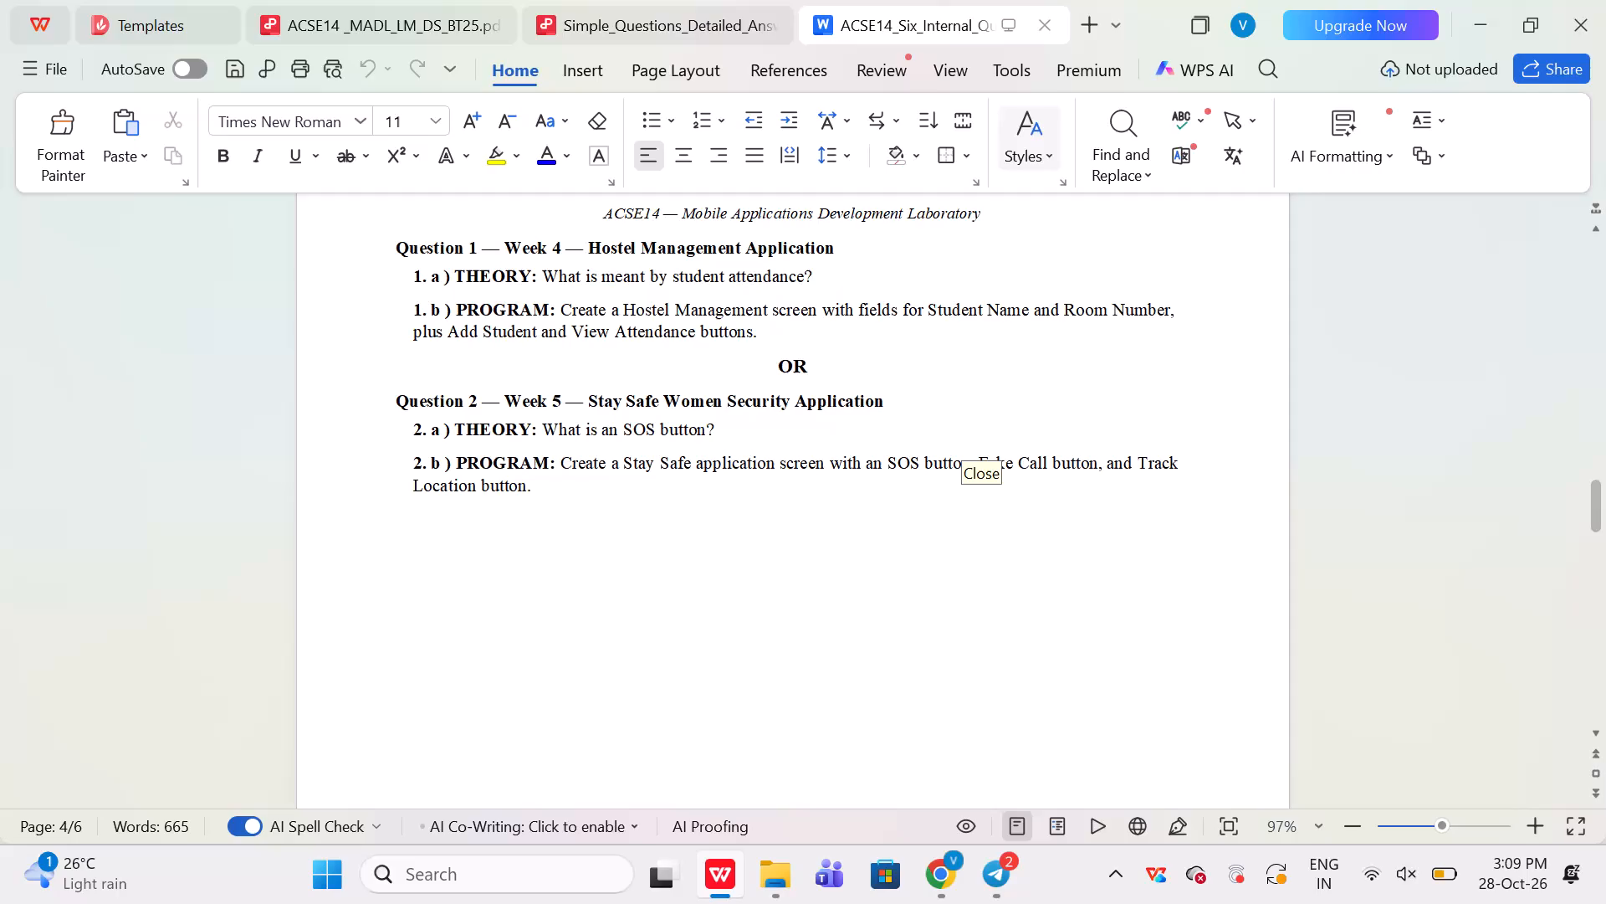
Delete the question text "What is a Navigation Drawer?" after the 1. a) THEORY label in Set 1.
scroll(744, 496, up, 9)
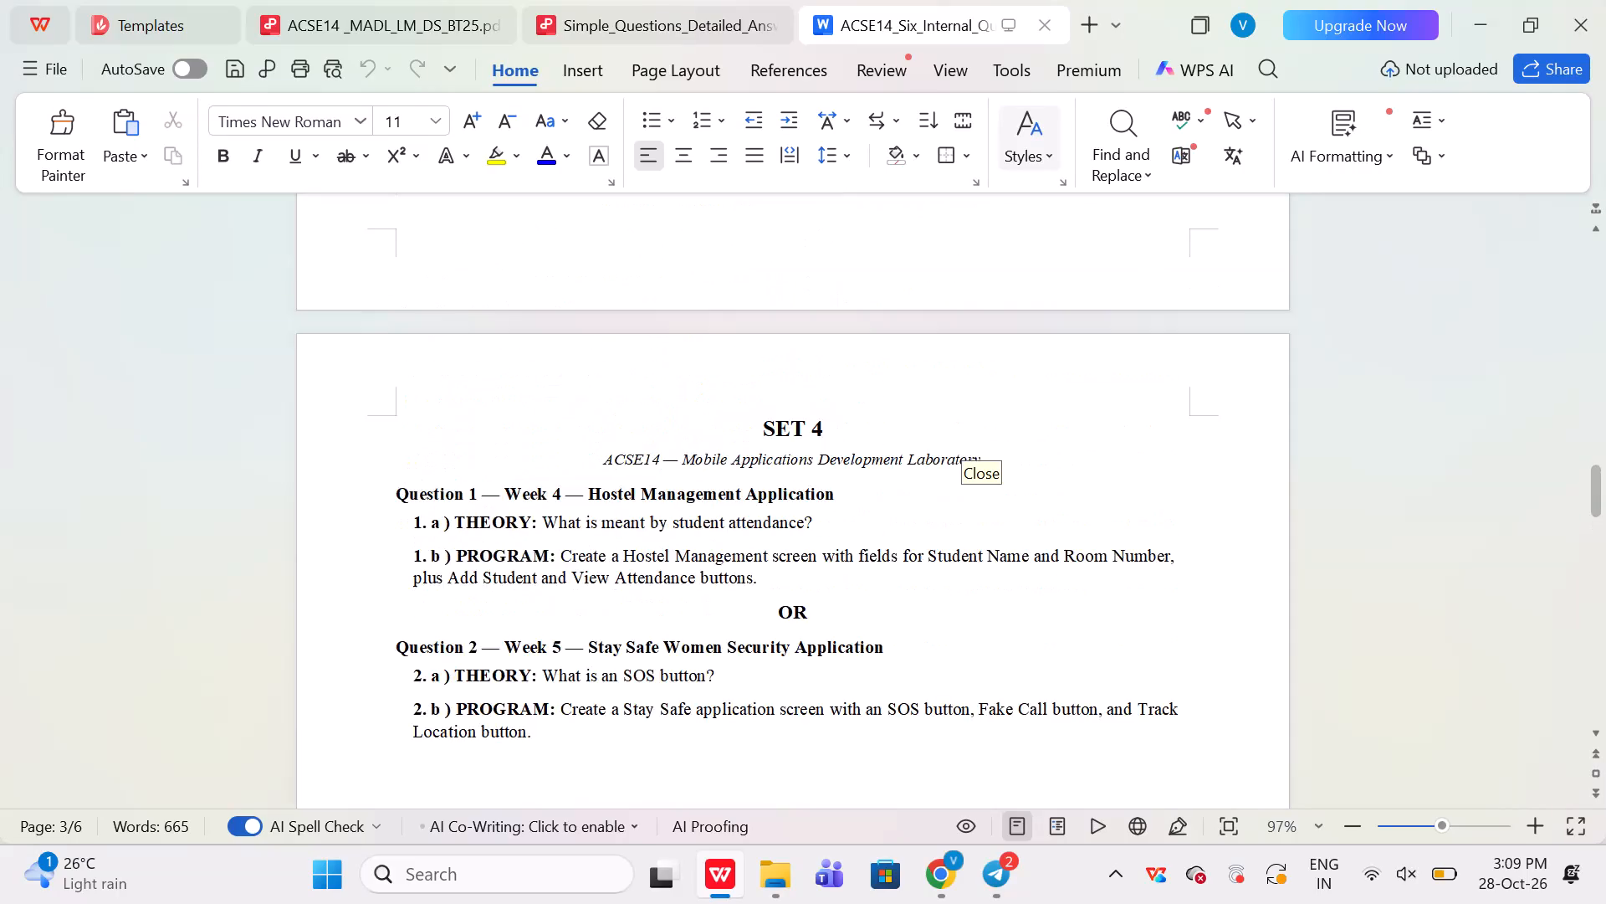
scroll(744, 496, up, 3)
scroll(744, 496, up, 20)
scroll(744, 496, up, 11)
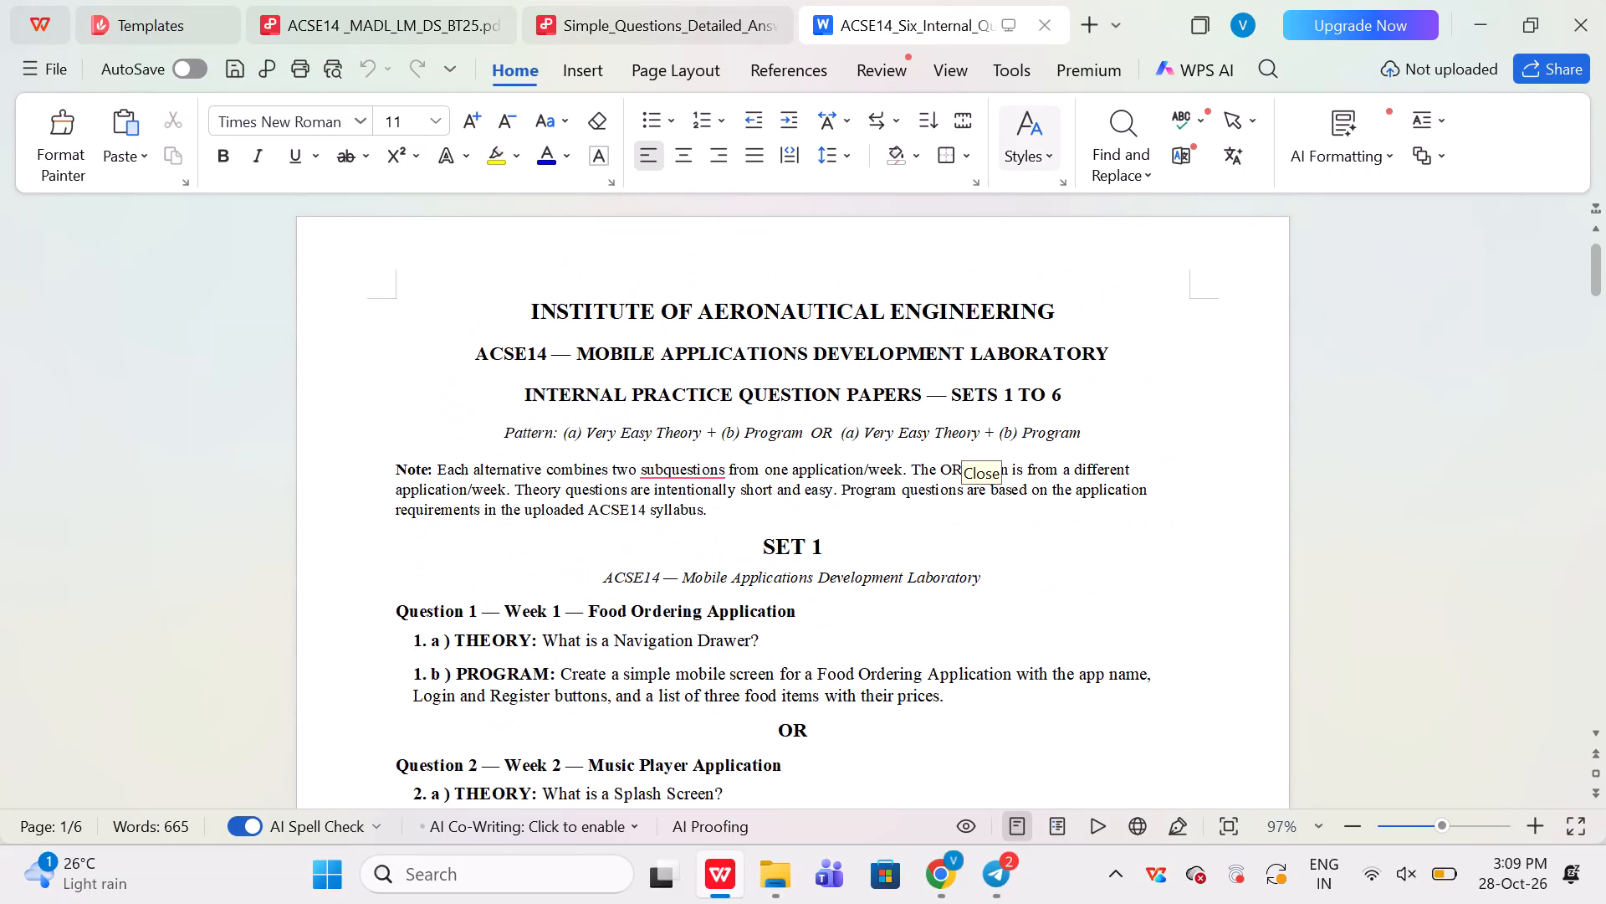
scroll(970, 585, down, 1)
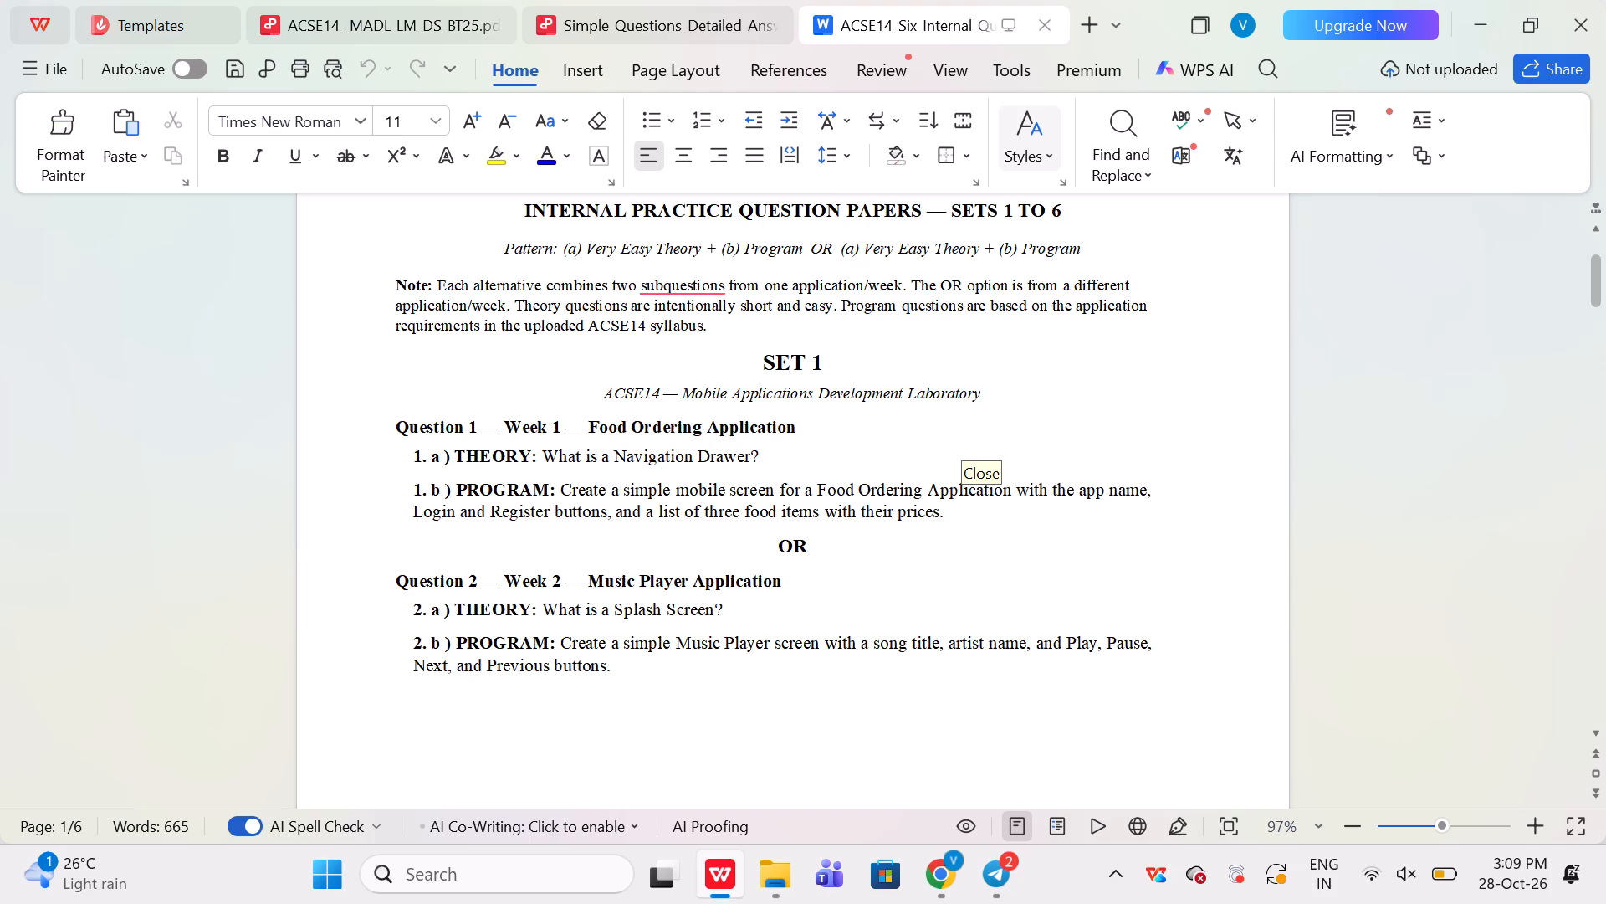
drag(768, 453, 596, 445)
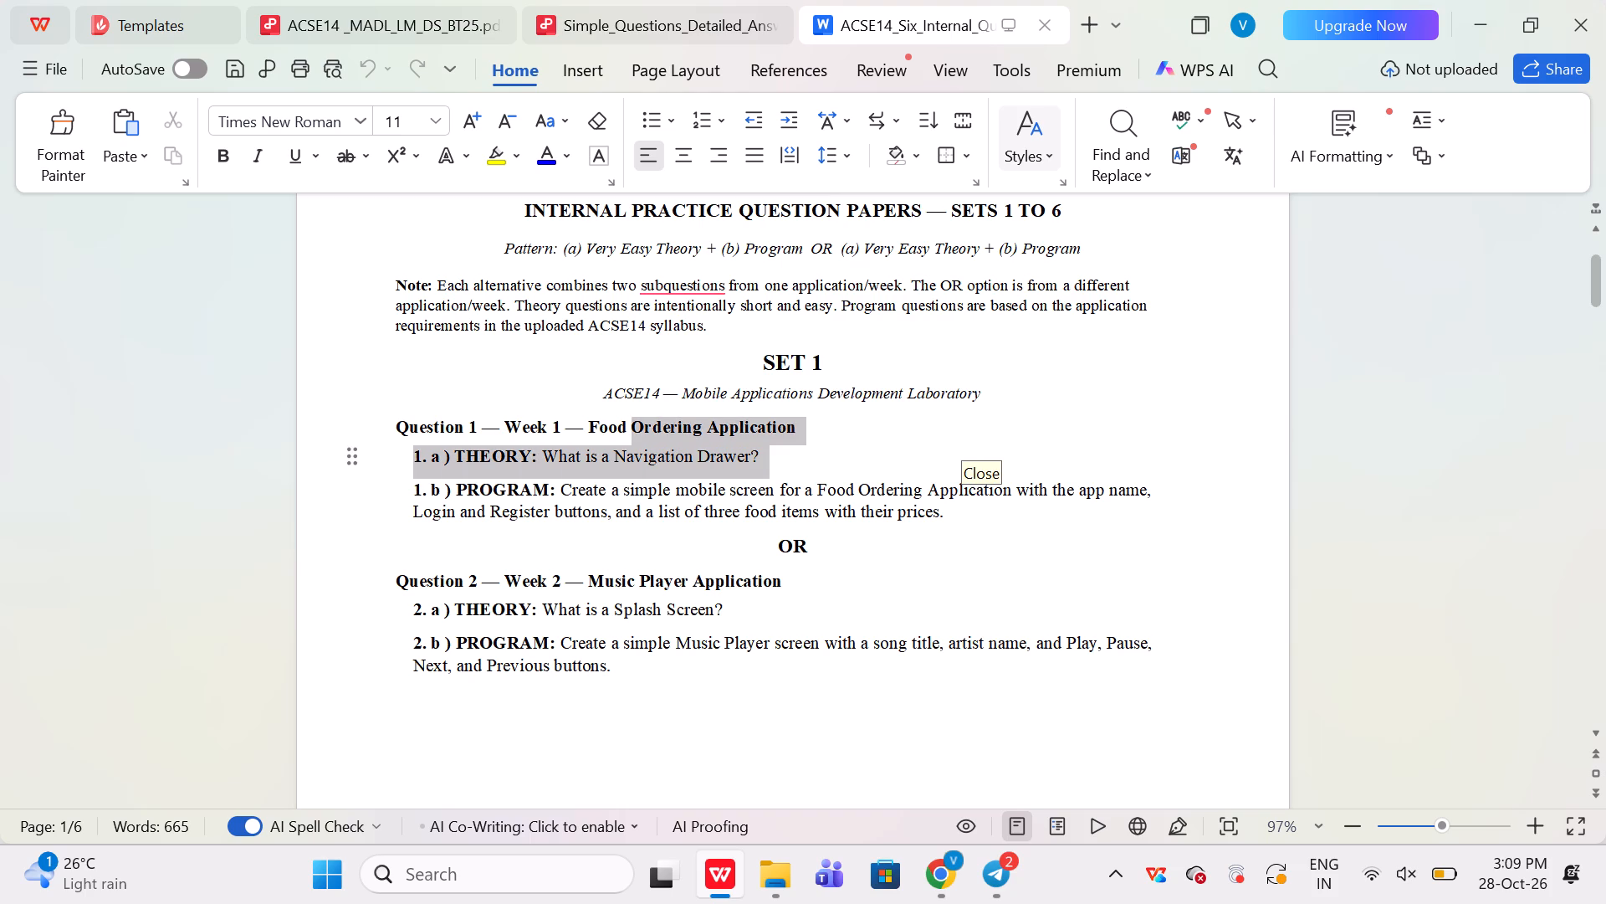
drag(596, 445, 548, 461)
key(BackSpace)
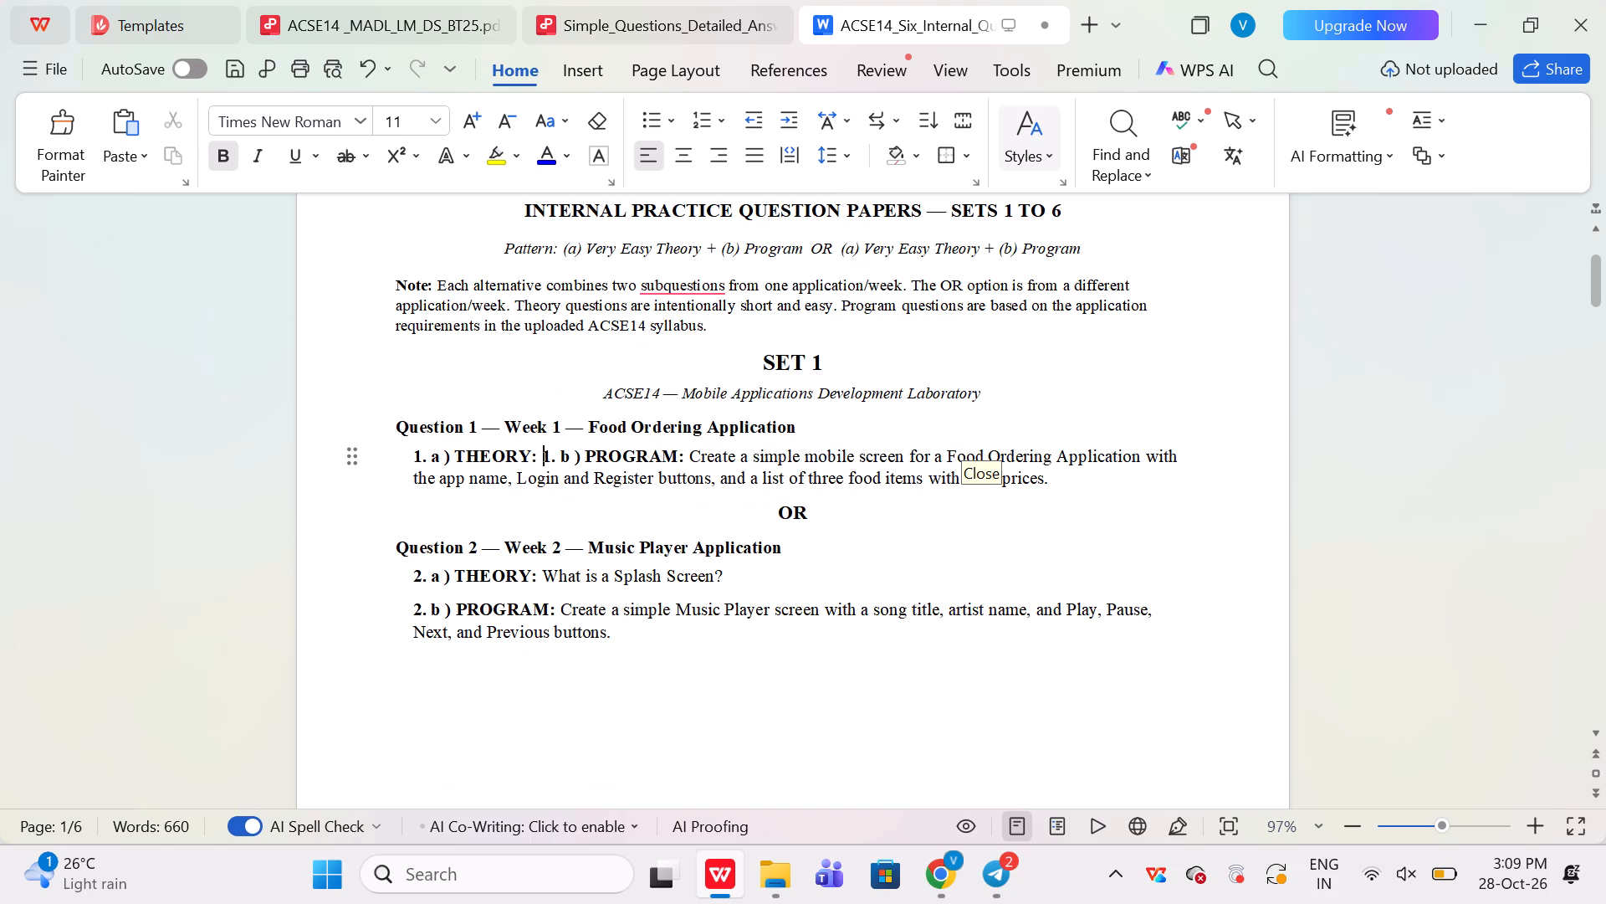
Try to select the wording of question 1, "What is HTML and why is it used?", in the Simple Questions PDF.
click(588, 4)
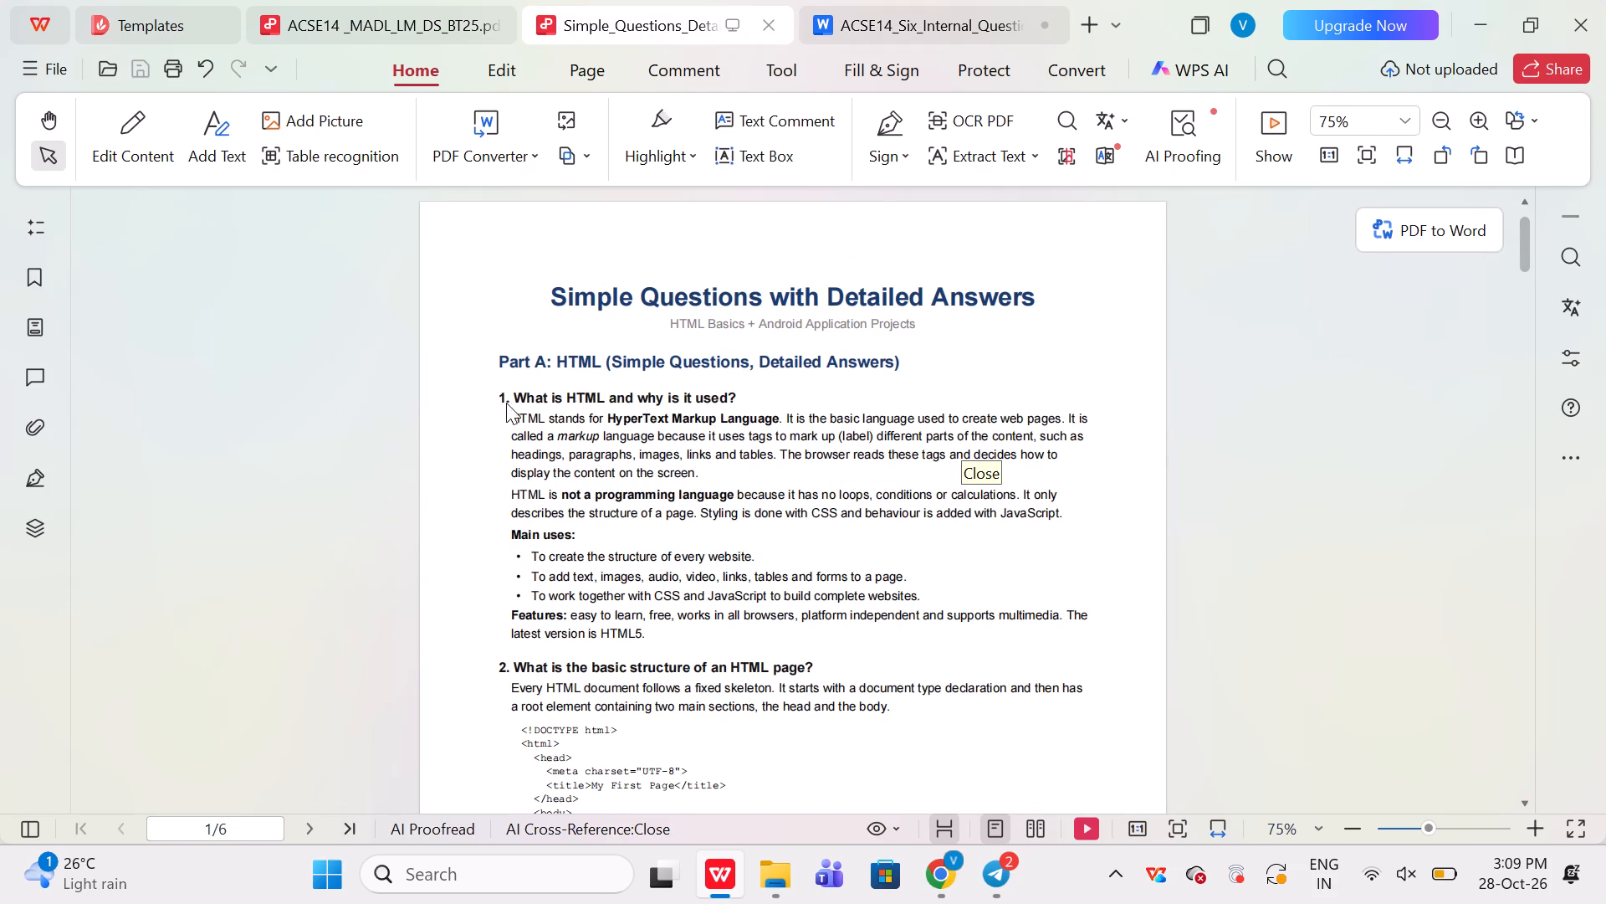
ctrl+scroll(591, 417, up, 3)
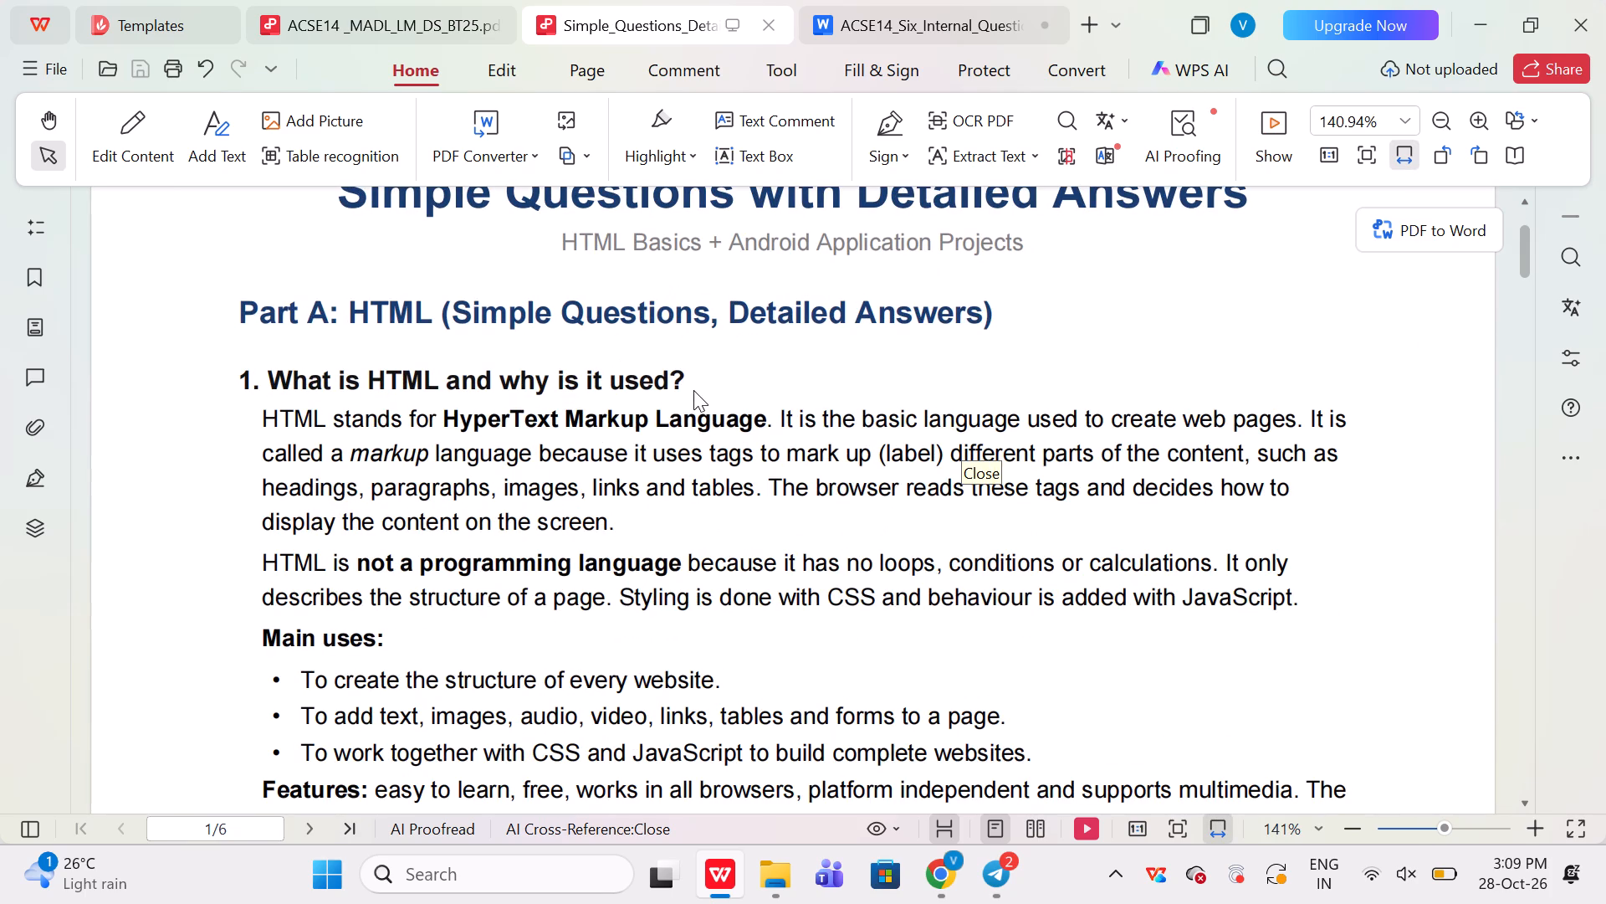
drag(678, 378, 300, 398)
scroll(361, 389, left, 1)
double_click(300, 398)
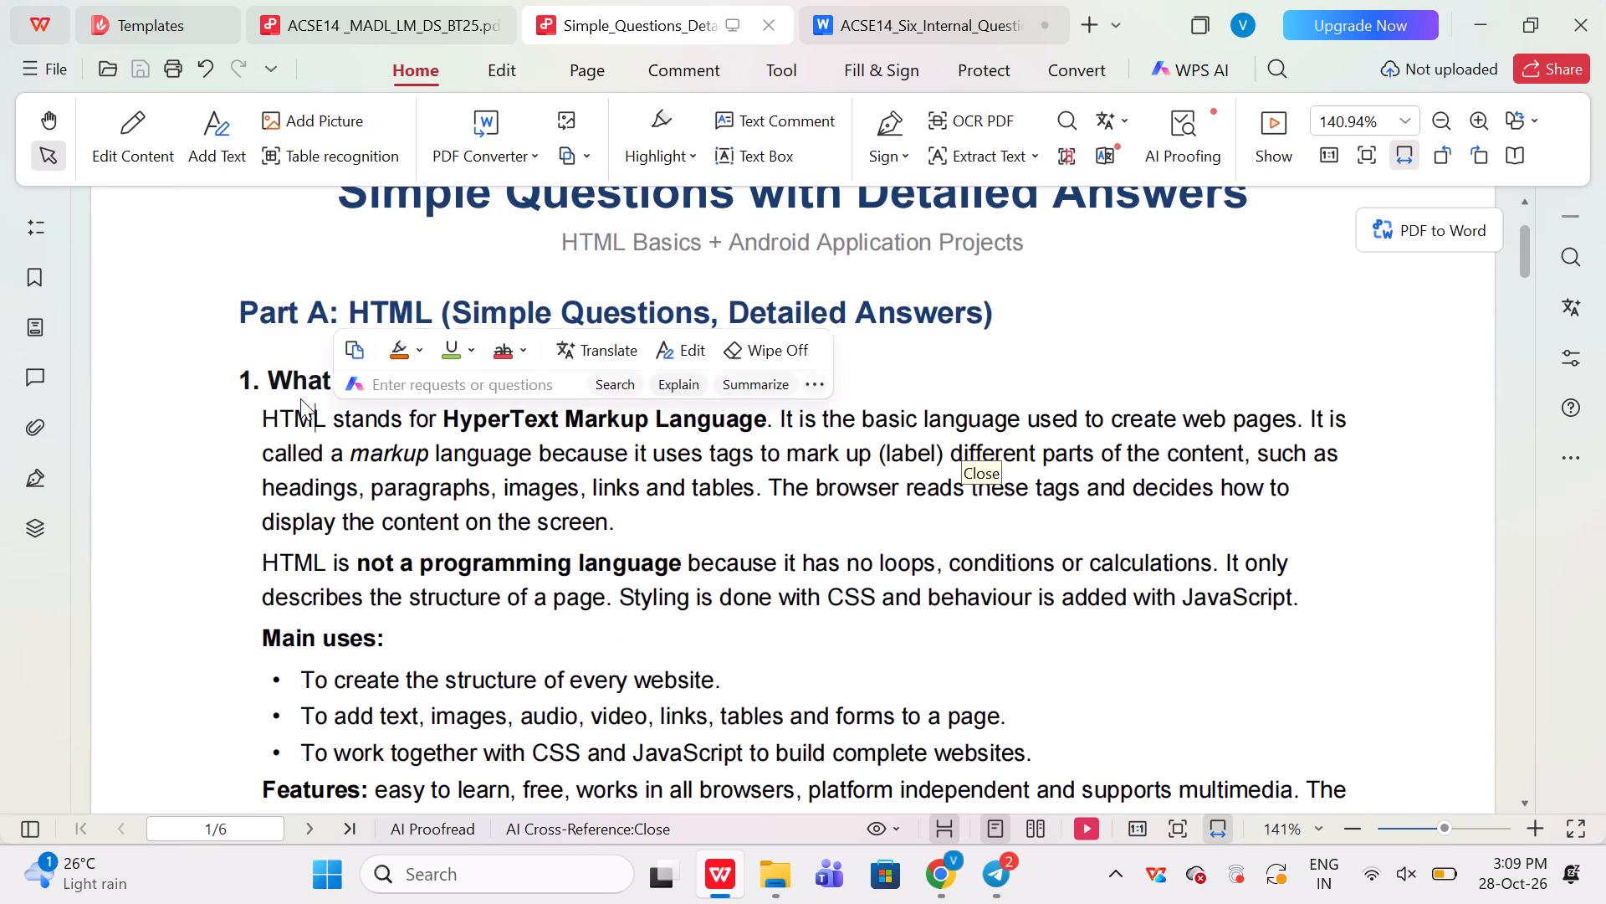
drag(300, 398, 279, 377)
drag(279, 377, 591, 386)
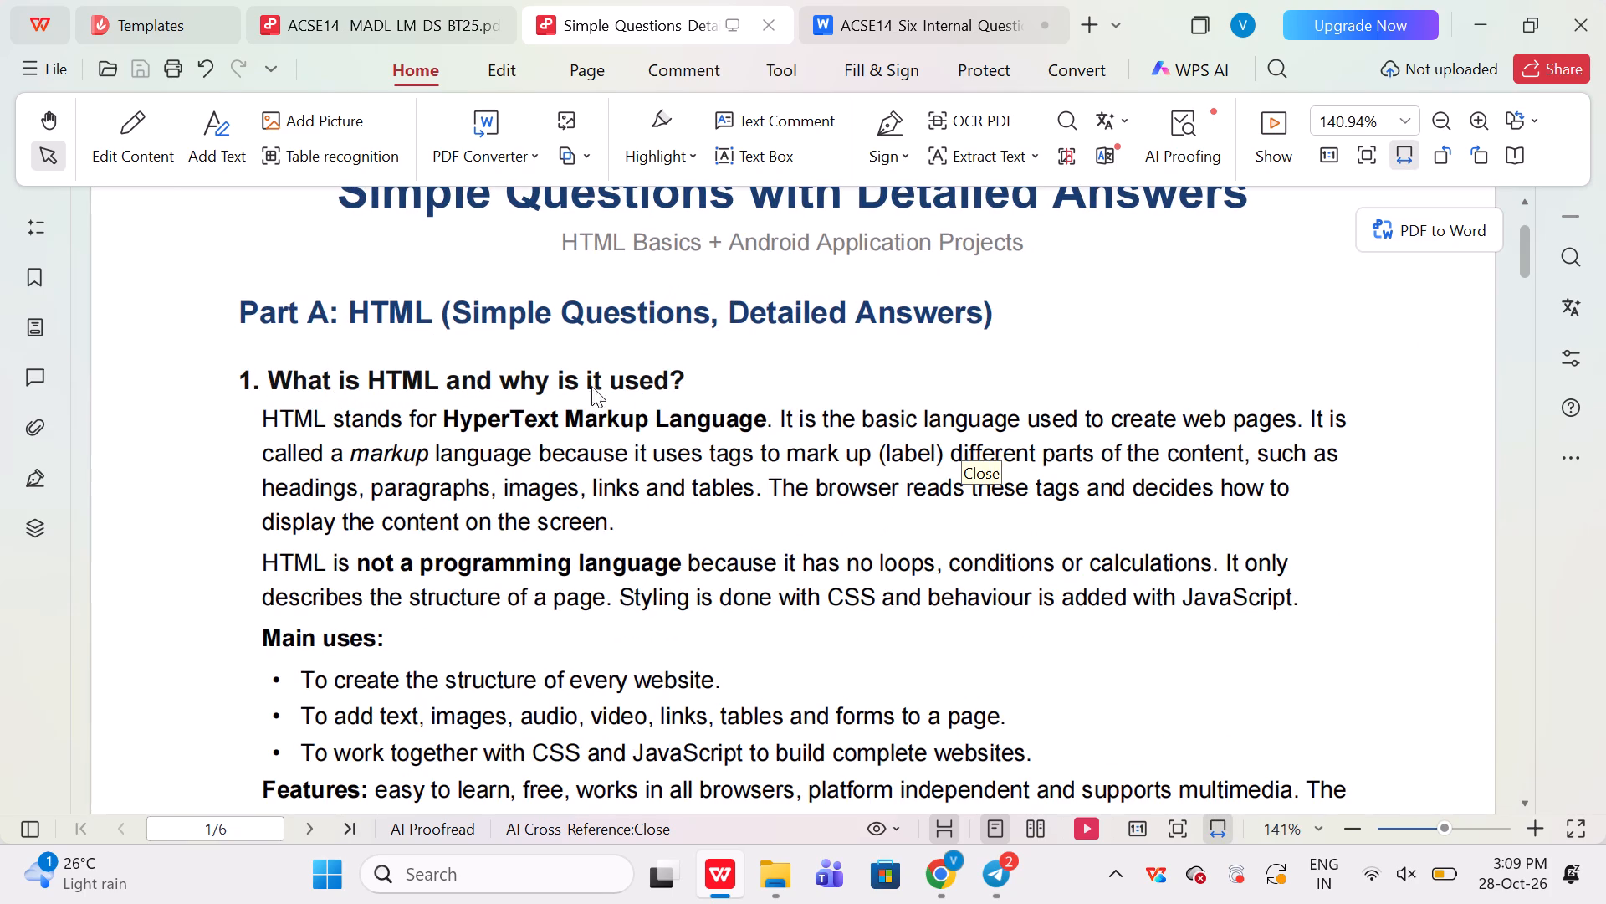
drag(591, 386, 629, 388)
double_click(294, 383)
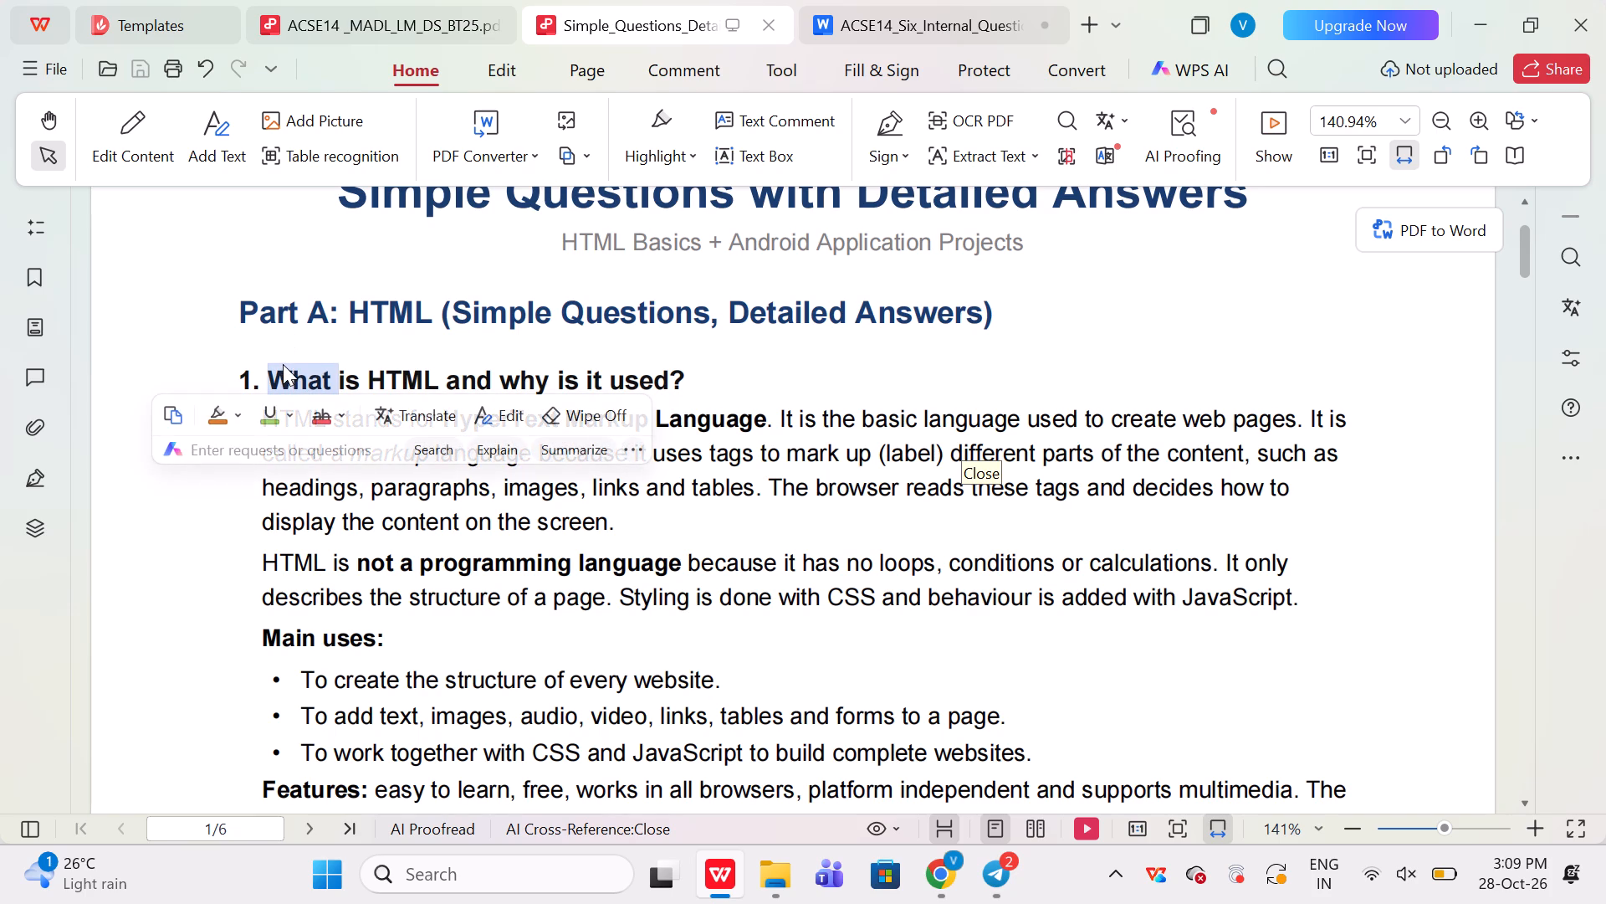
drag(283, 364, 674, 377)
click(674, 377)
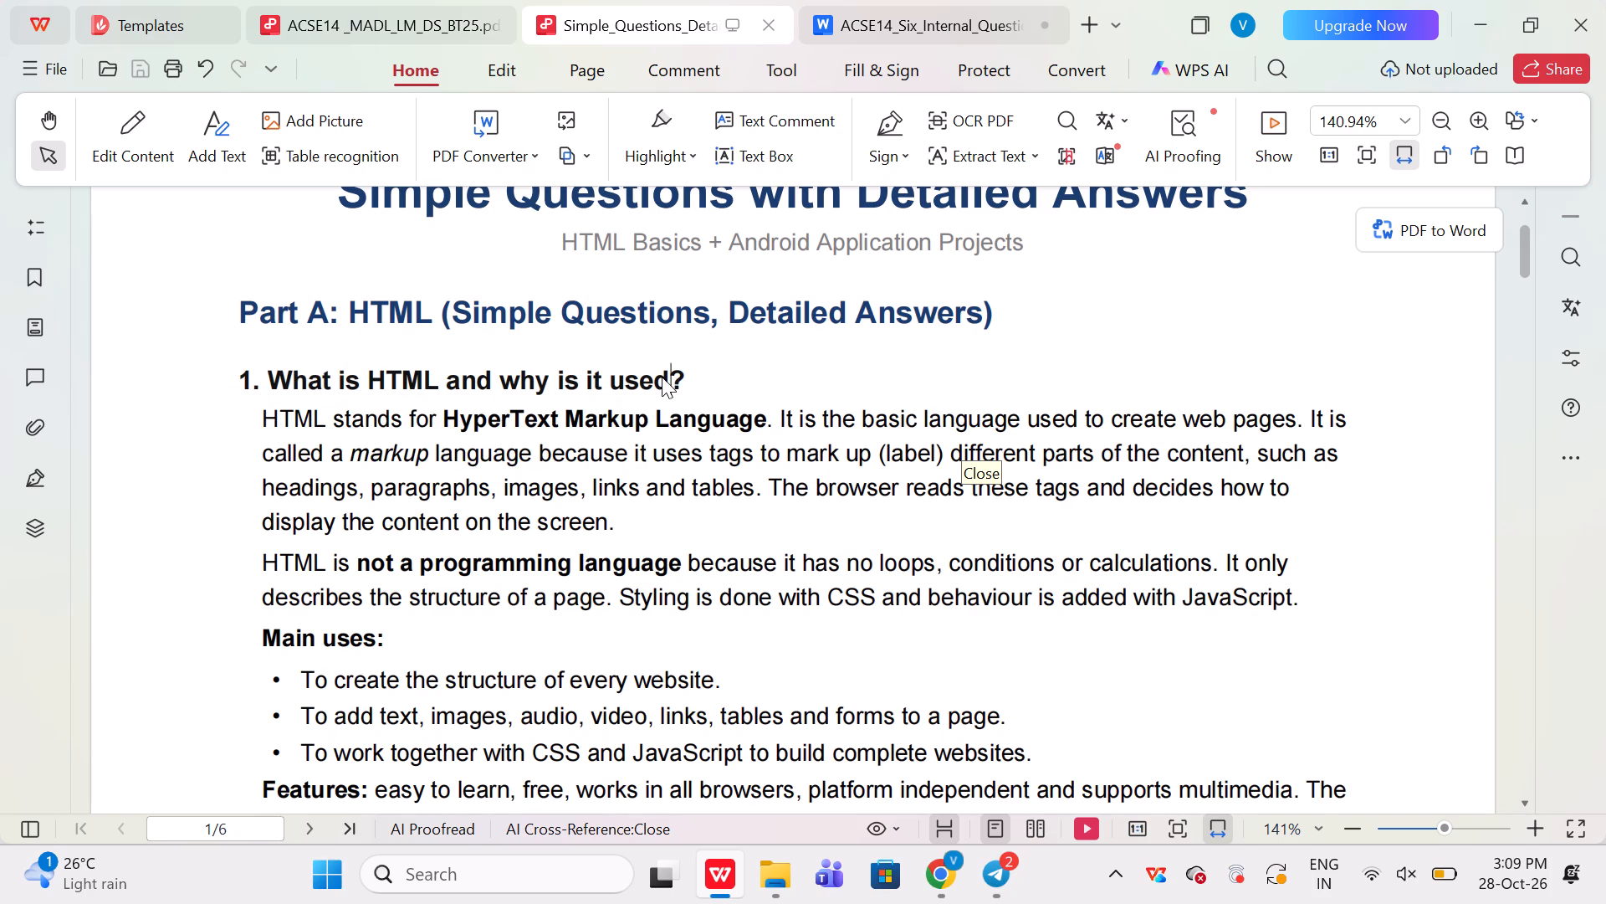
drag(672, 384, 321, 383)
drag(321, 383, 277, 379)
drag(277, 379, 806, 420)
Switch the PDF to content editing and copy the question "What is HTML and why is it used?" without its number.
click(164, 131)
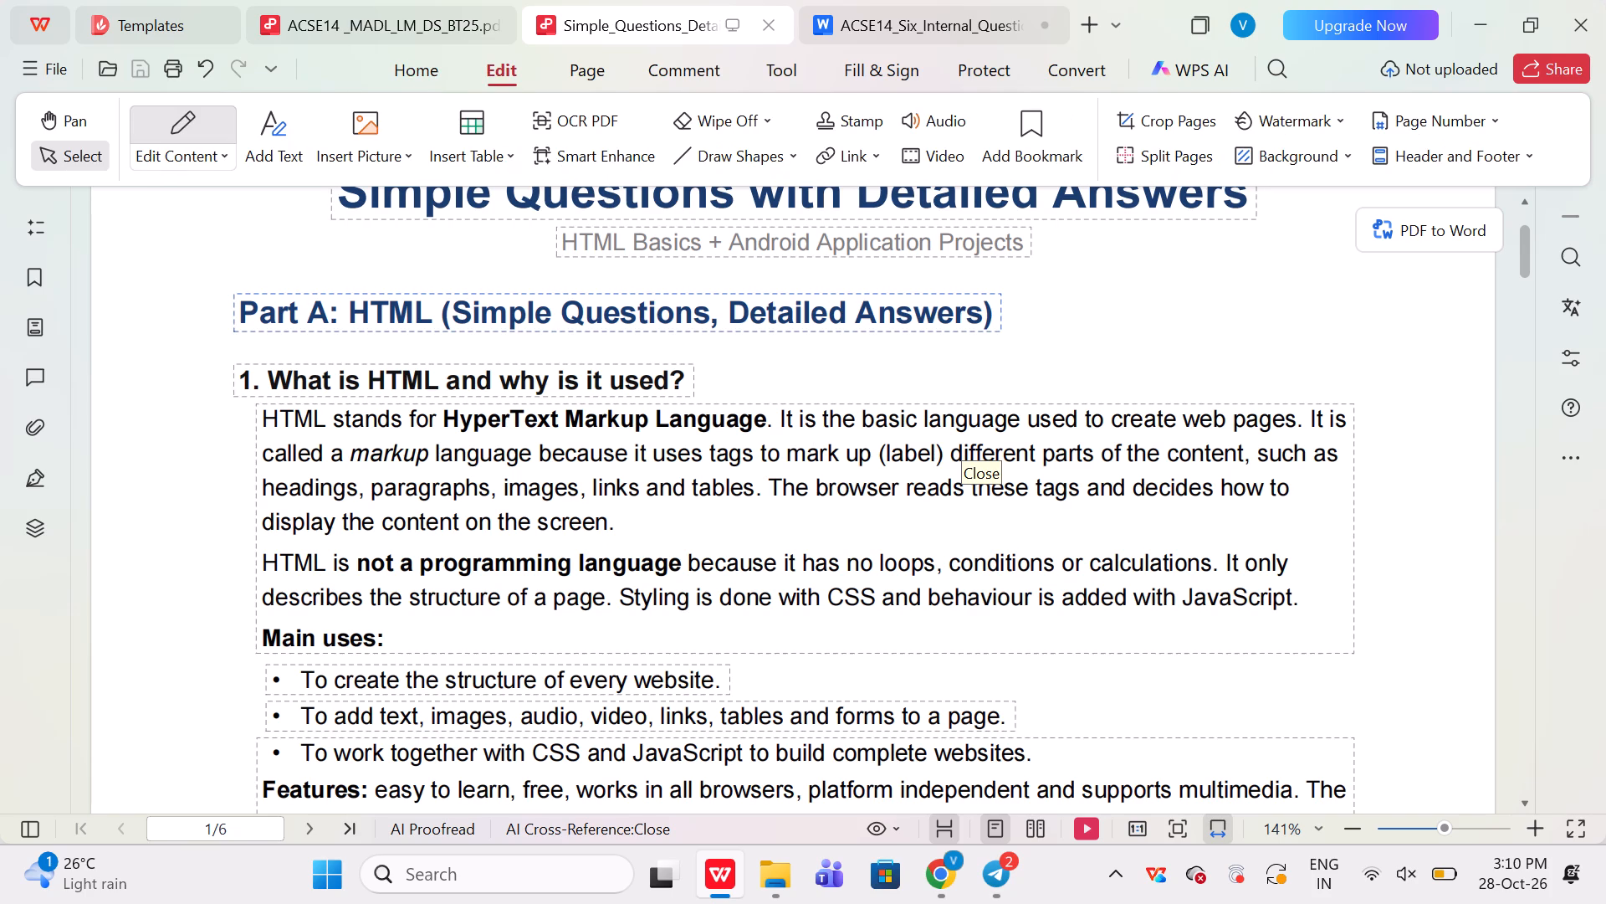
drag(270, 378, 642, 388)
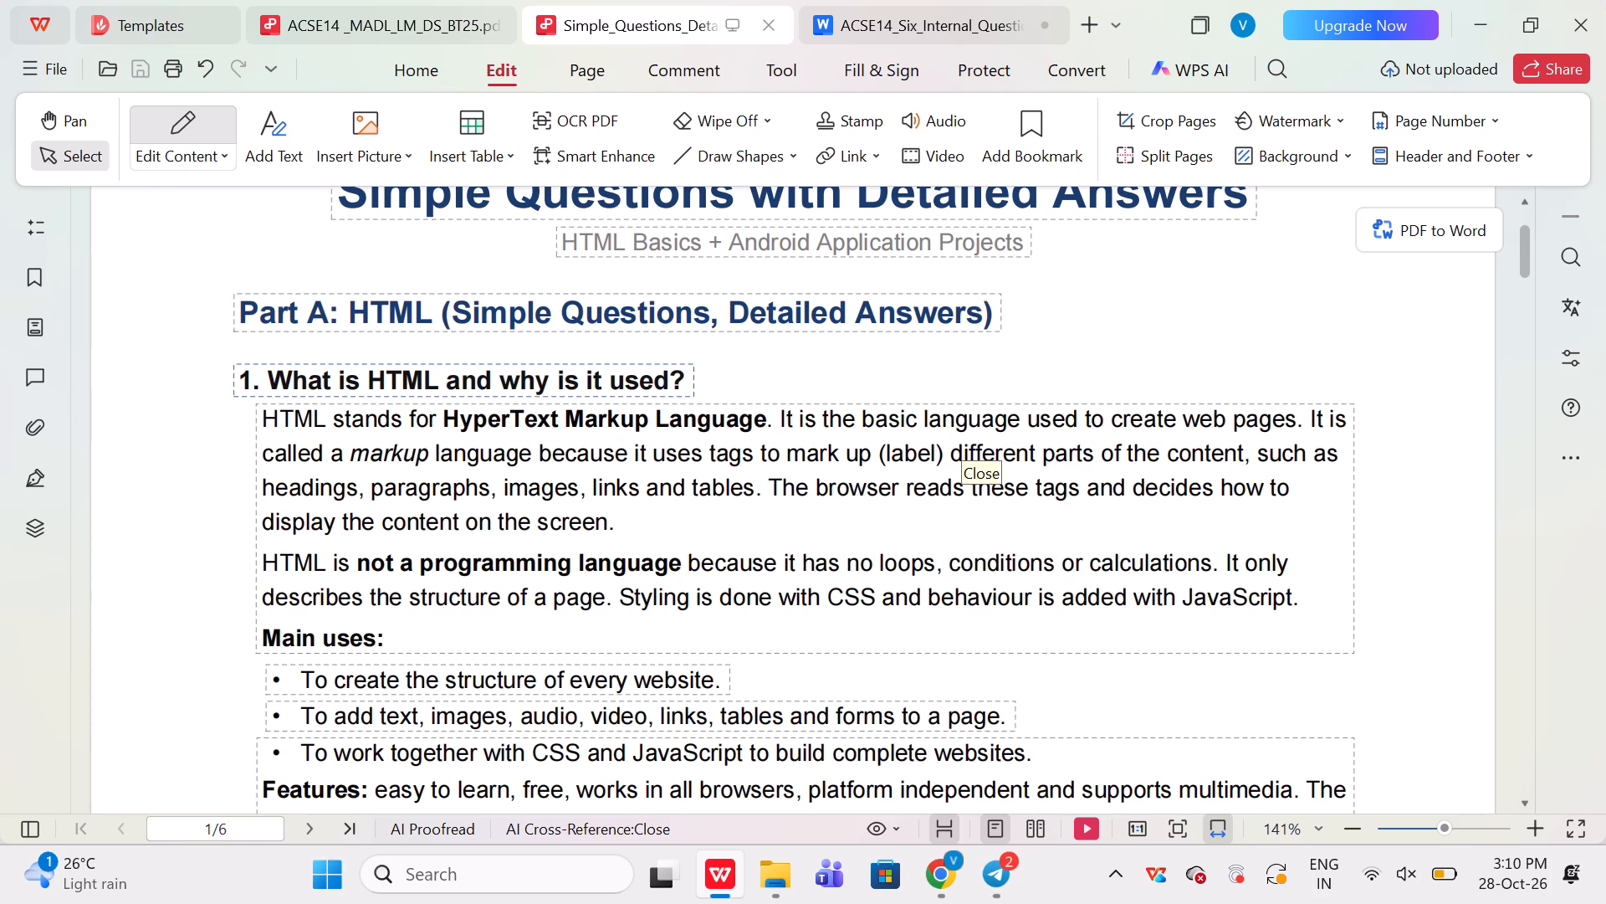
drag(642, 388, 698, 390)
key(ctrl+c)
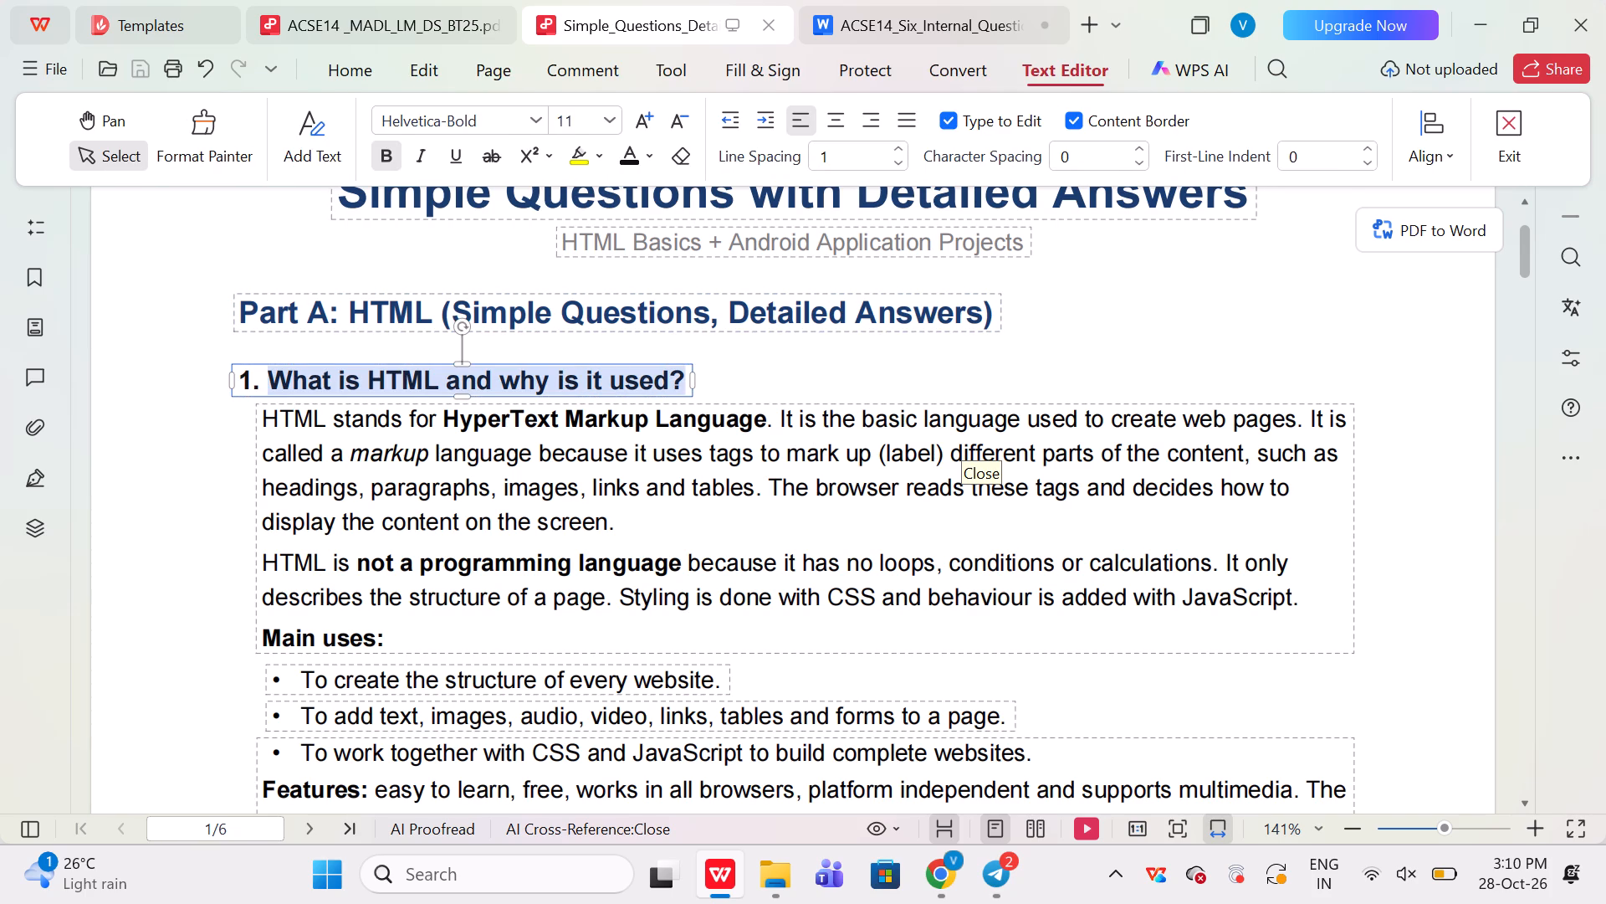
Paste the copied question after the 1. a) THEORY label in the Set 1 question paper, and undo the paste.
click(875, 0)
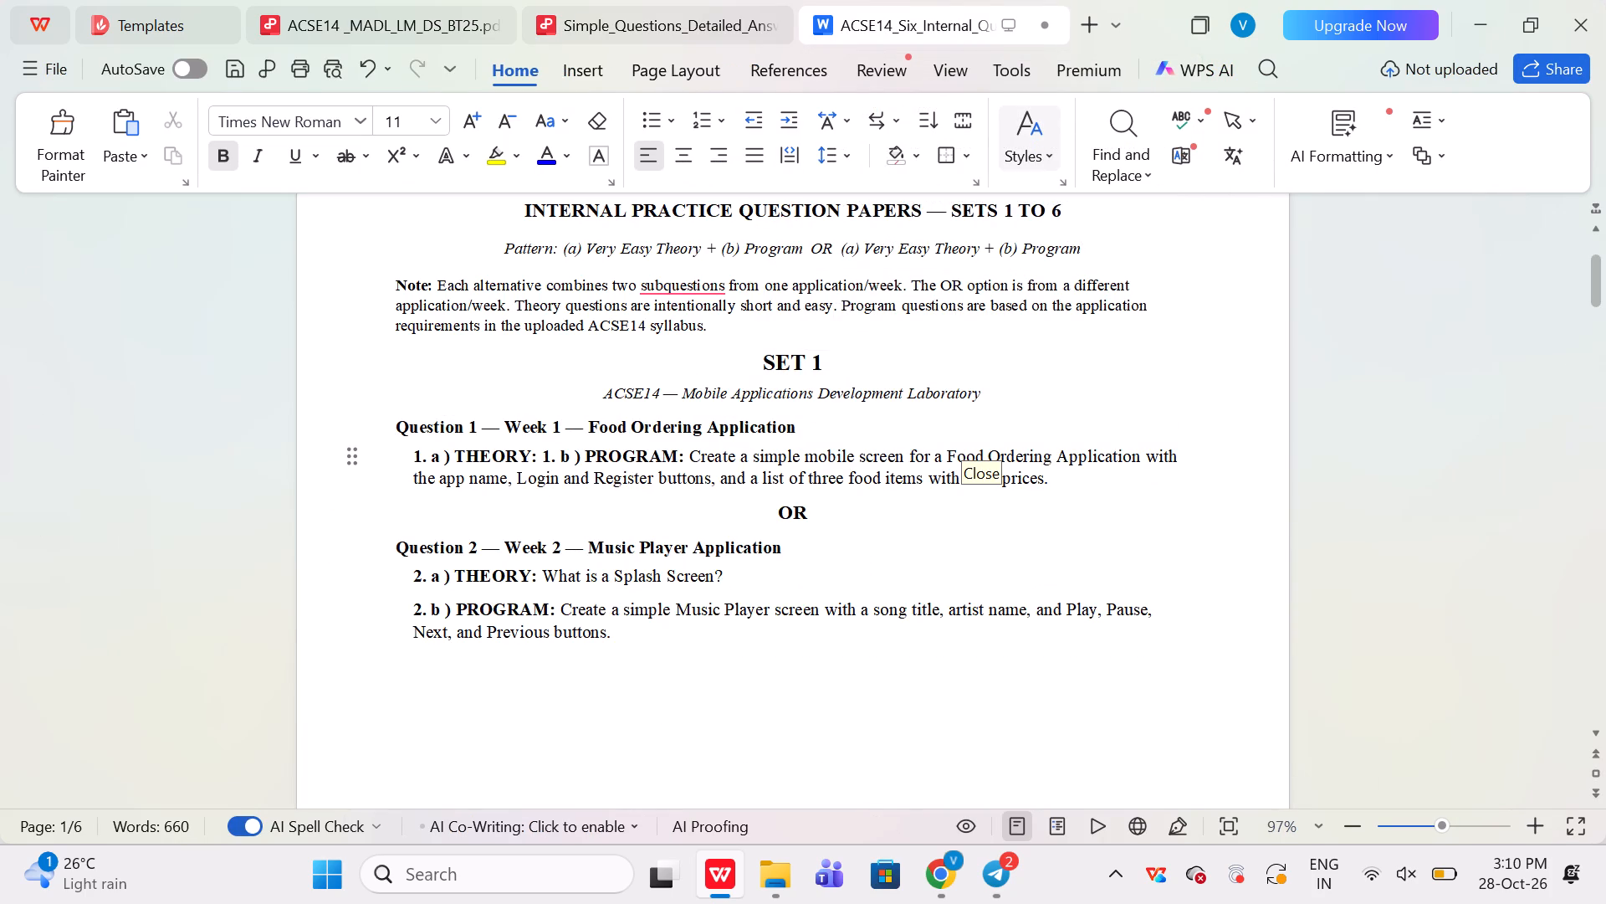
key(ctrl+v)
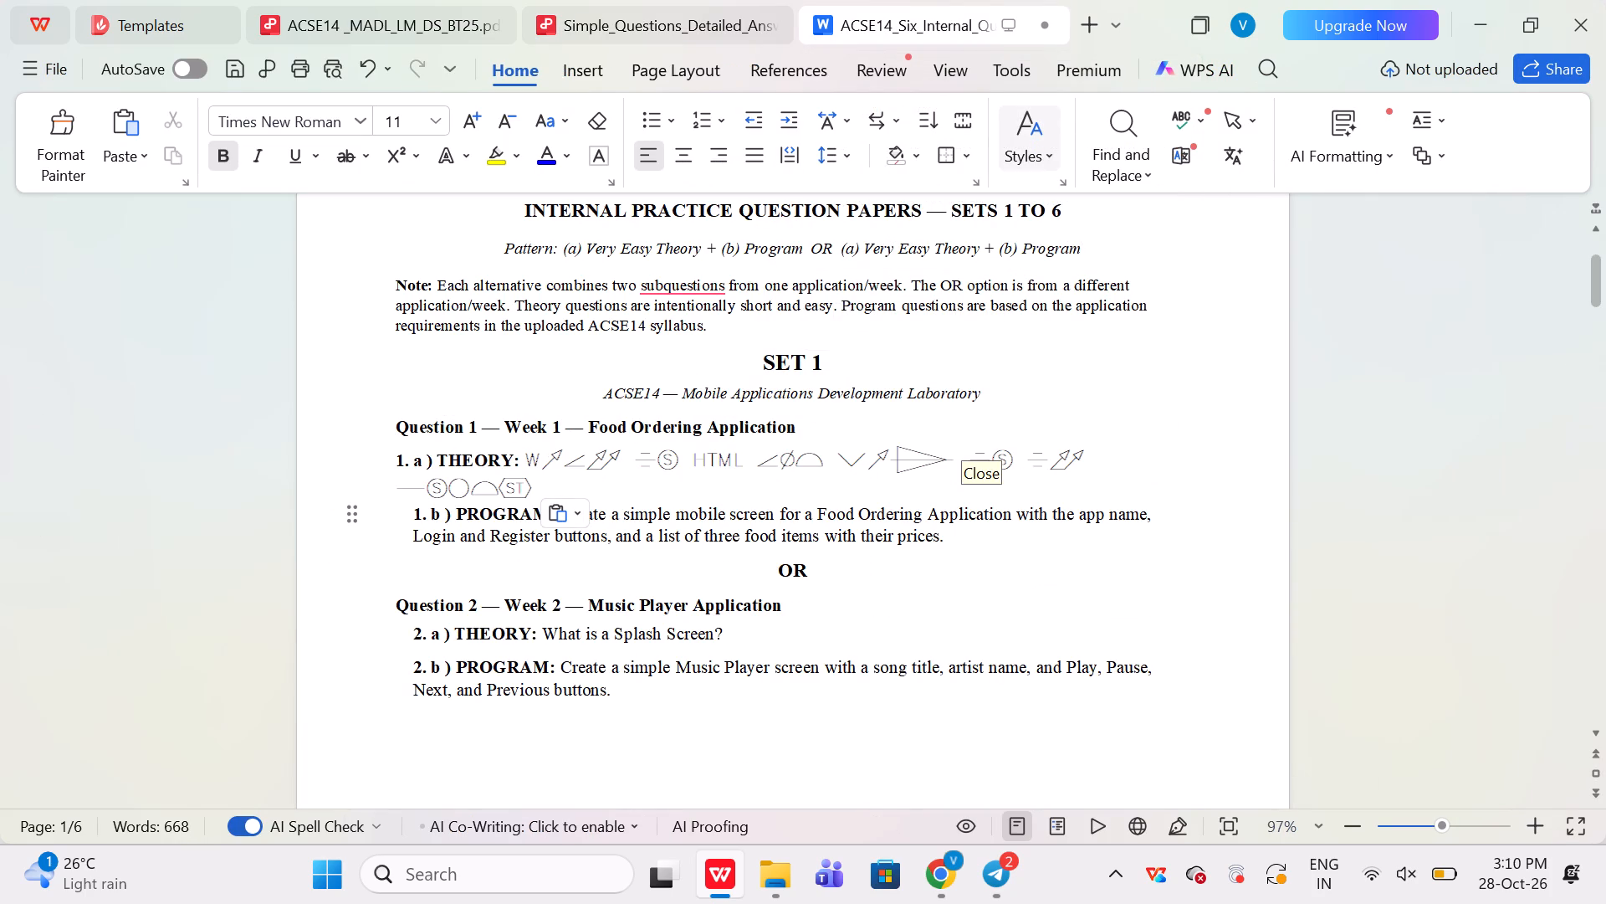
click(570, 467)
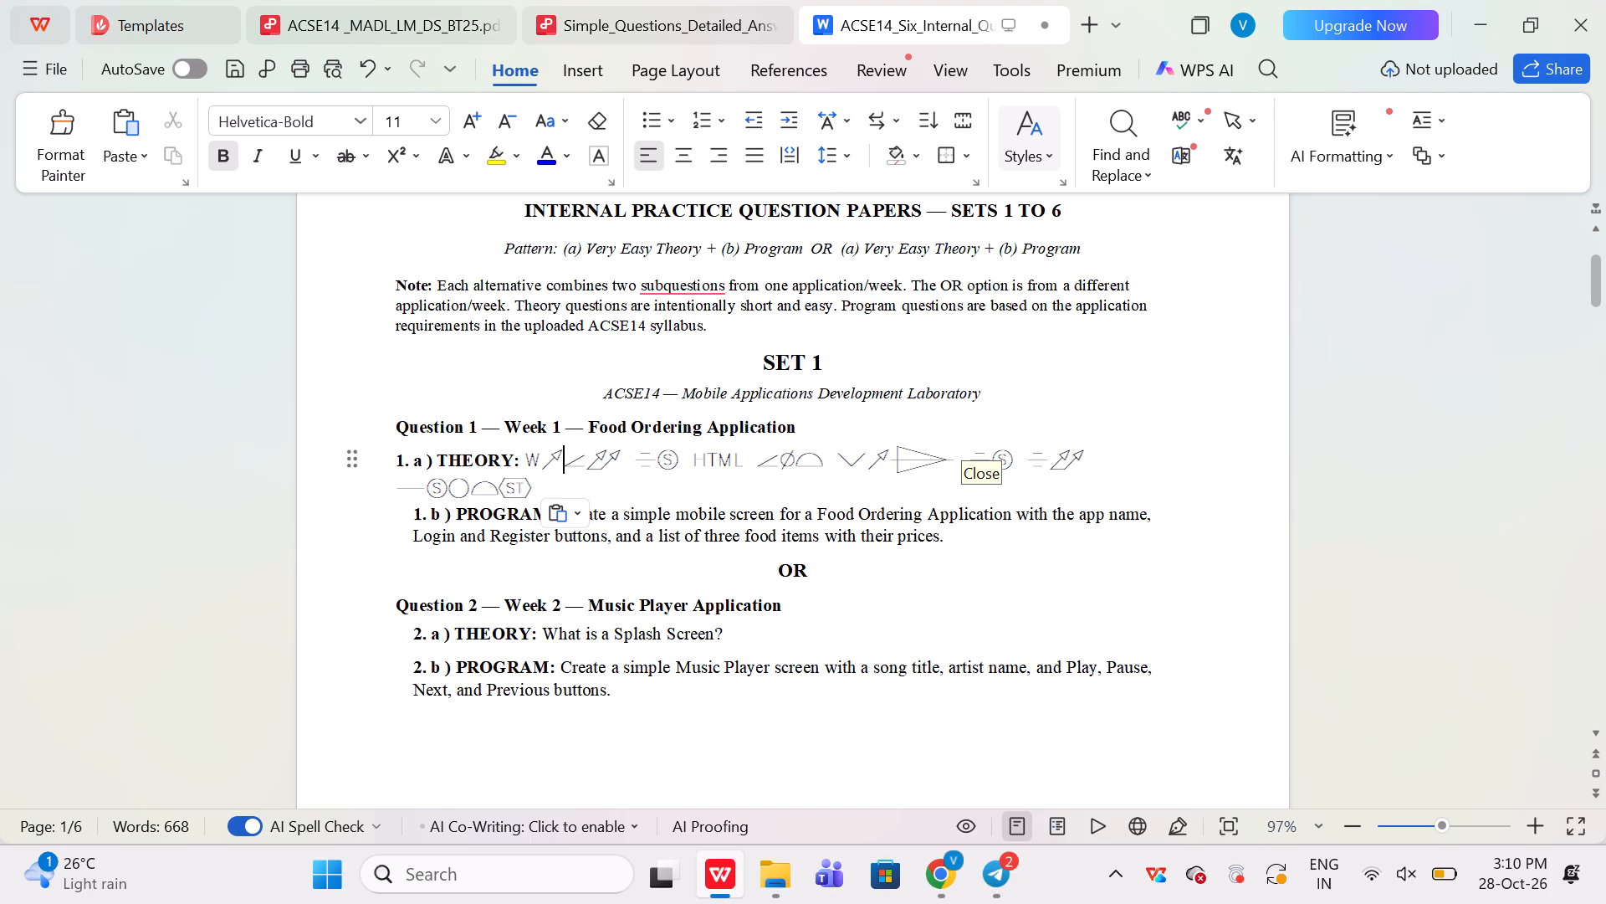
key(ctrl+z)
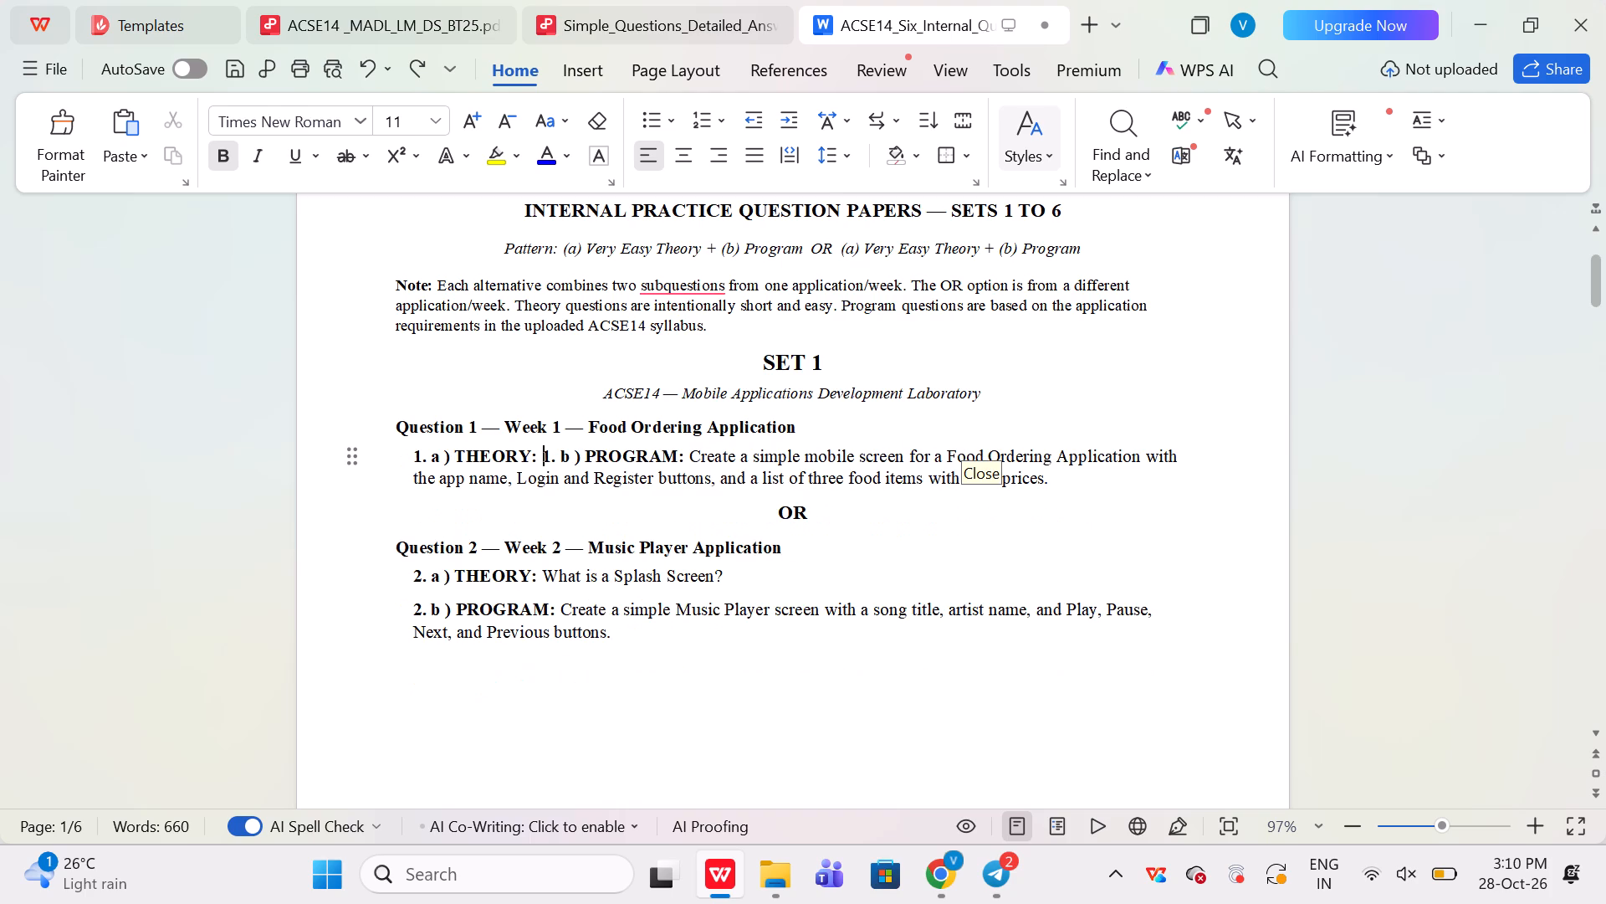
Enter "What is HTML? And why it is used?" as theory question 1. a in Set 1, with 1. b on its own unnumbered line.
click(616, 3)
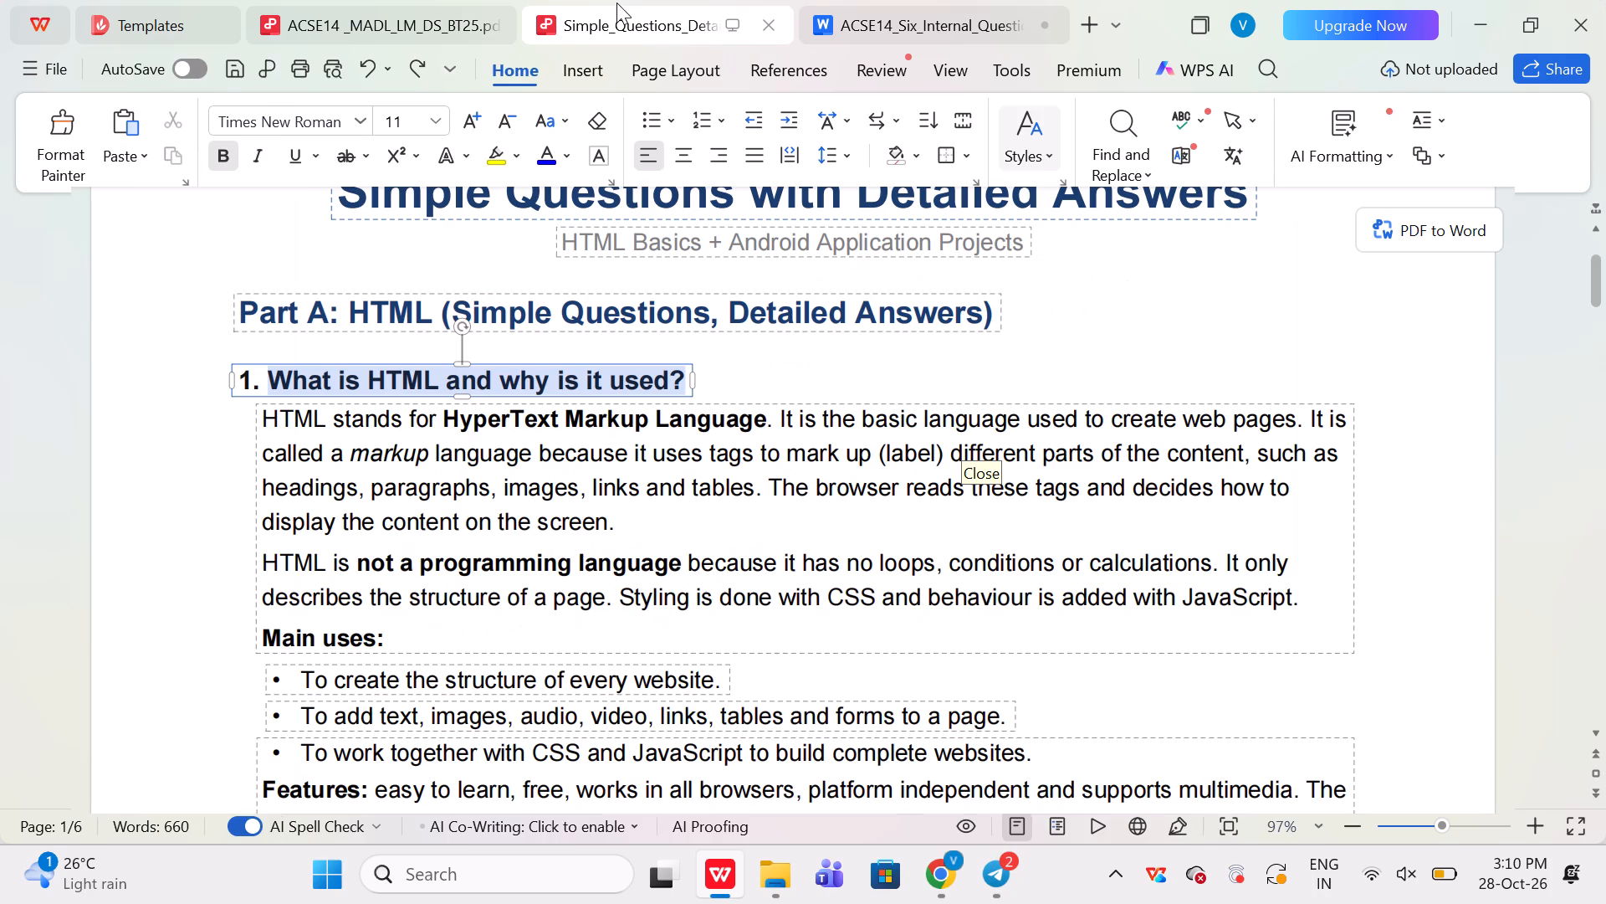
click(908, 28)
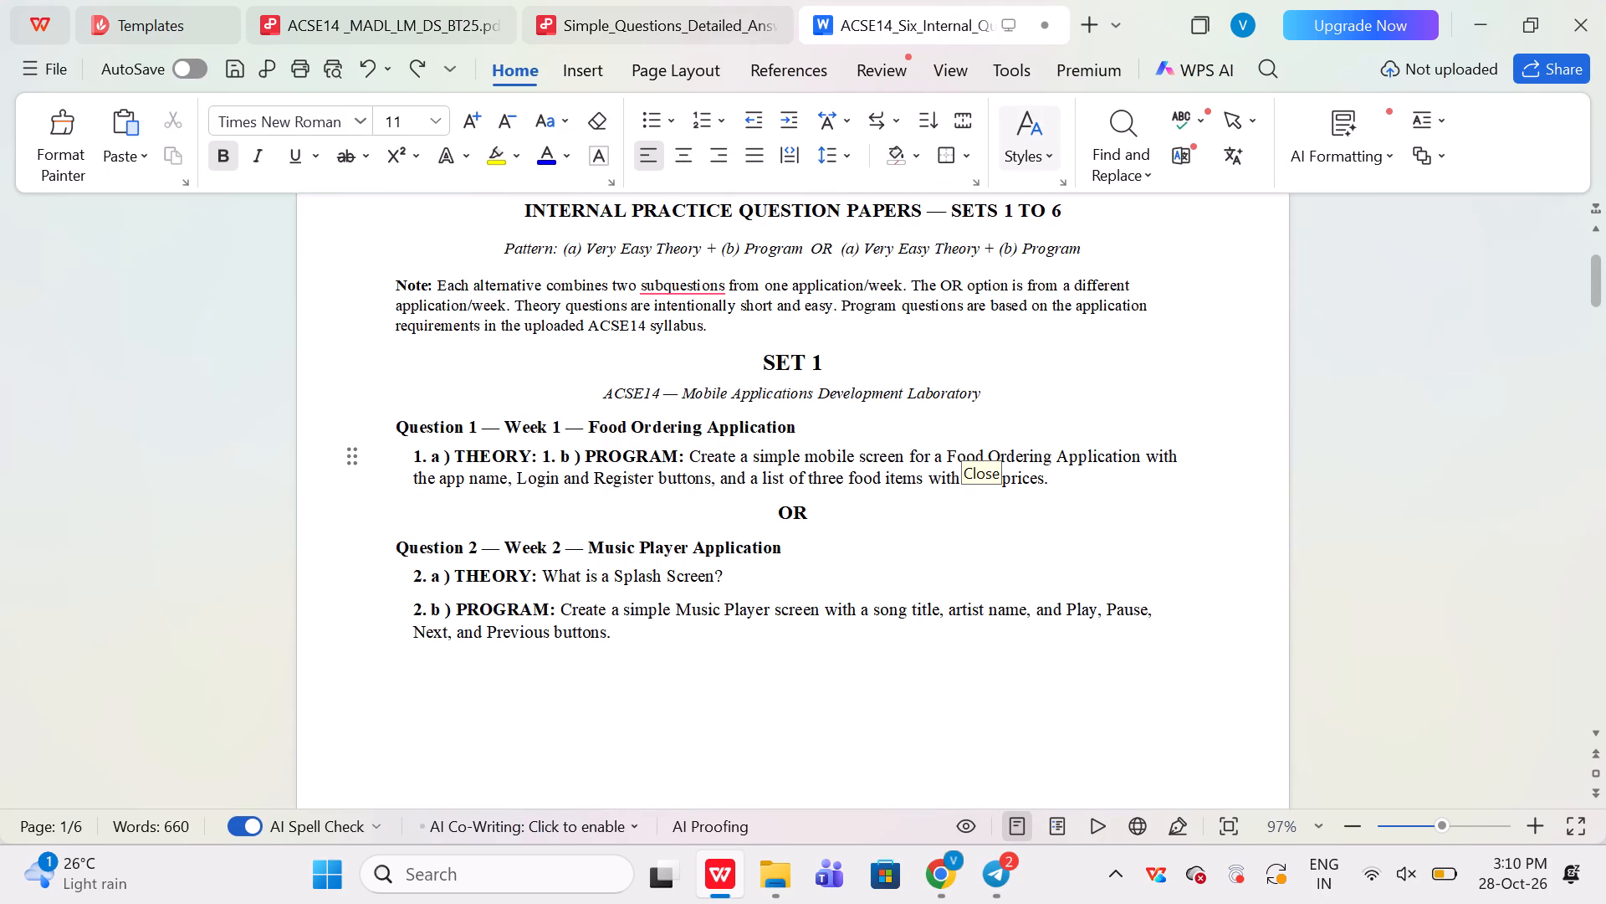
text(What is HTML?)
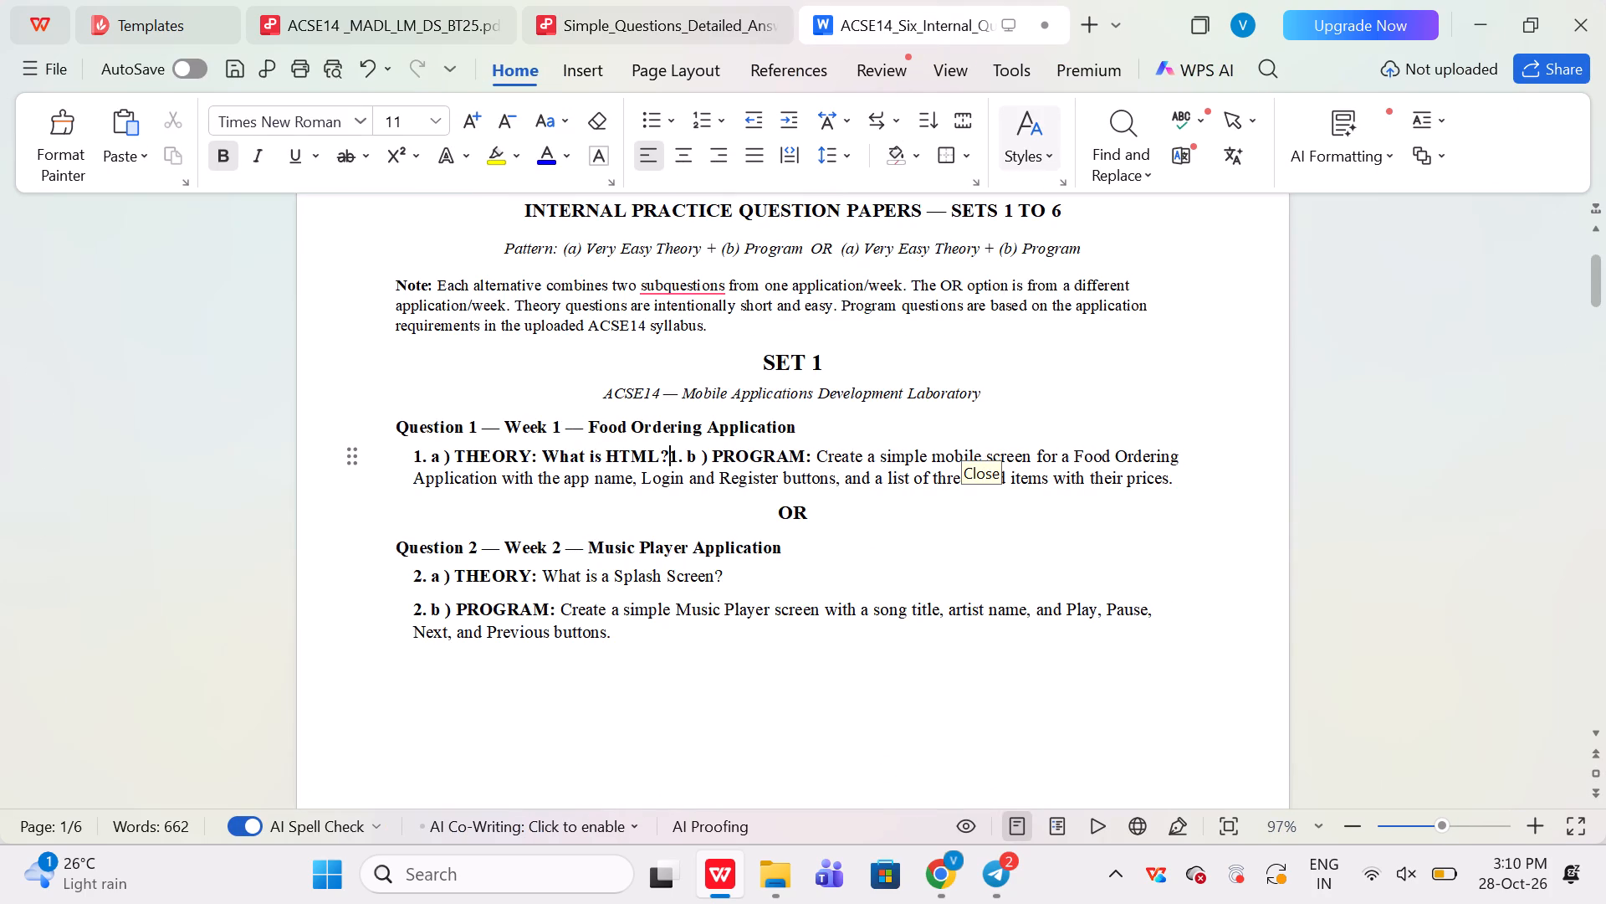
key(space)
text(And)
key(space)
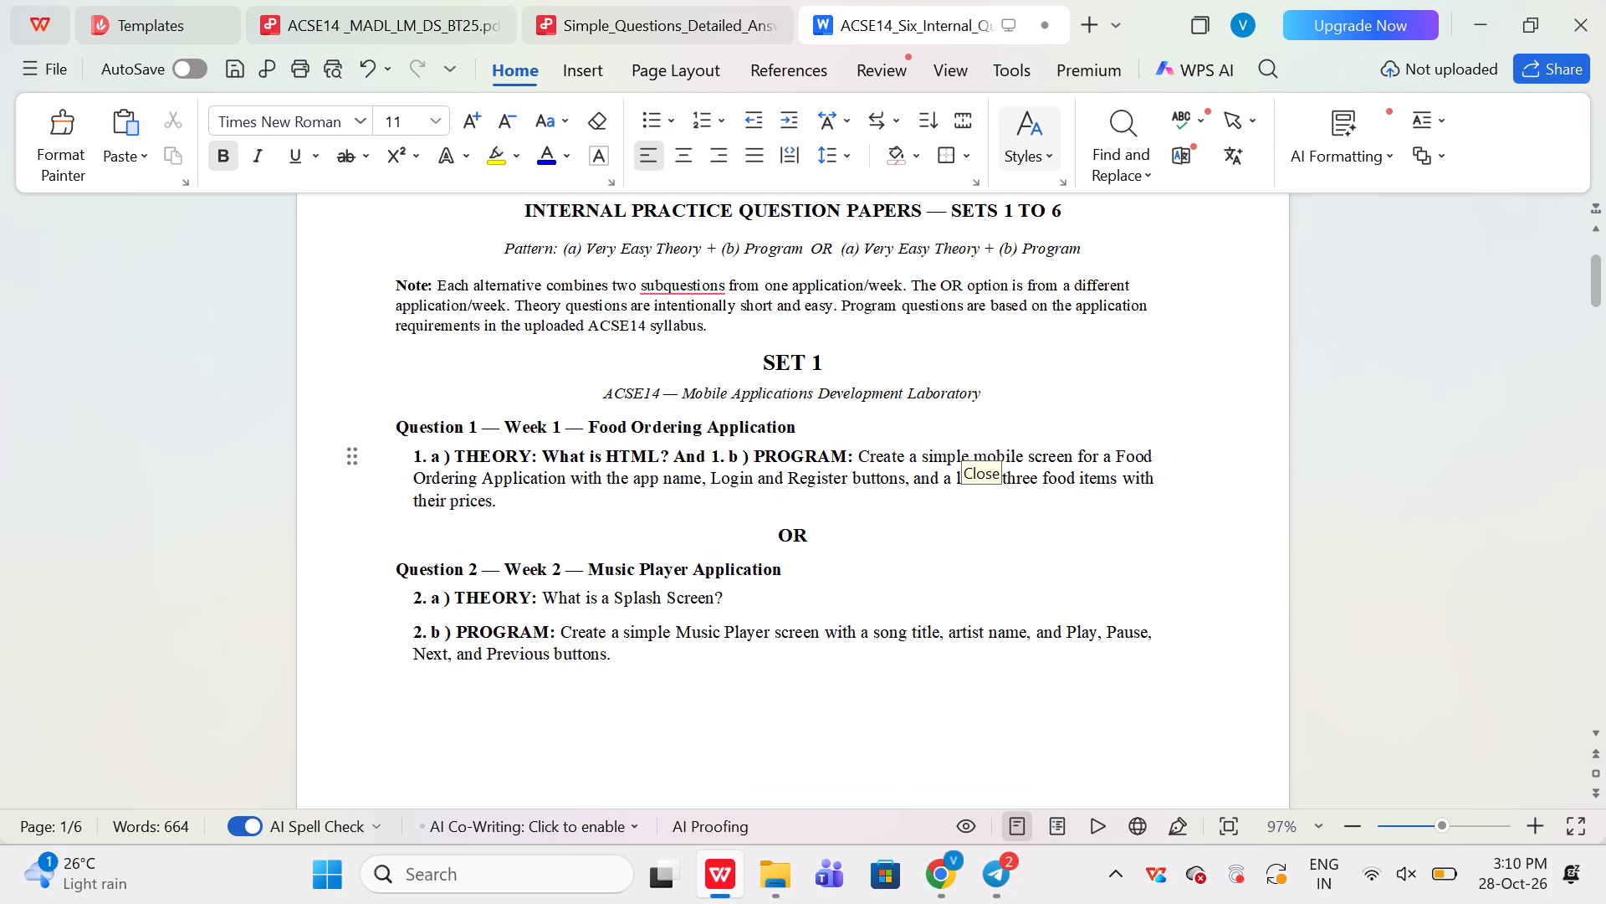
text(why it is used)
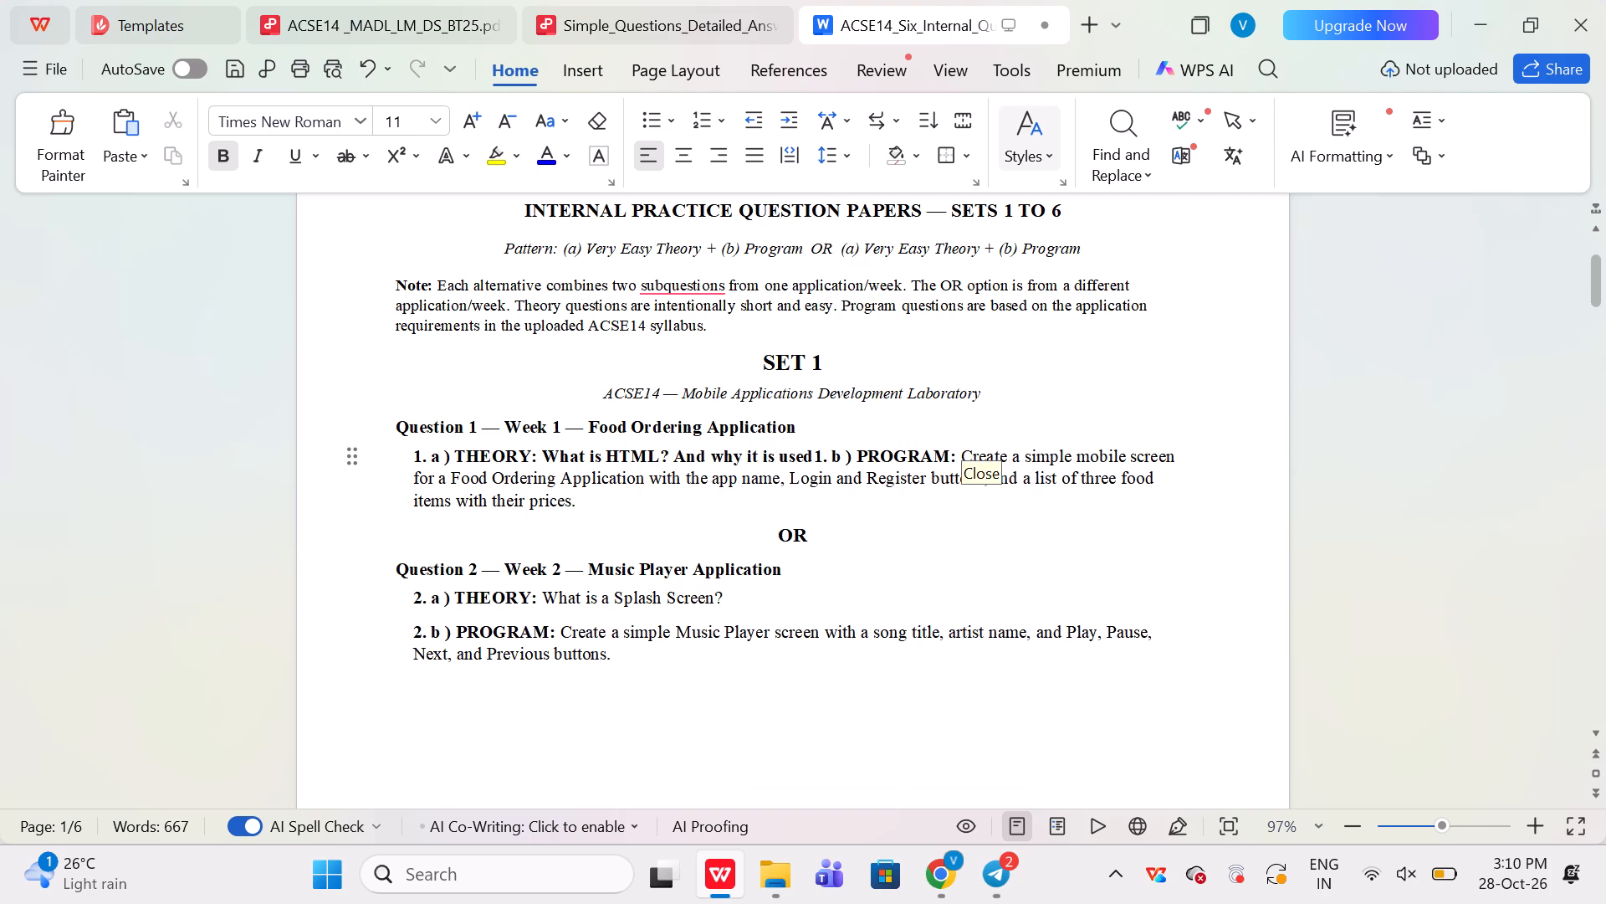
key(shift+question)
key(Return)
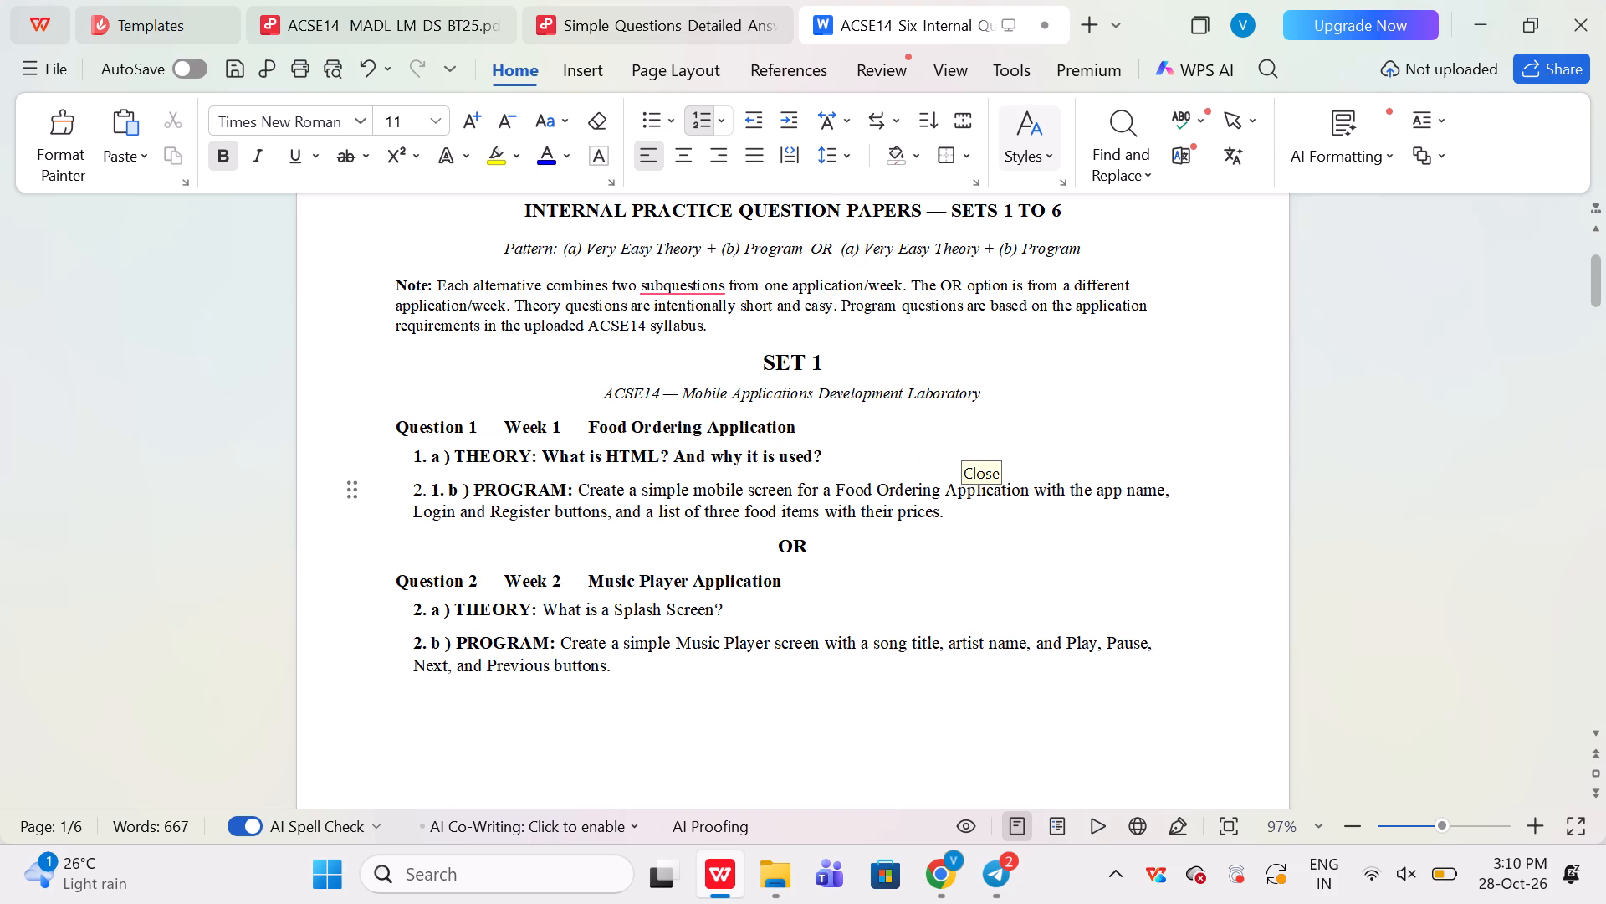
key(BackSpace)
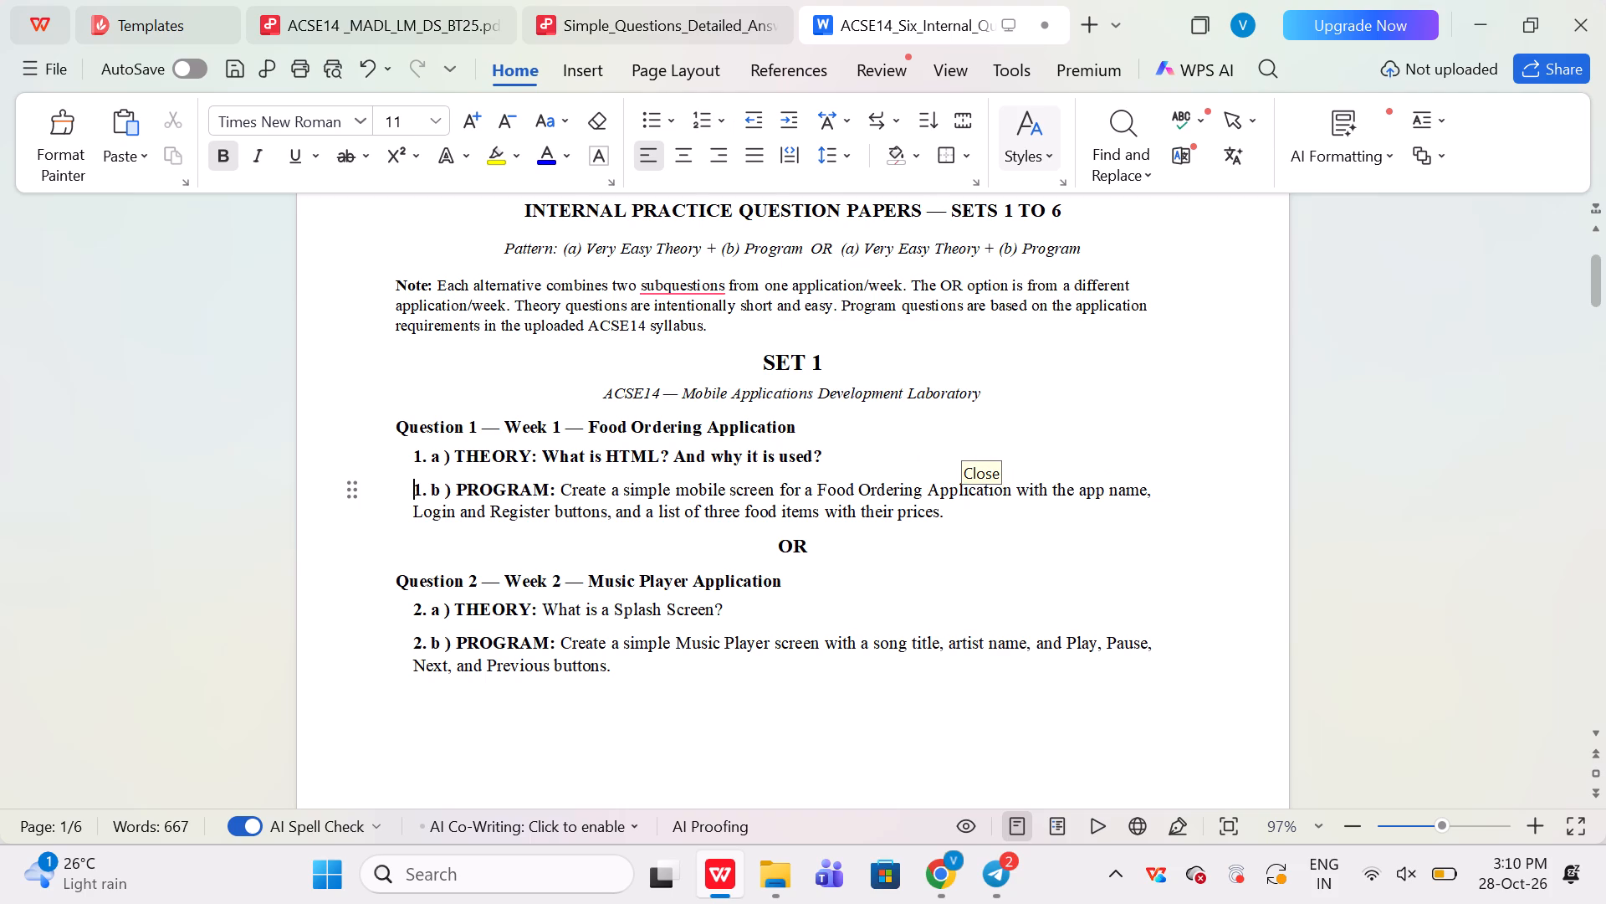
Delete the week numbers and application names from Set 1's two question headings, keeping only "Question 1" and "Question 2".
scroll(669, 491, down, 1)
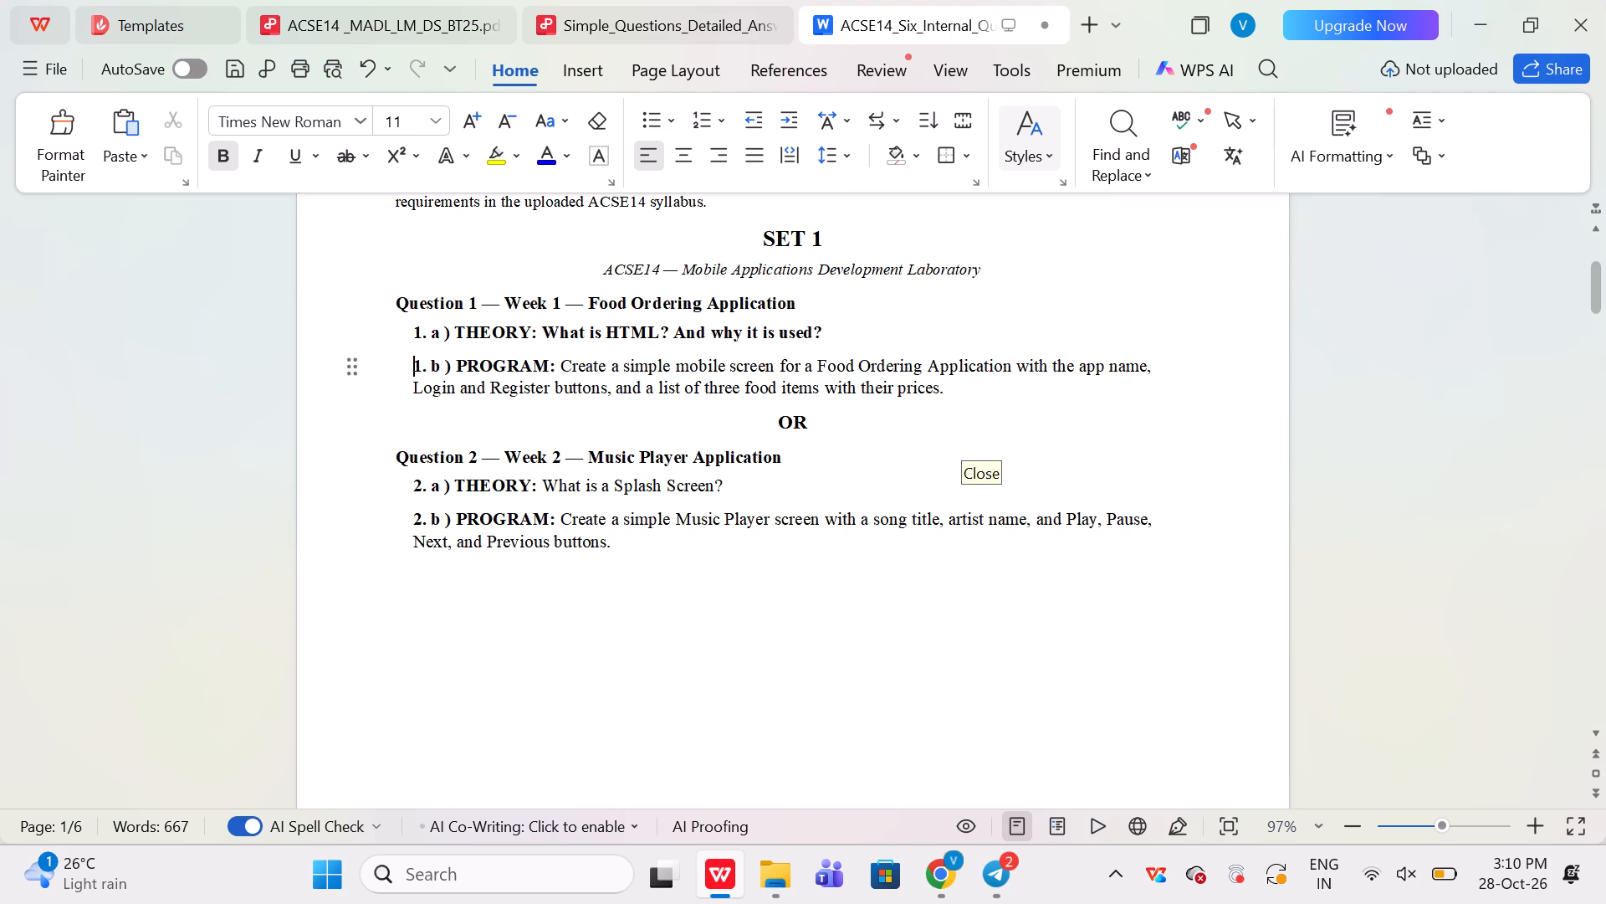
drag(806, 304, 548, 306)
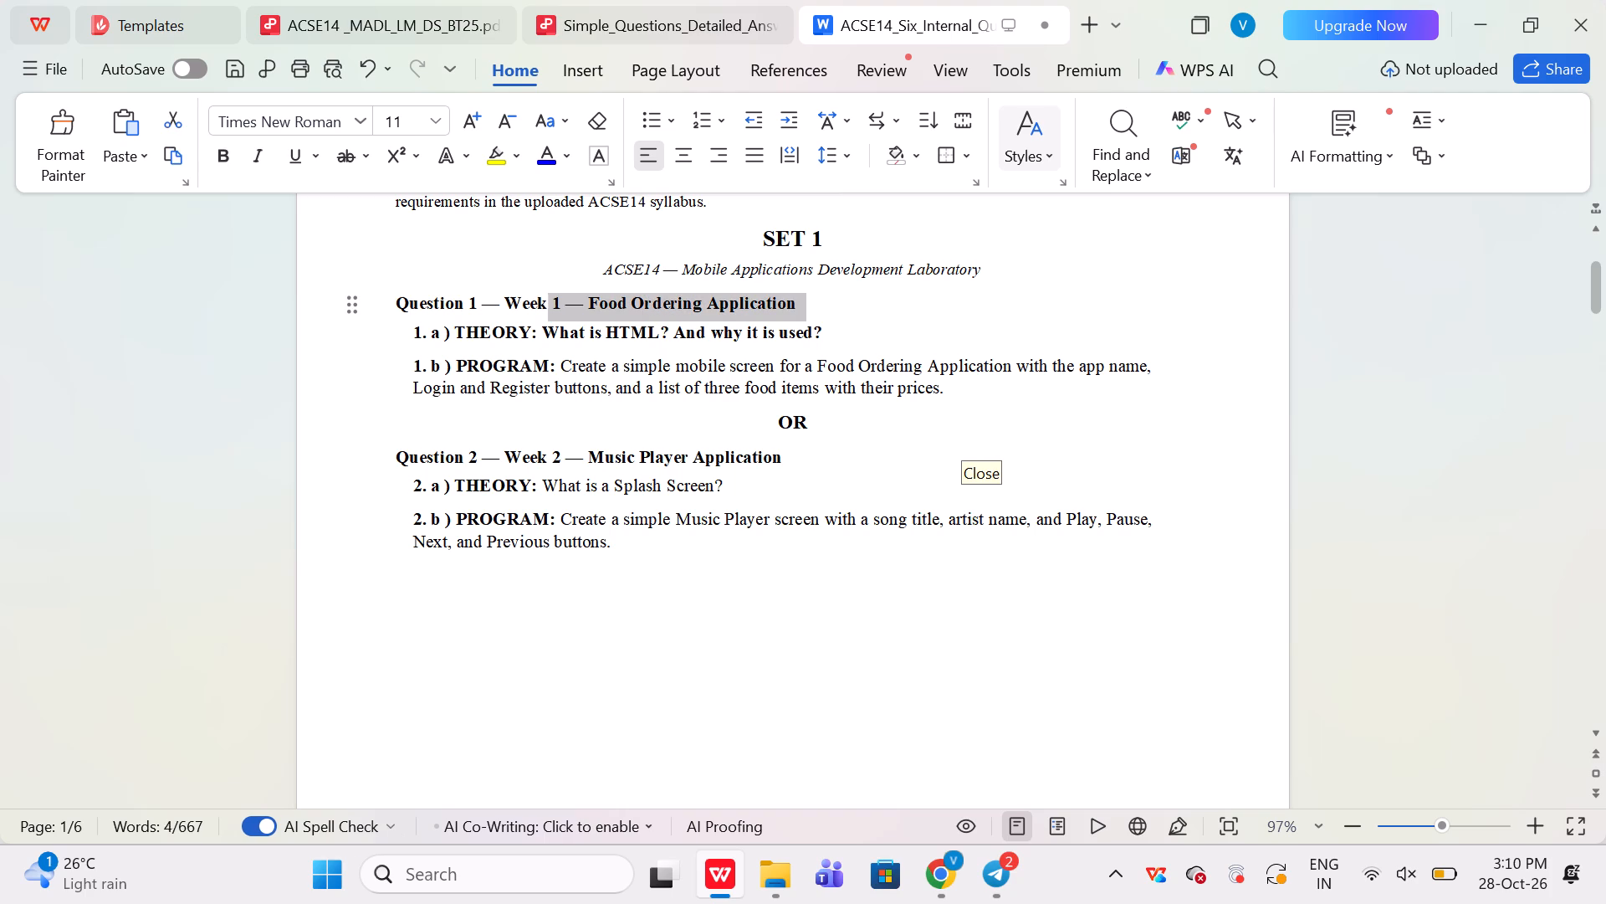
drag(548, 306, 480, 306)
key(BackSpace)
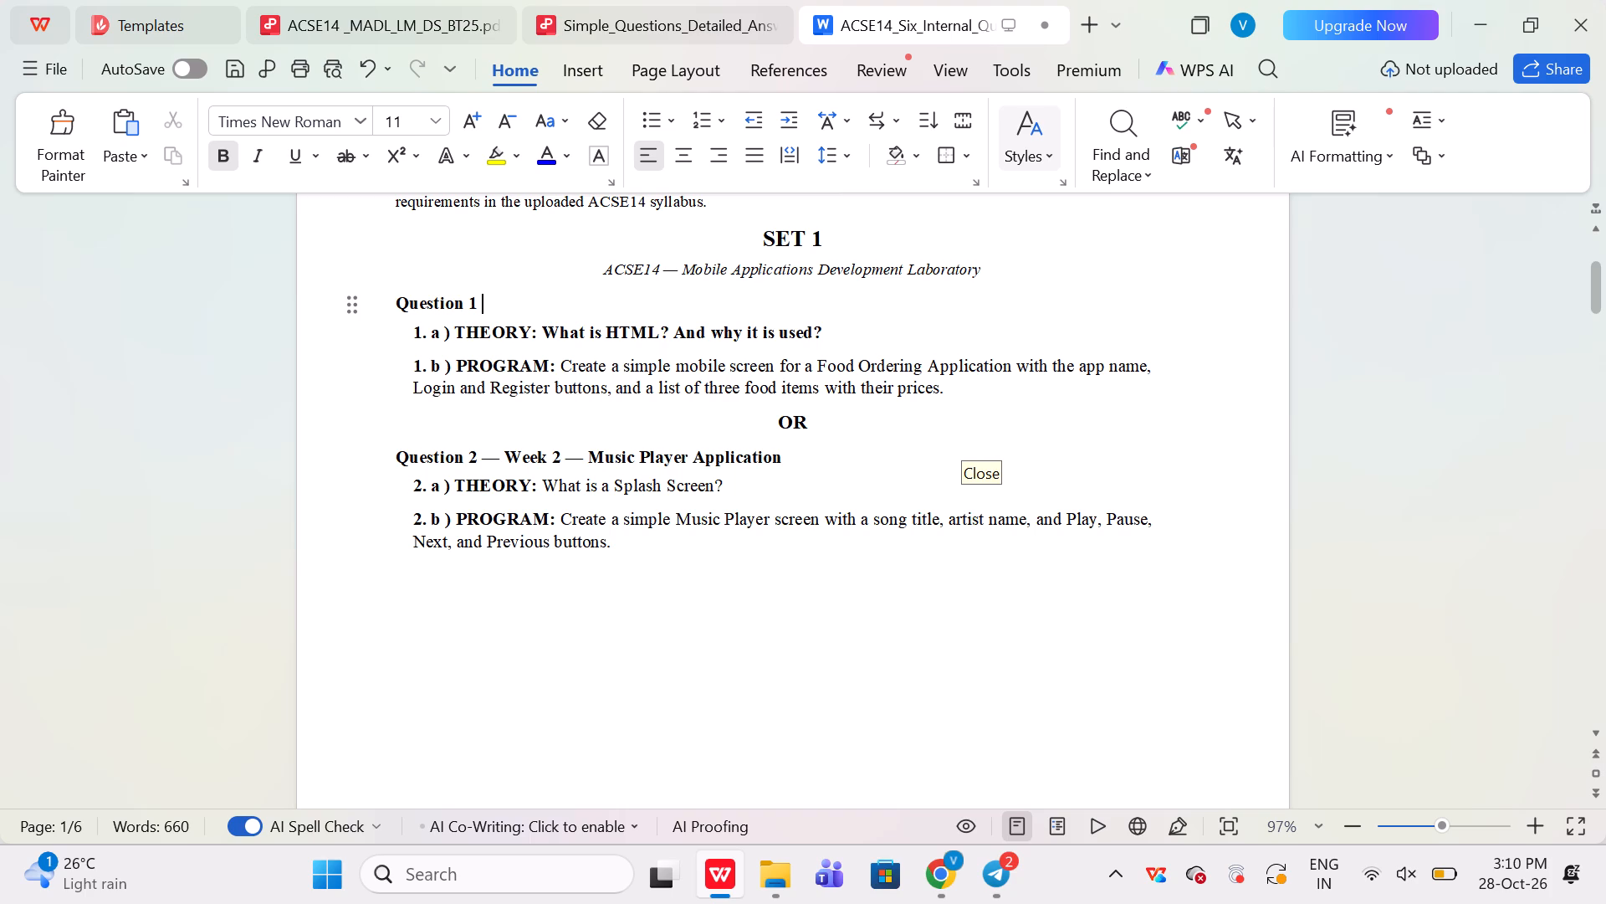
drag(787, 456, 568, 463)
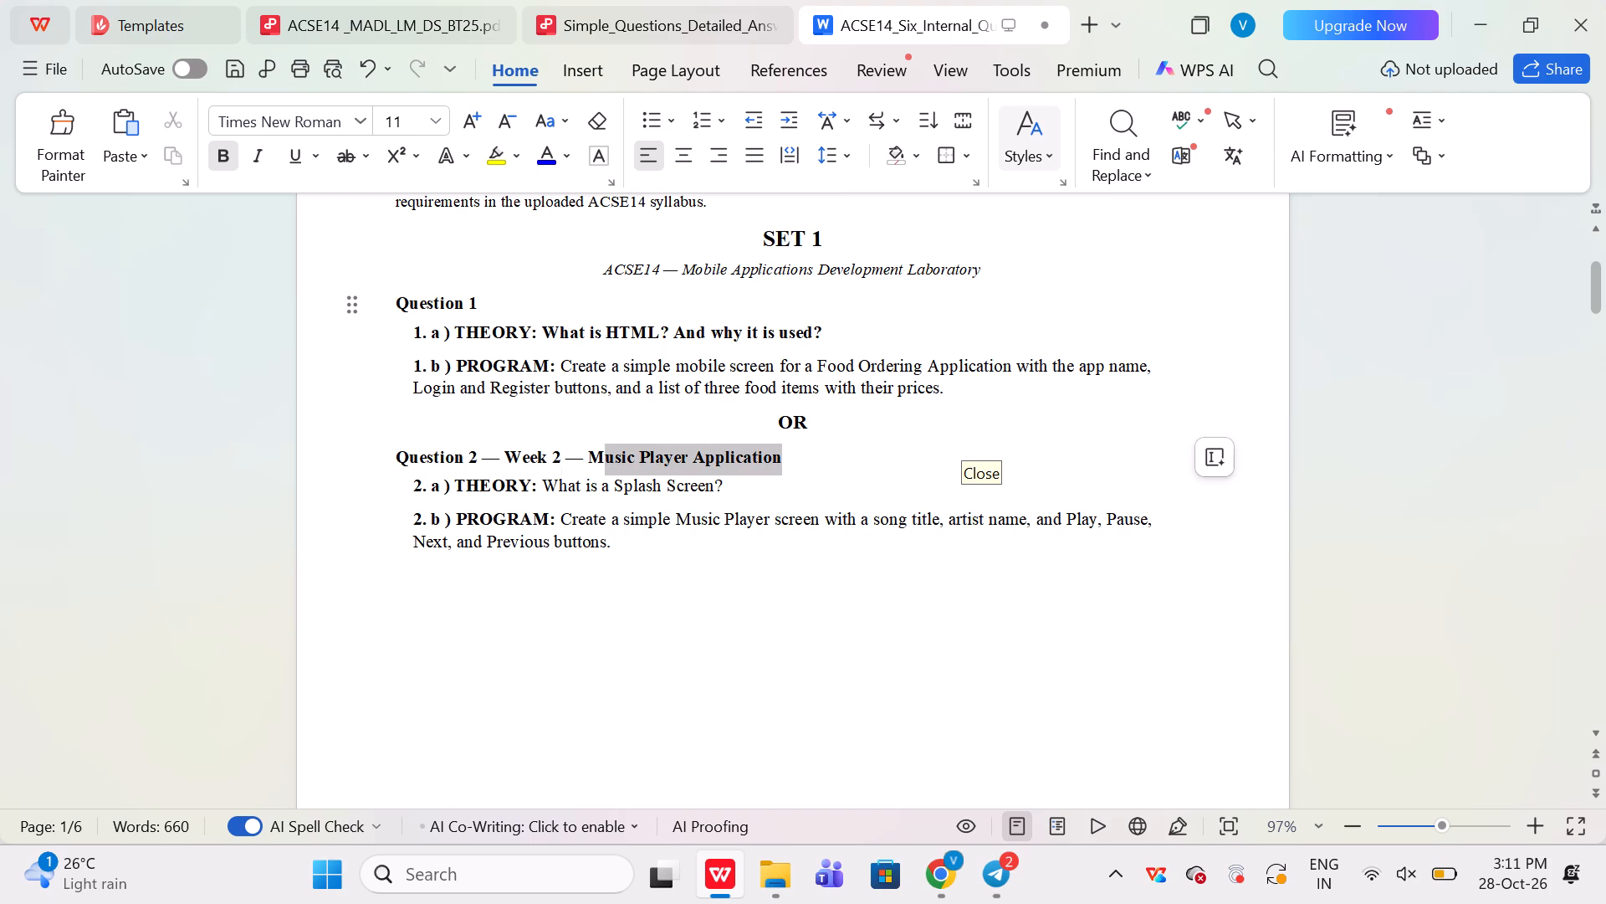
drag(568, 463, 486, 454)
key(BackSpace)
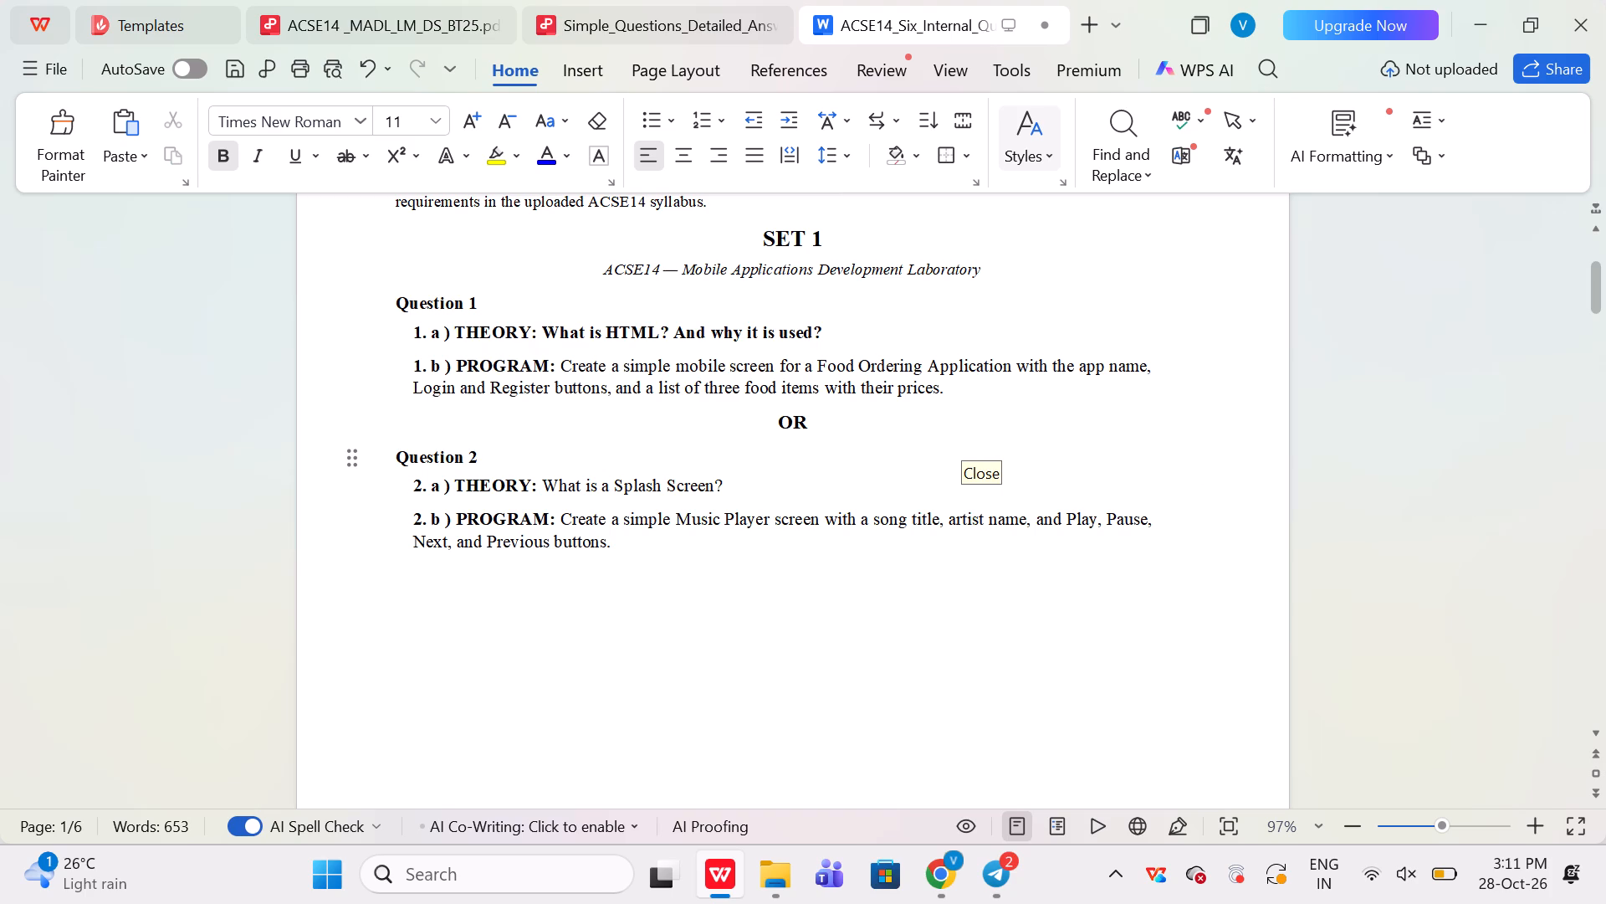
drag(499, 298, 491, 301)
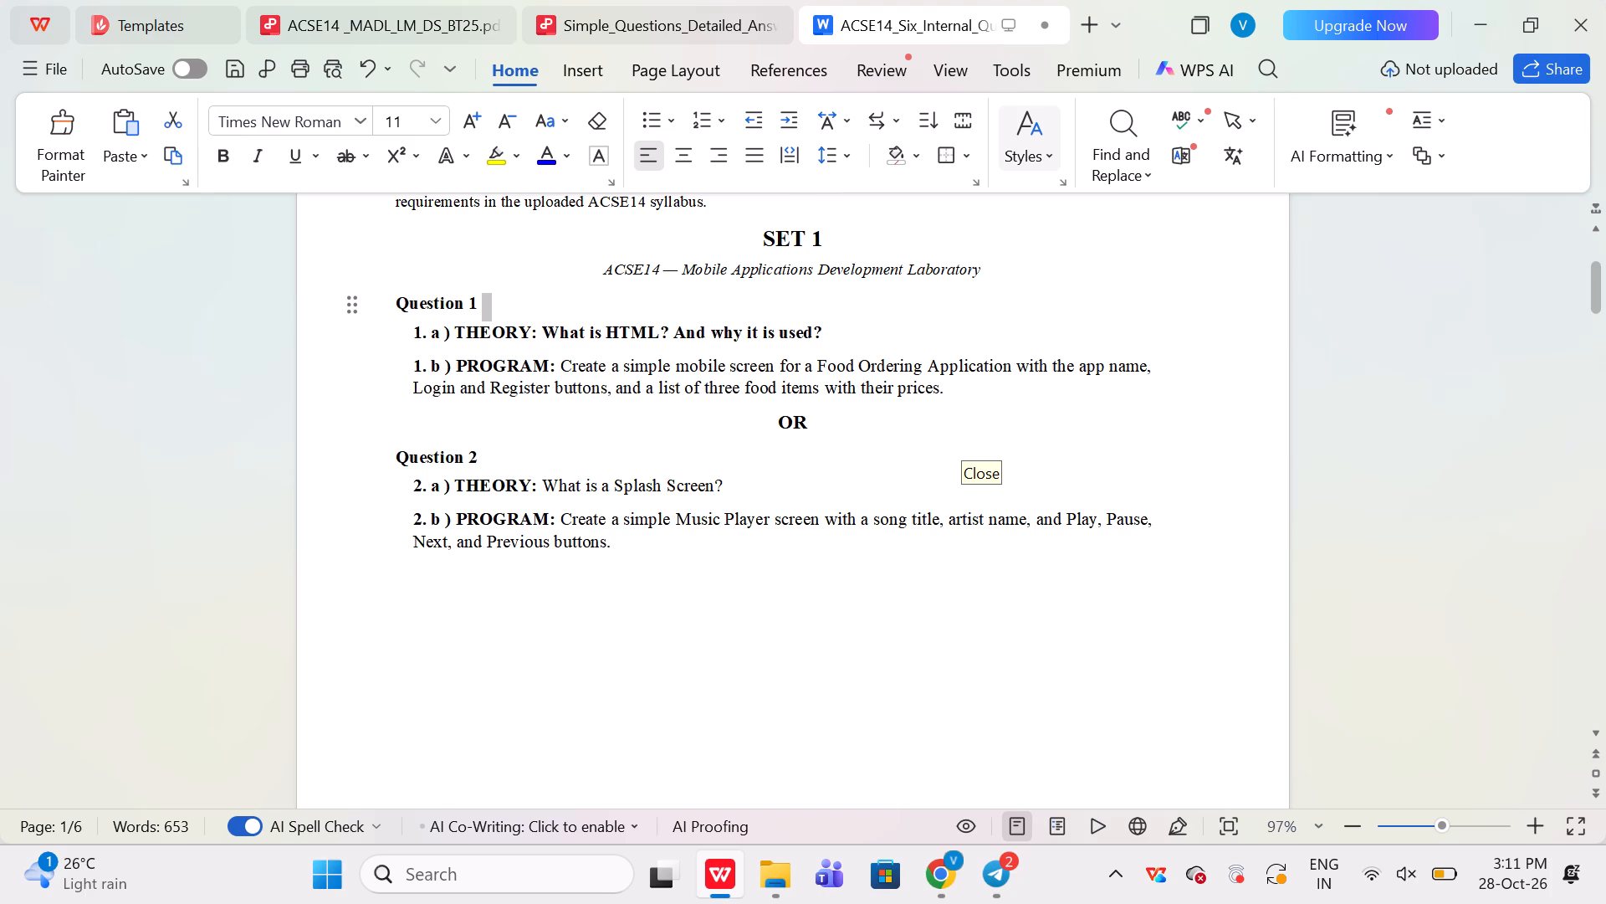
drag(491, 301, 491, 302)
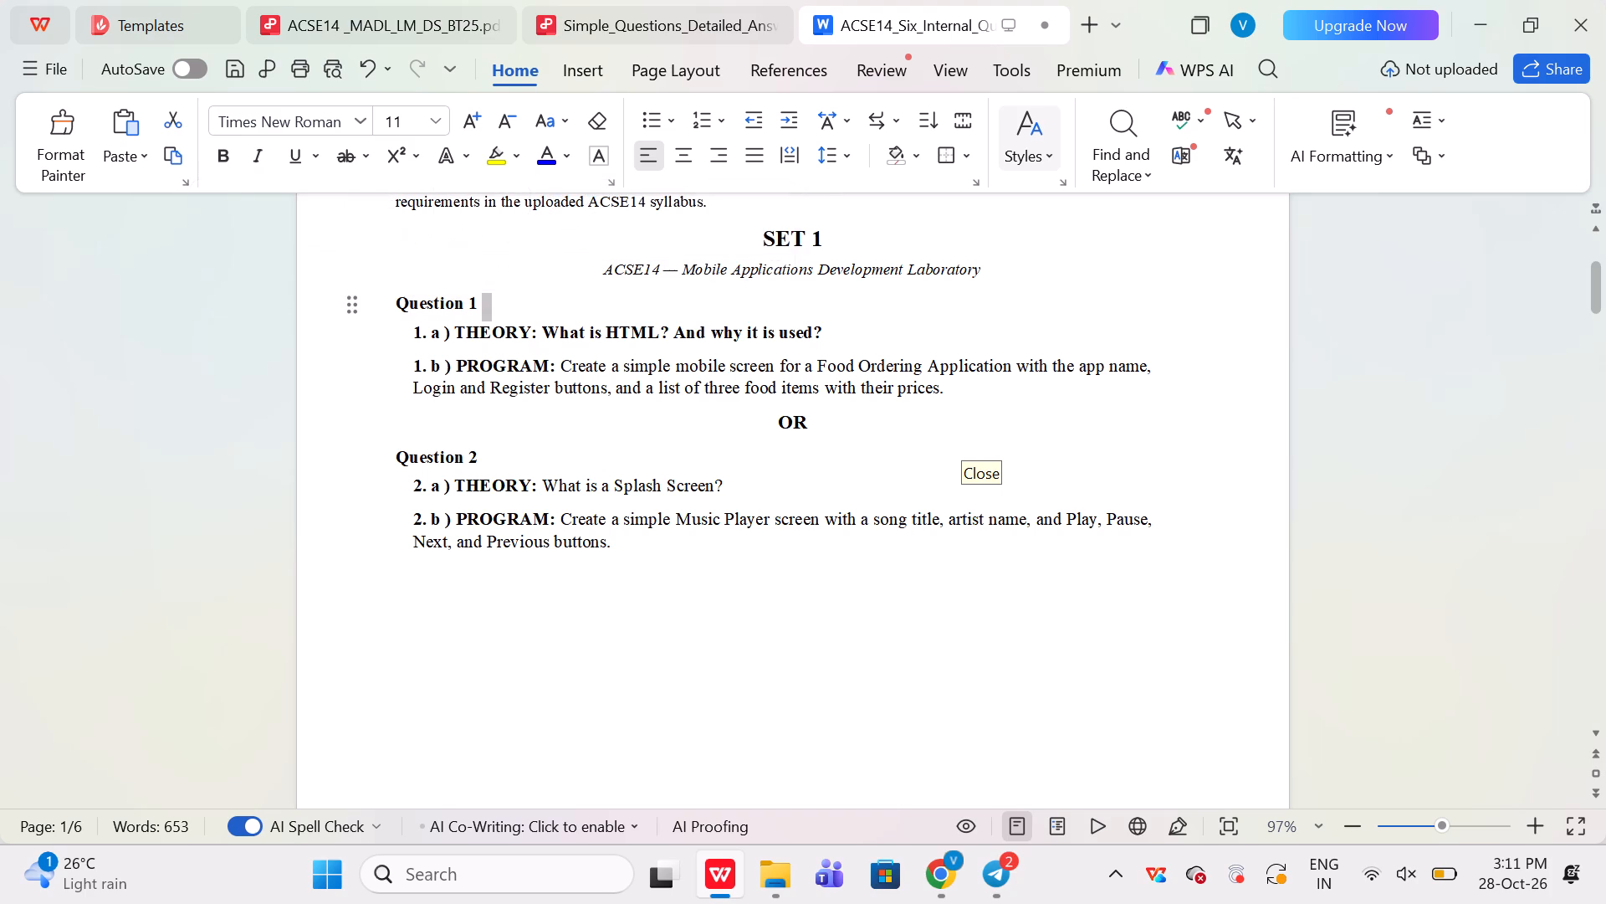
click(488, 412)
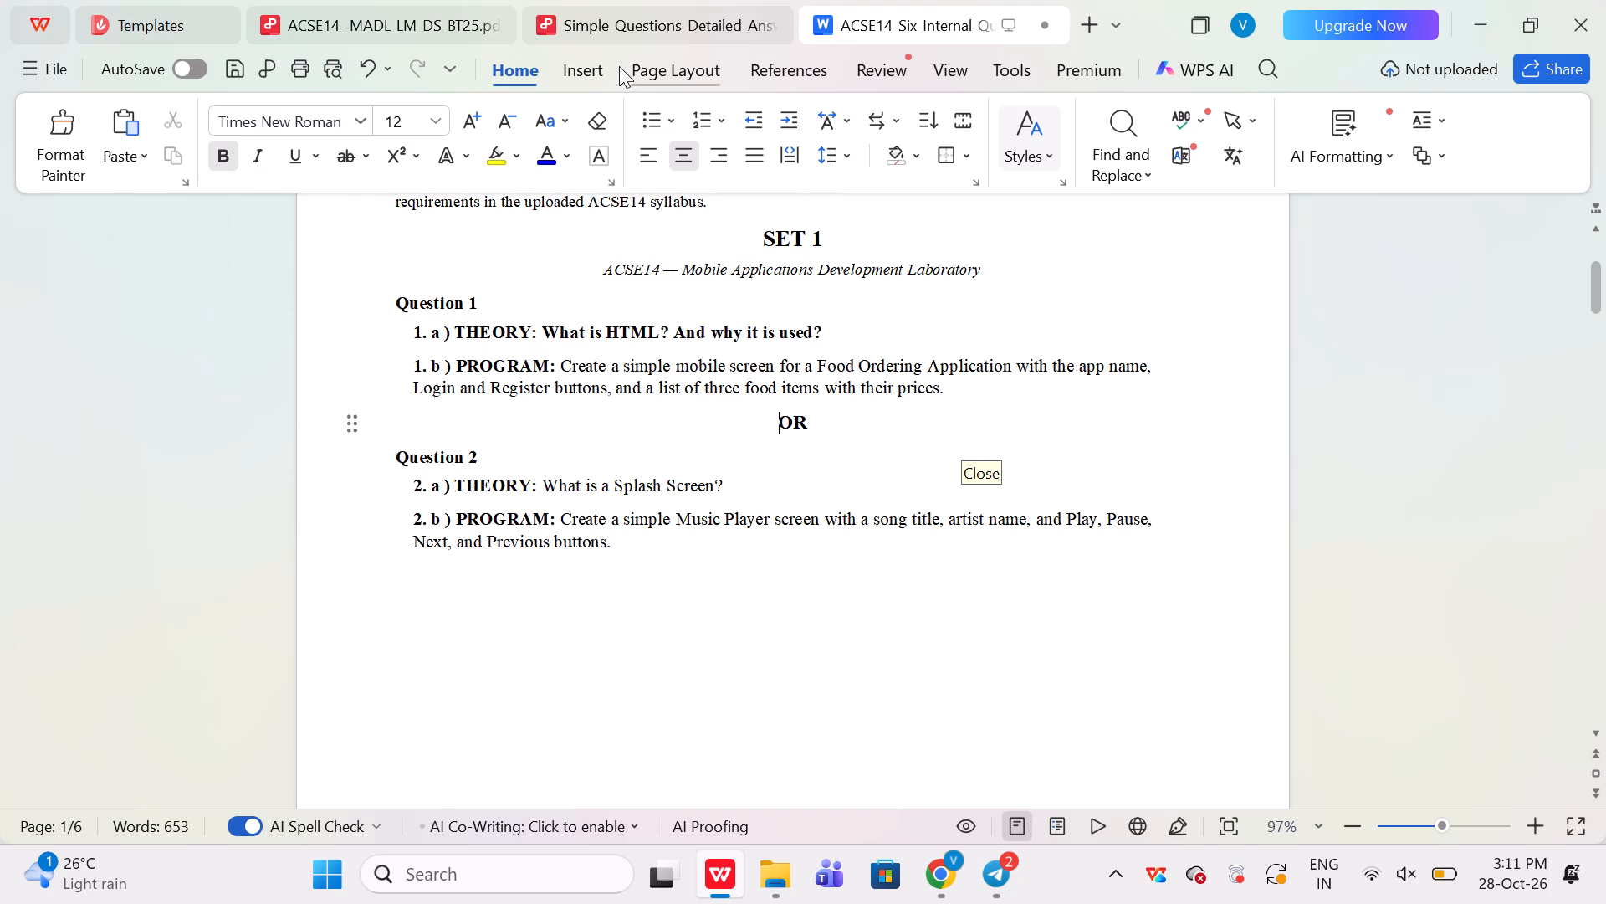
Replace theory question 2. a in Set 1 with the PDF's question 3, worded "What is the difference between tag, element and attribute?".
click(636, 36)
scroll(615, 381, down, 1)
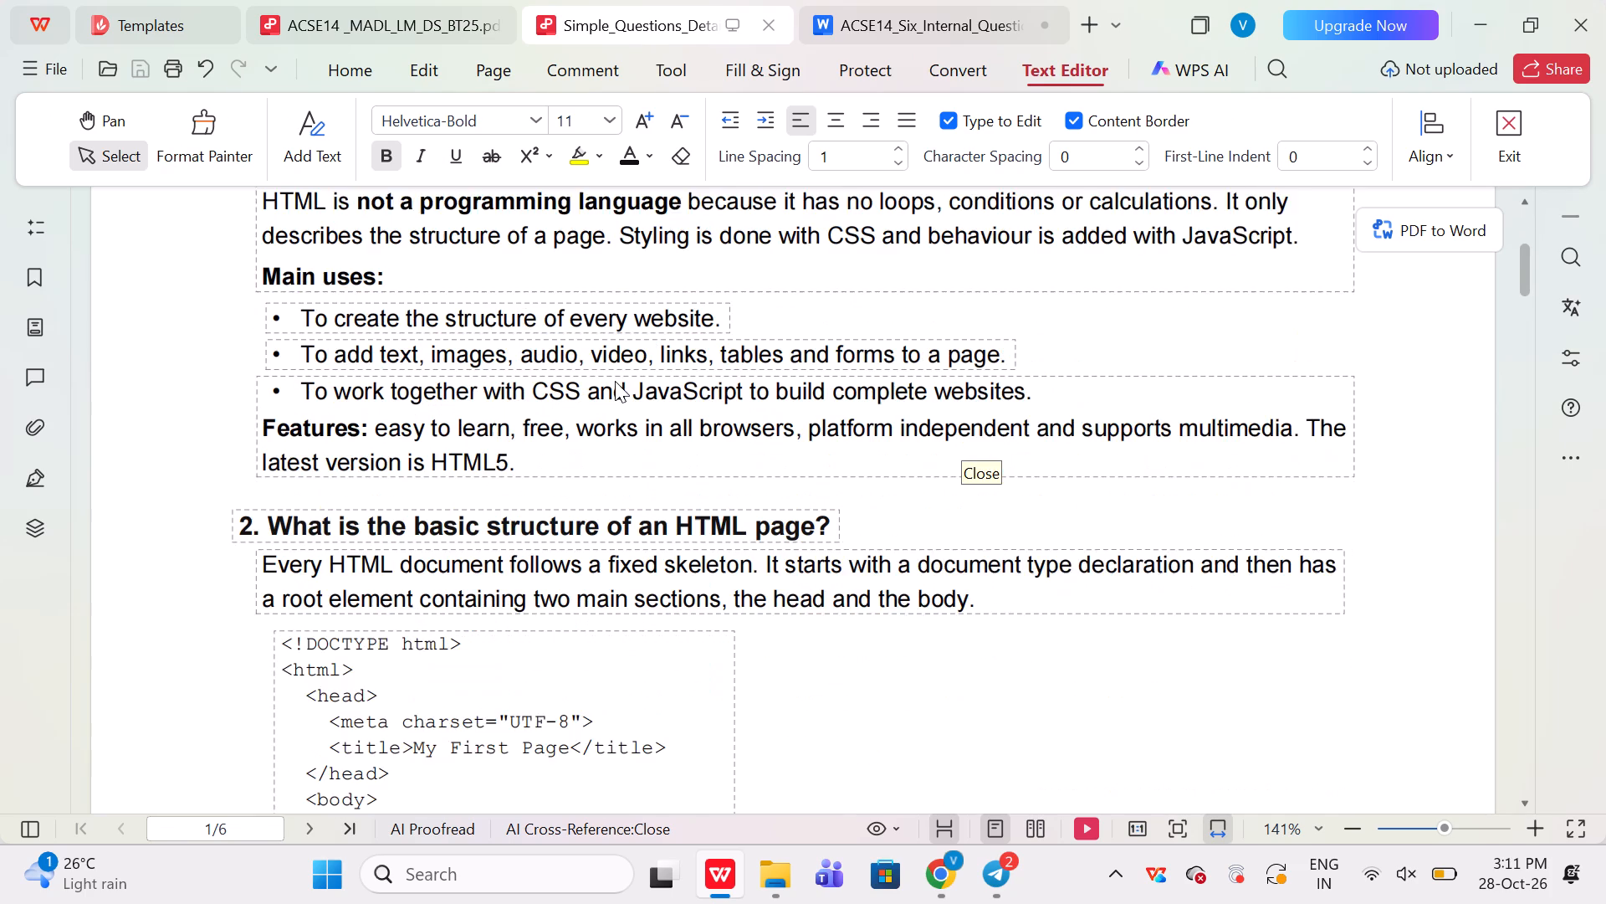
scroll(615, 381, down, 2)
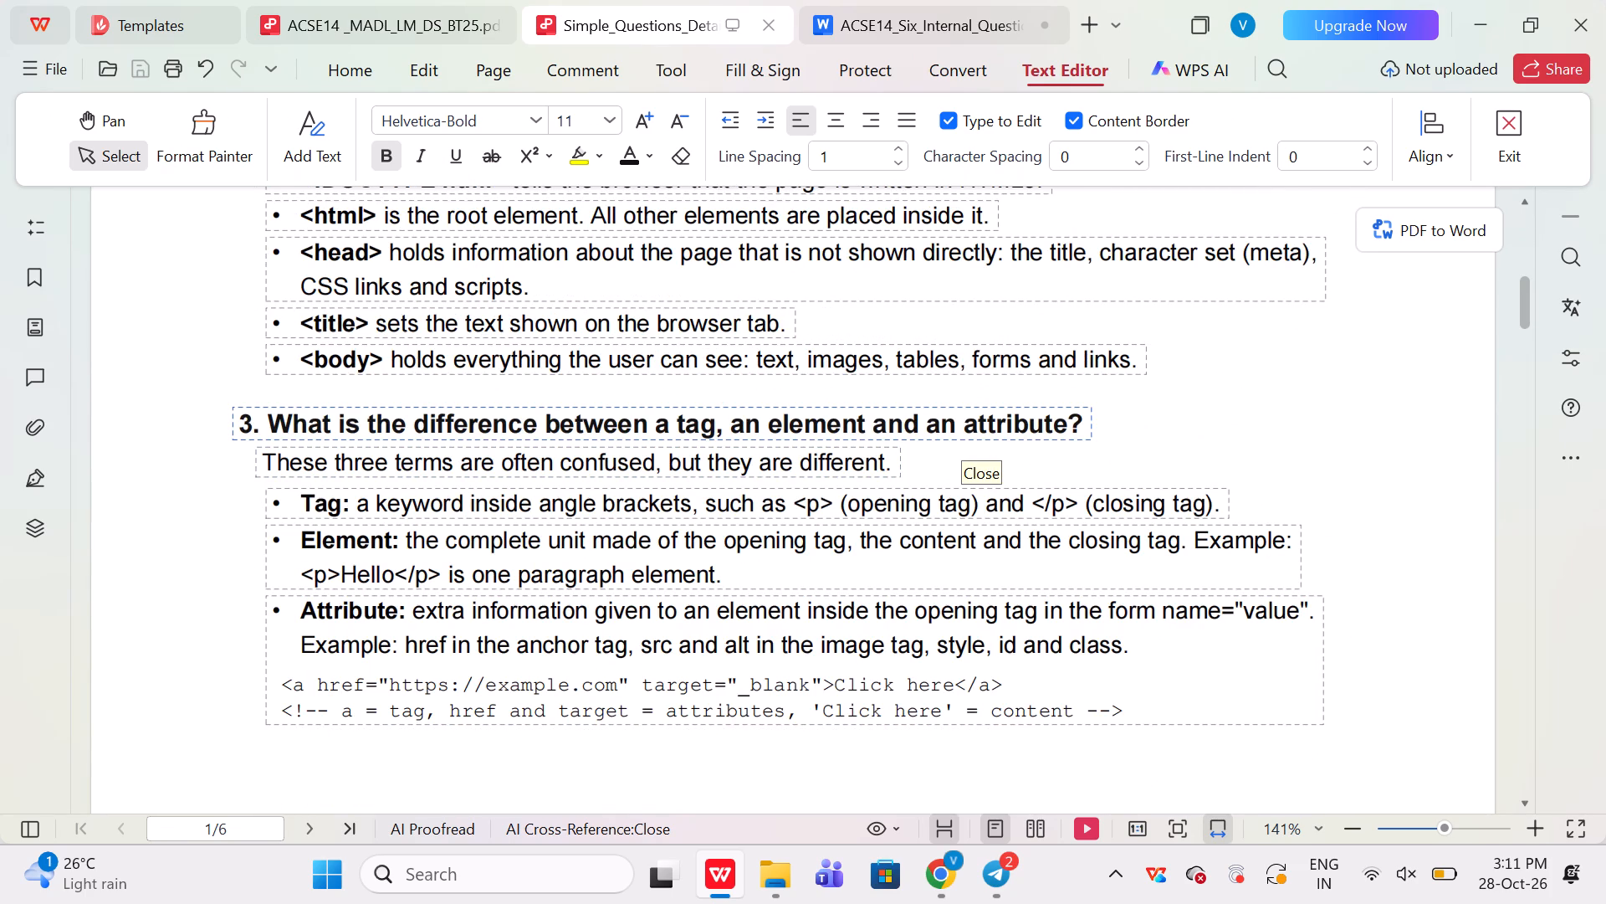
drag(271, 429, 1069, 432)
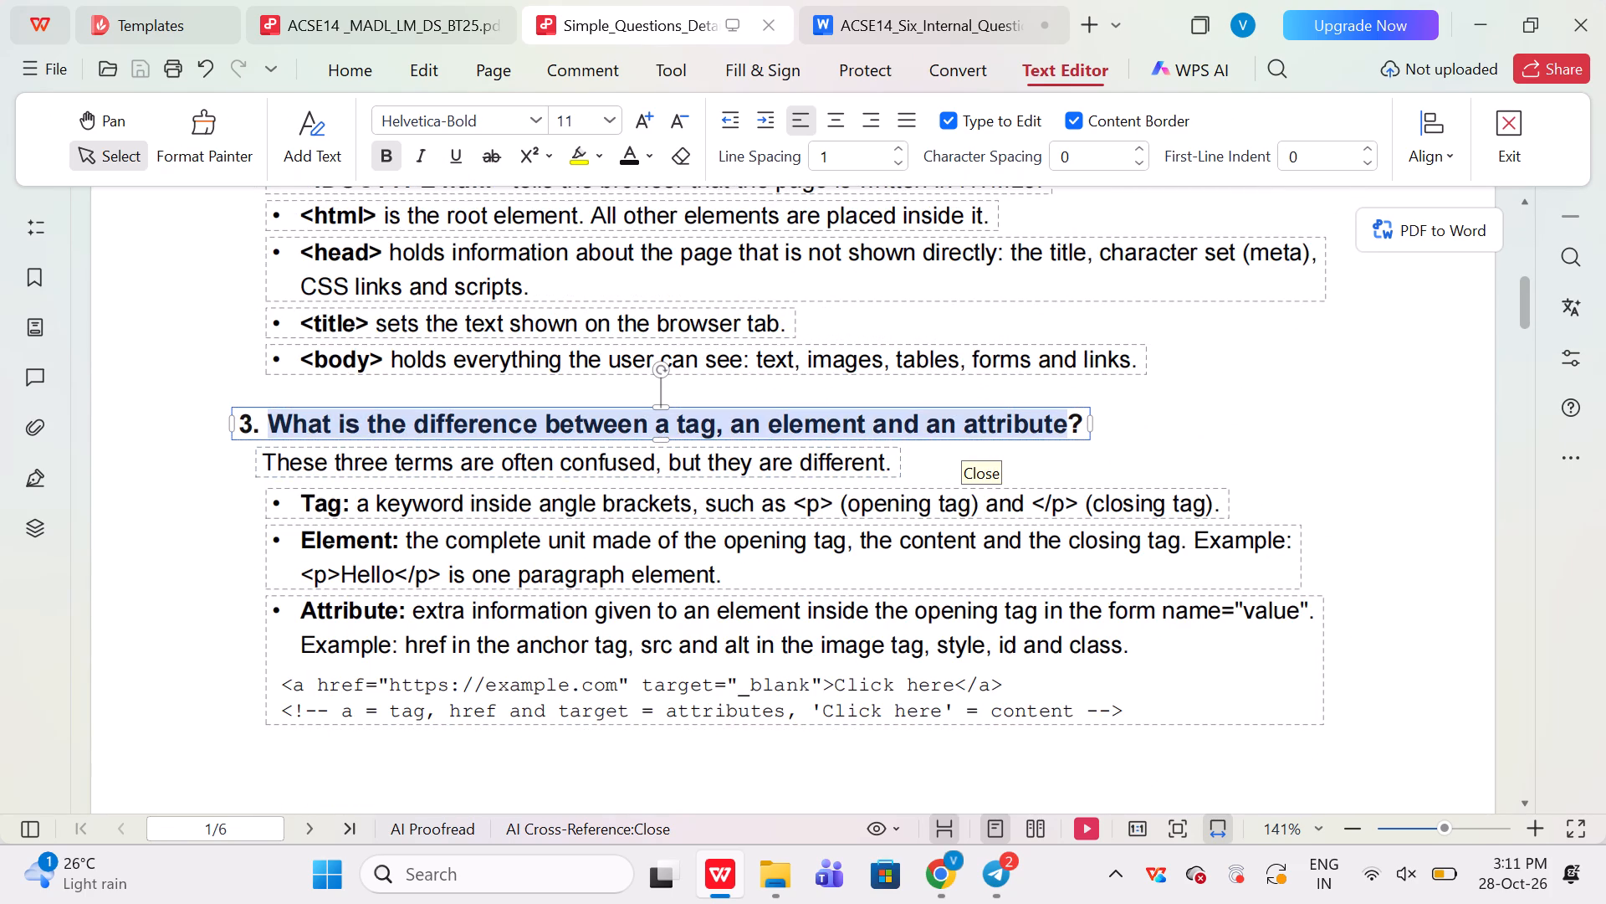
drag(1069, 432, 1089, 430)
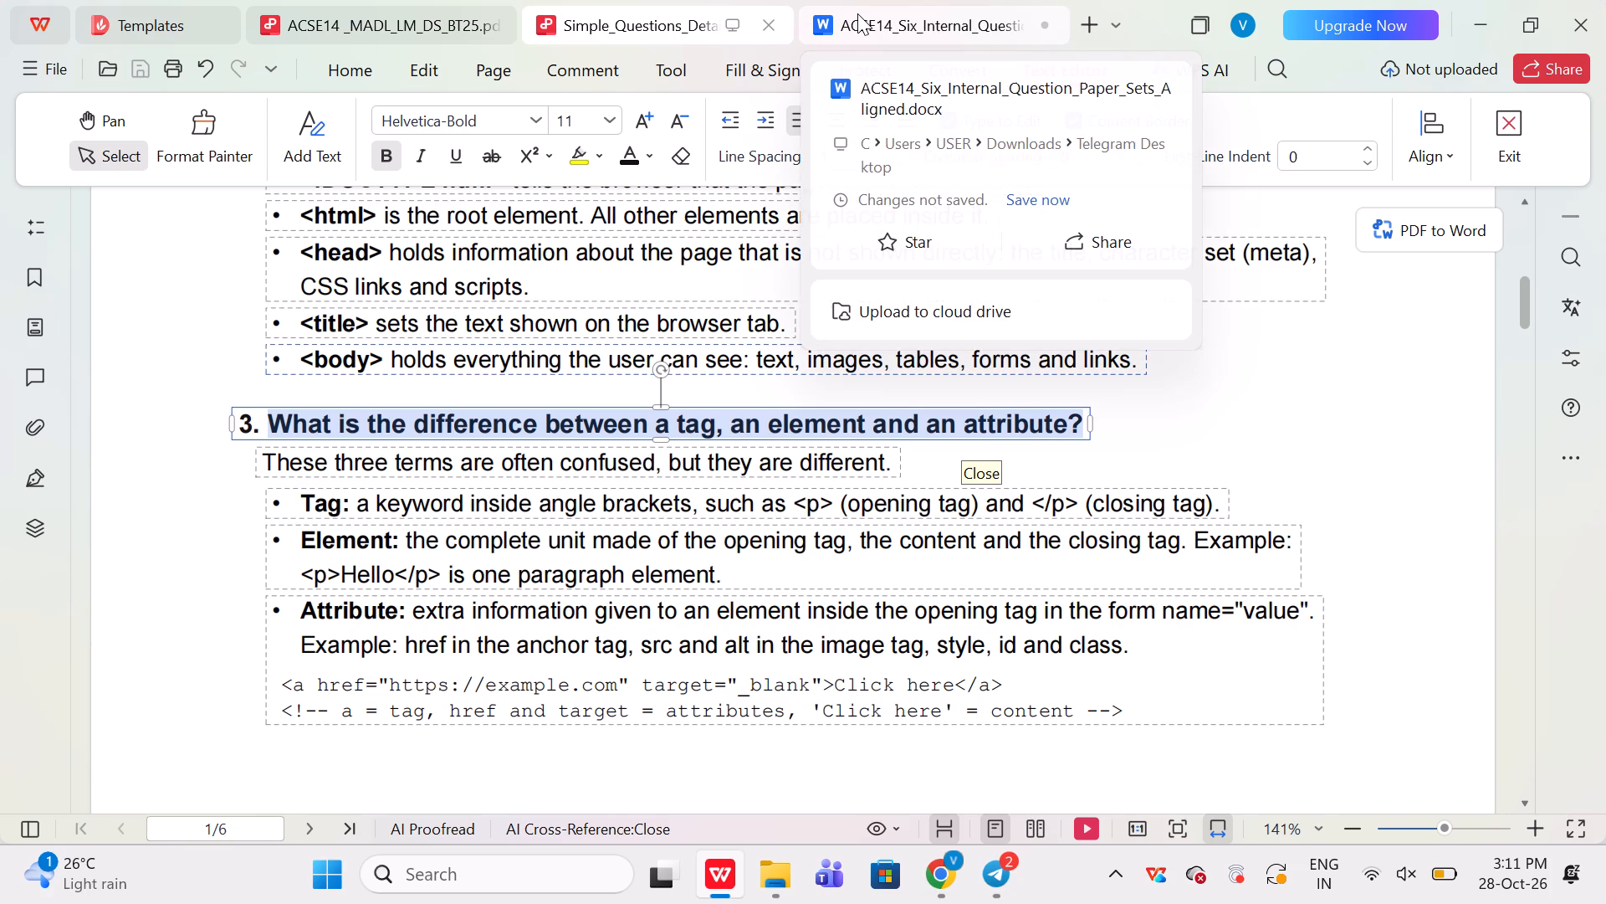
click(857, 13)
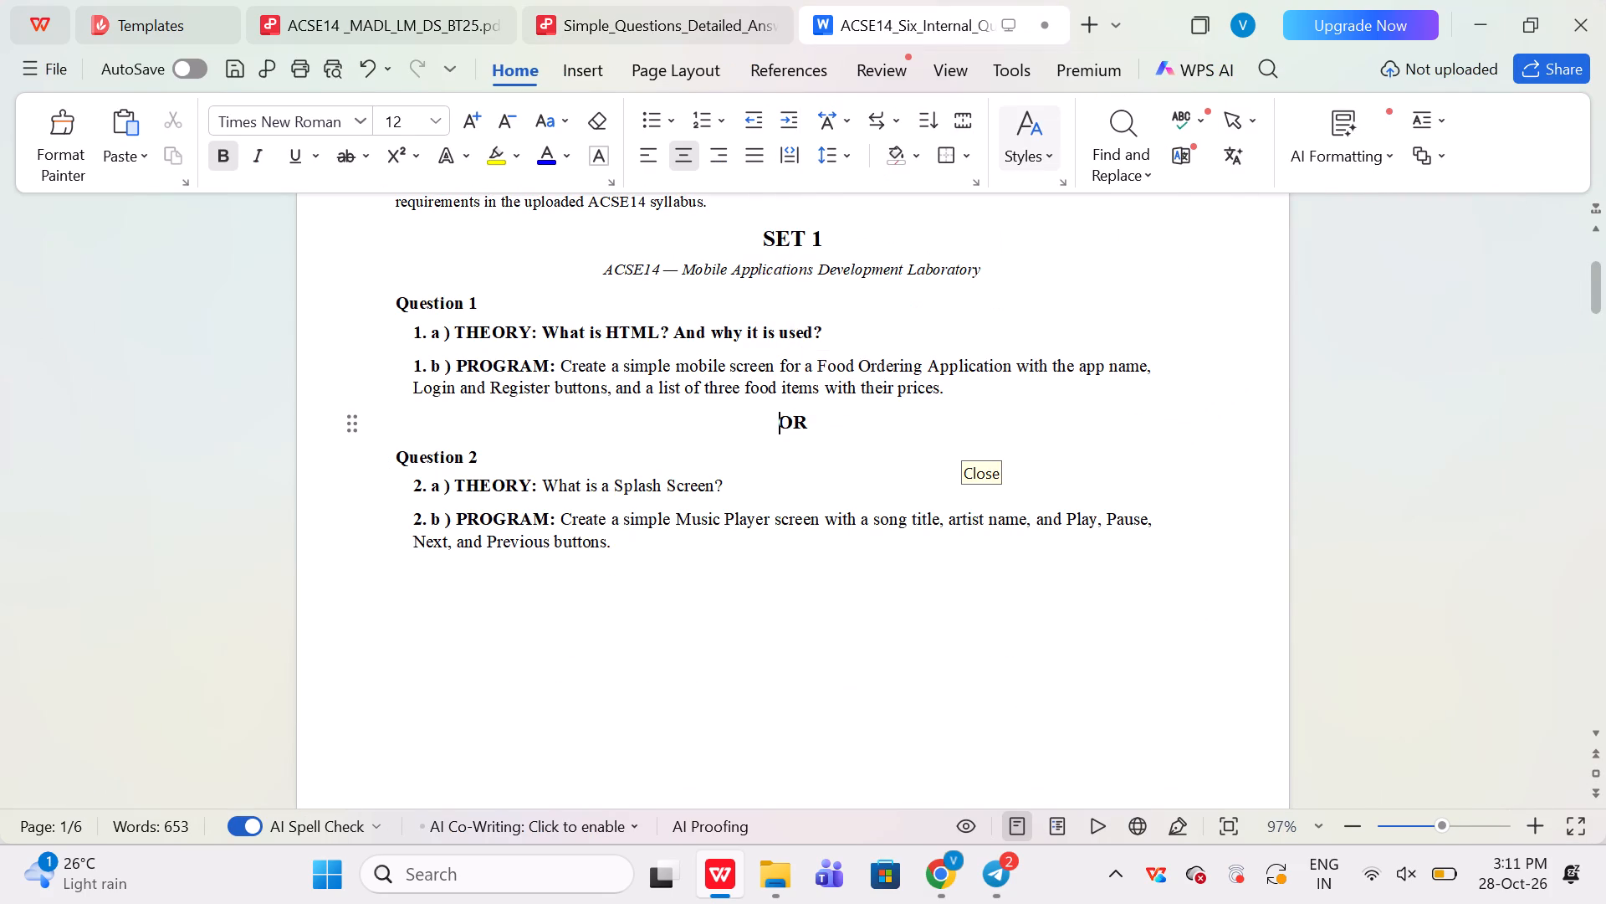
click(759, 481)
key(BackSpace)
key(BackSpace)
key(BackSpace)
key(BackSpace)
key(BackSpace)
key(BackSpace)
key(BackSpace)
key(BackSpace)
key(BackSpace)
key(BackSpace)
key(BackSpace)
key(BackSpace)
key(BackSpace)
key(BackSpace)
key(BackSpace)
key(BackSpace)
key(BackSpace)
key(BackSpace)
key(BackSpace)
key(BackSpace)
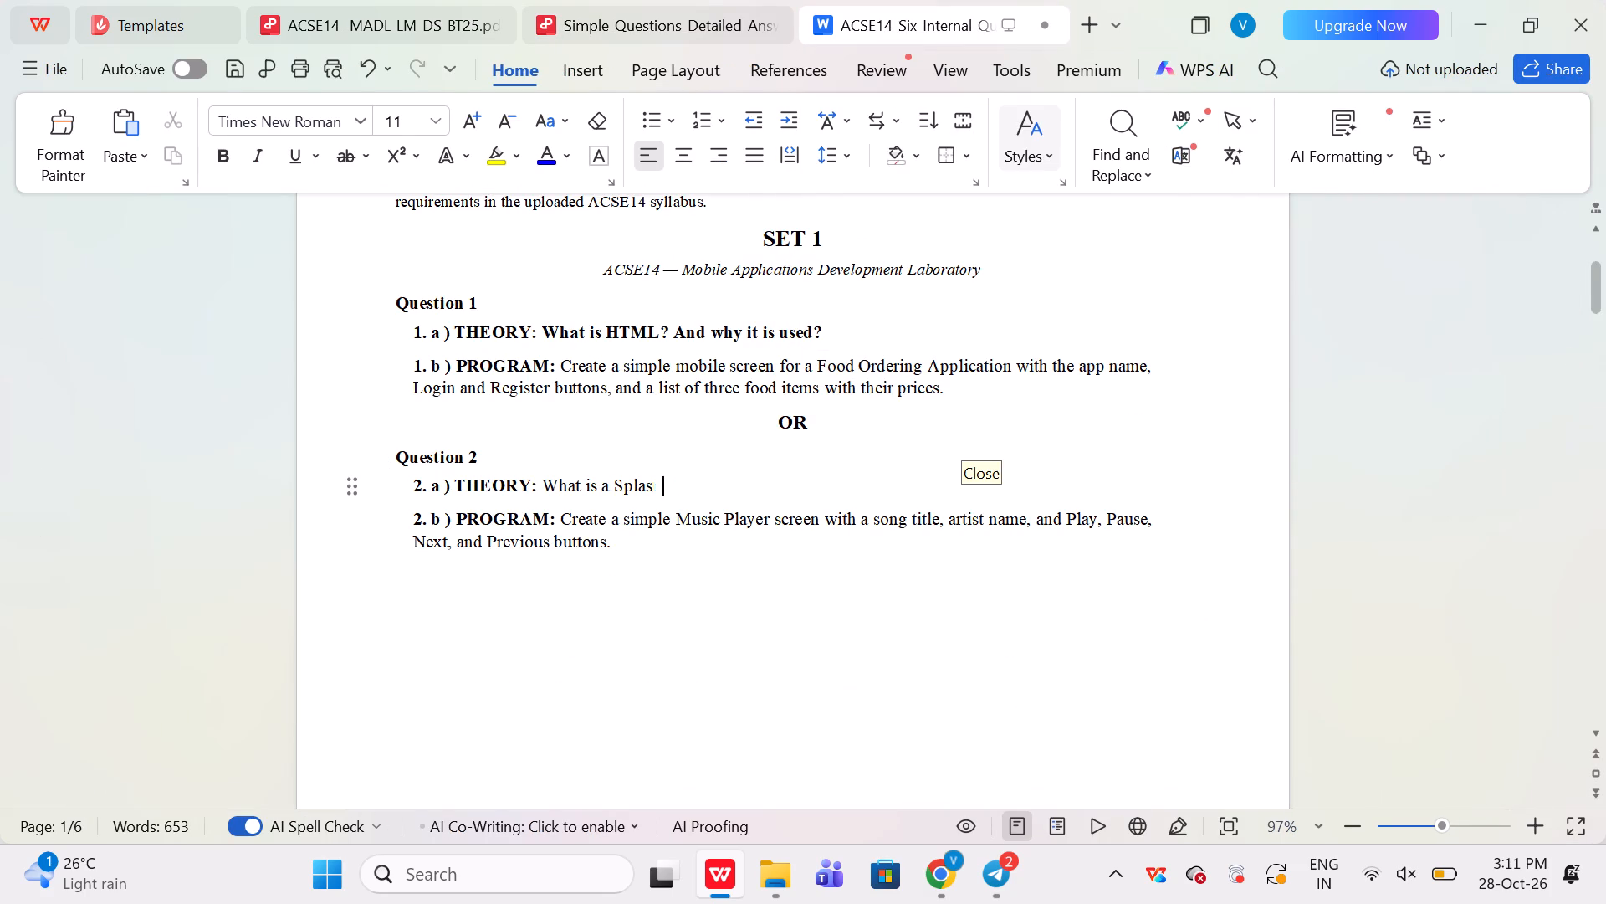
key(BackSpace)
key(space)
text(is the differenc)
text(e between tag, ek)
key(BackSpace)
text(lement and attribute?)
Delete the week number and application name from Set 2's first question heading, keeping only "Question 1".
scroll(1055, 599, down, 1)
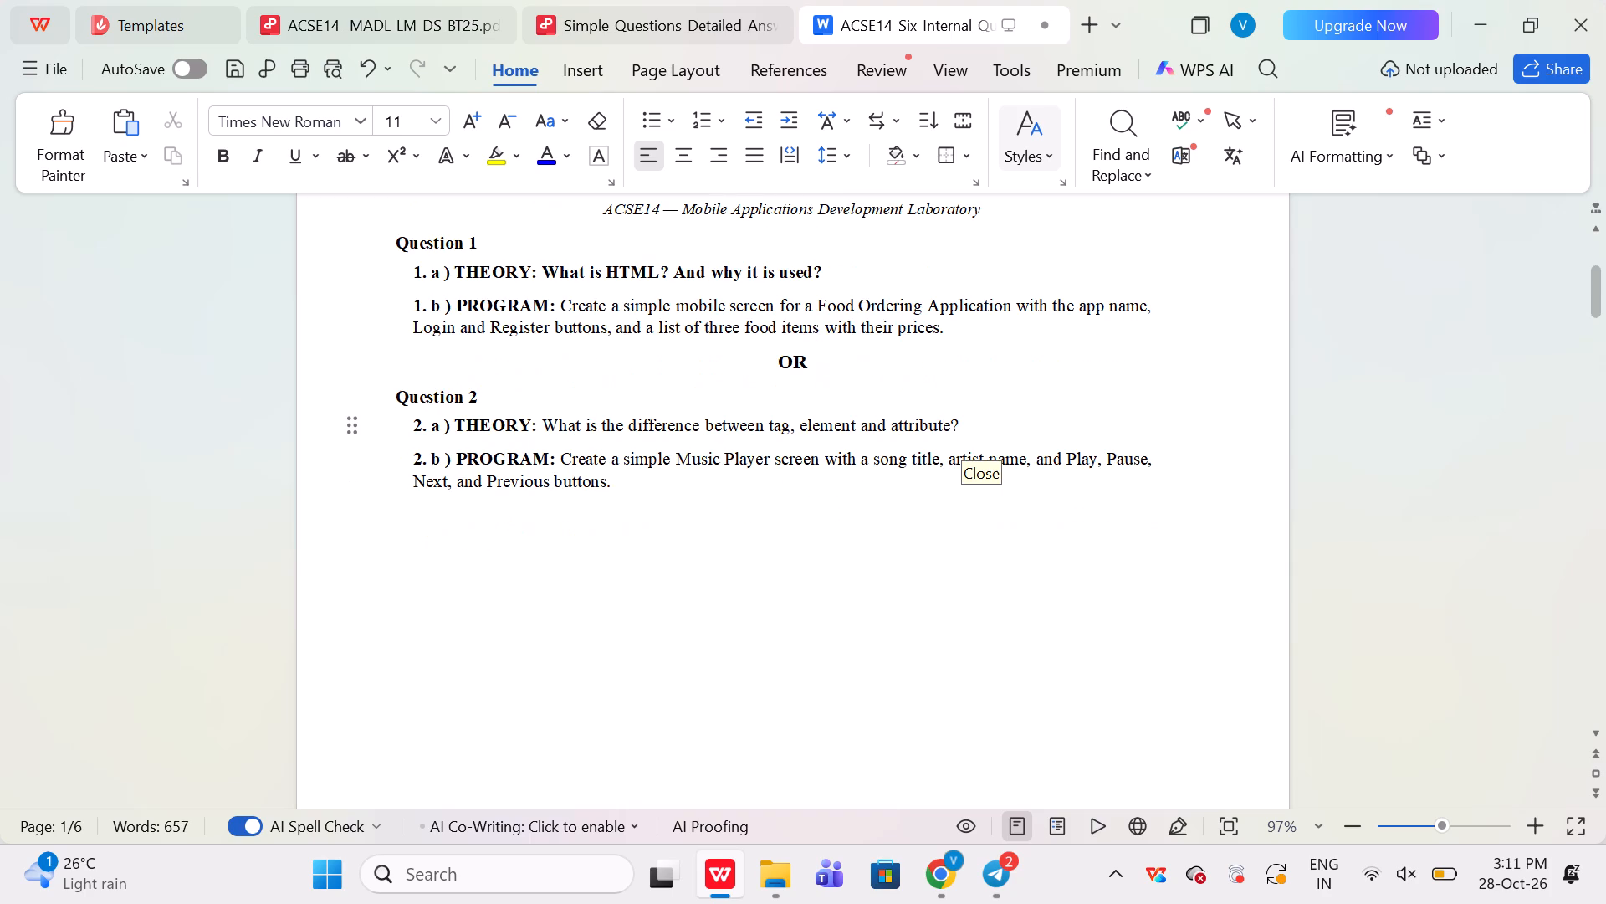
scroll(1055, 599, down, 2)
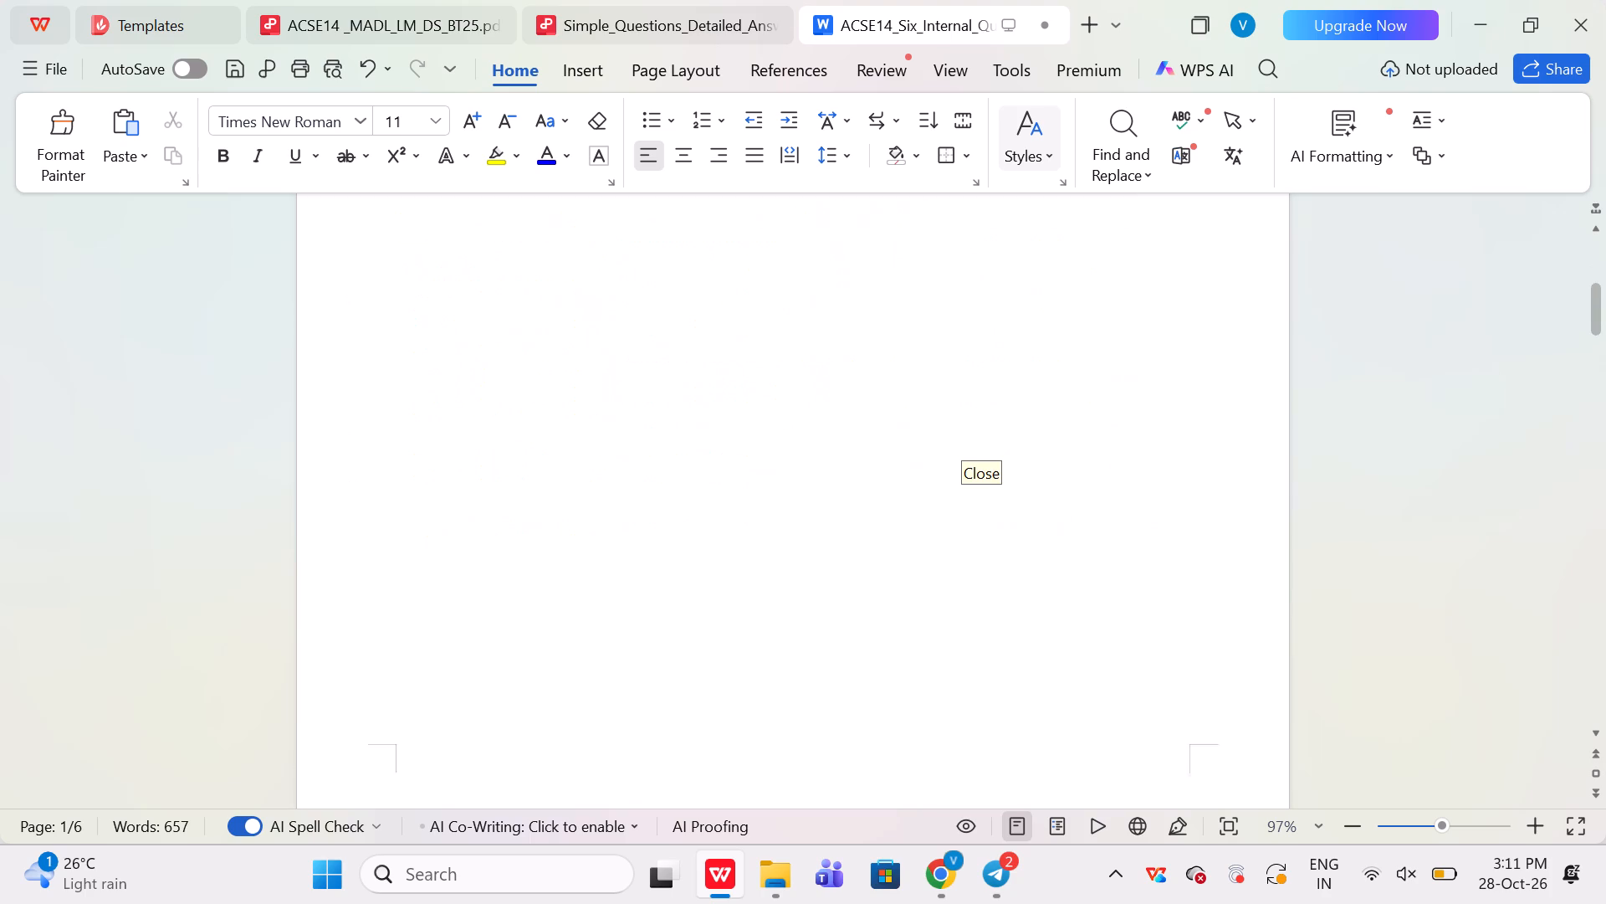
scroll(1055, 599, down, 2)
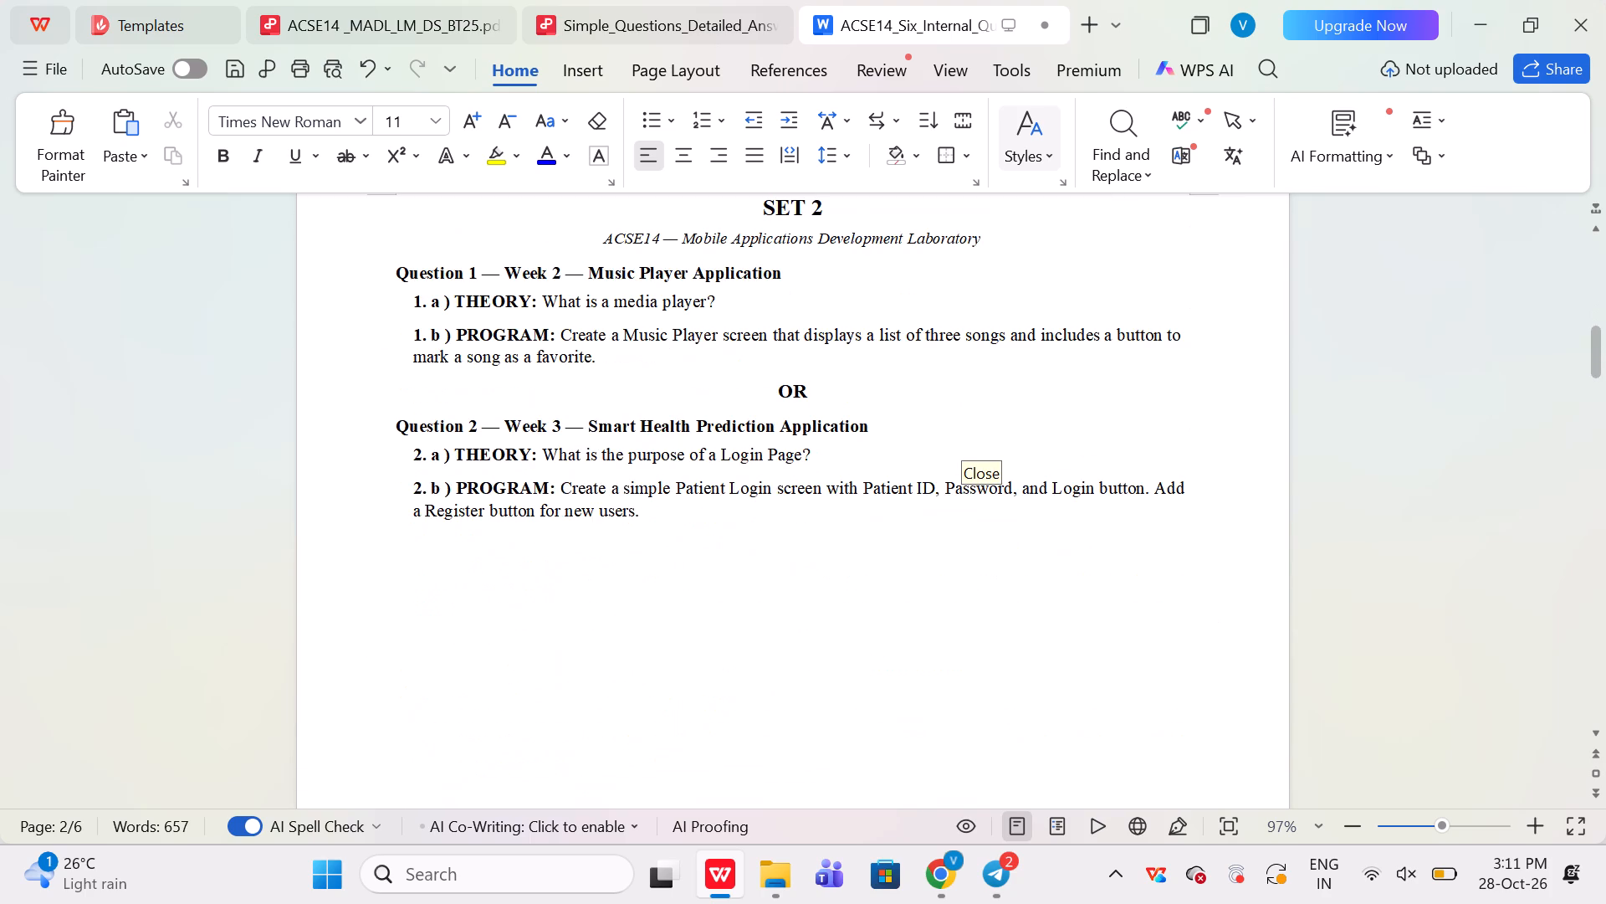
drag(786, 274, 471, 275)
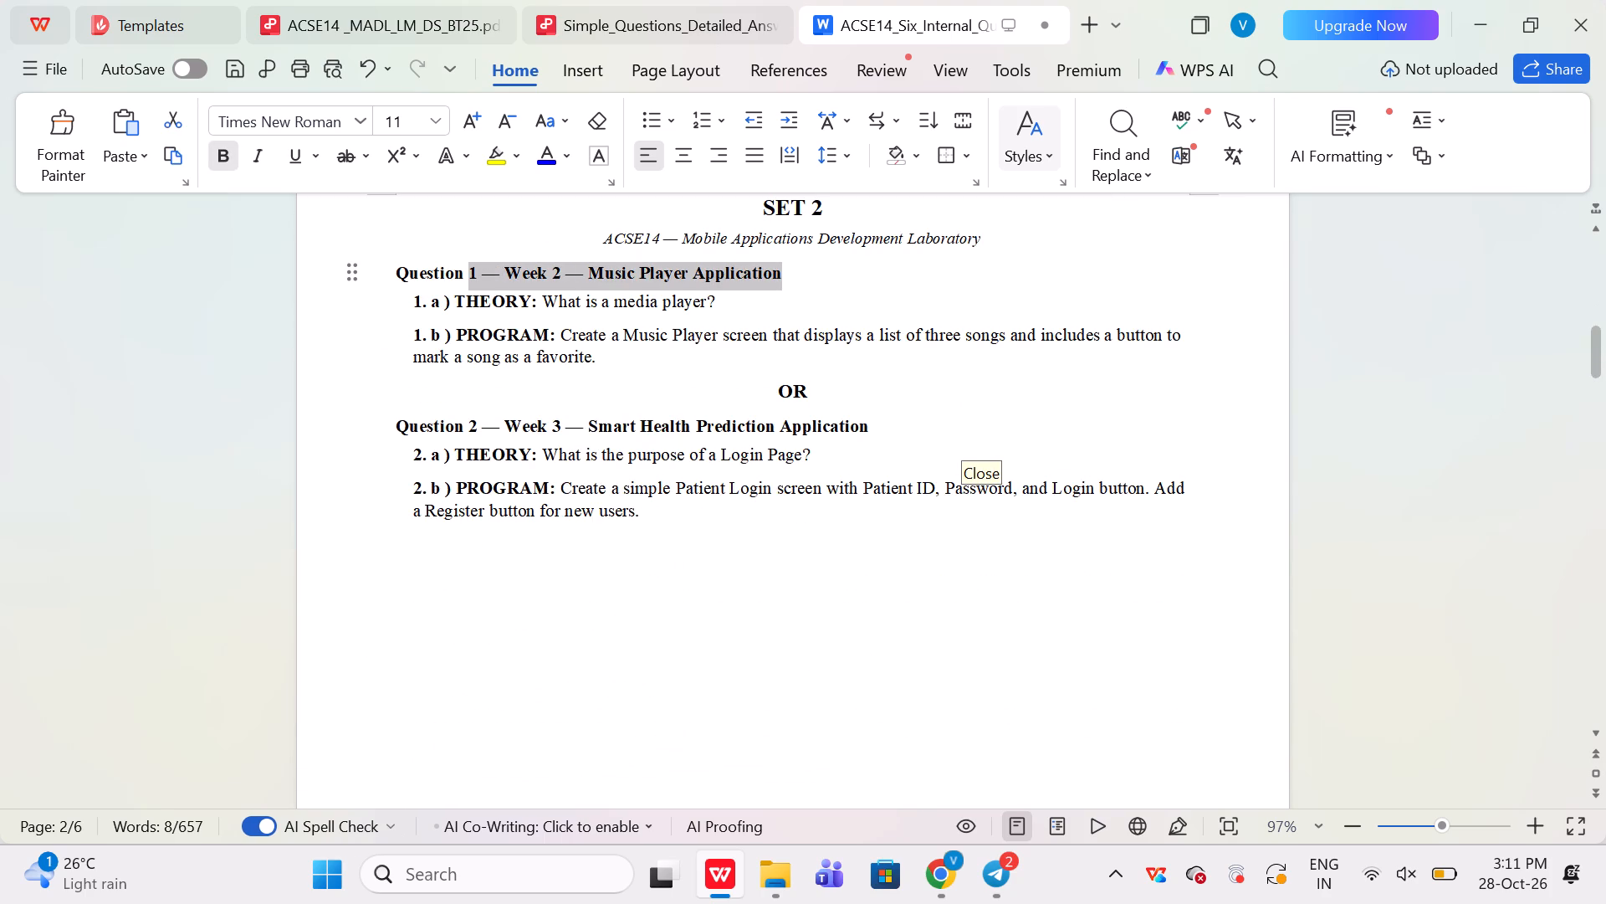
drag(471, 275, 478, 274)
key(BackSpace)
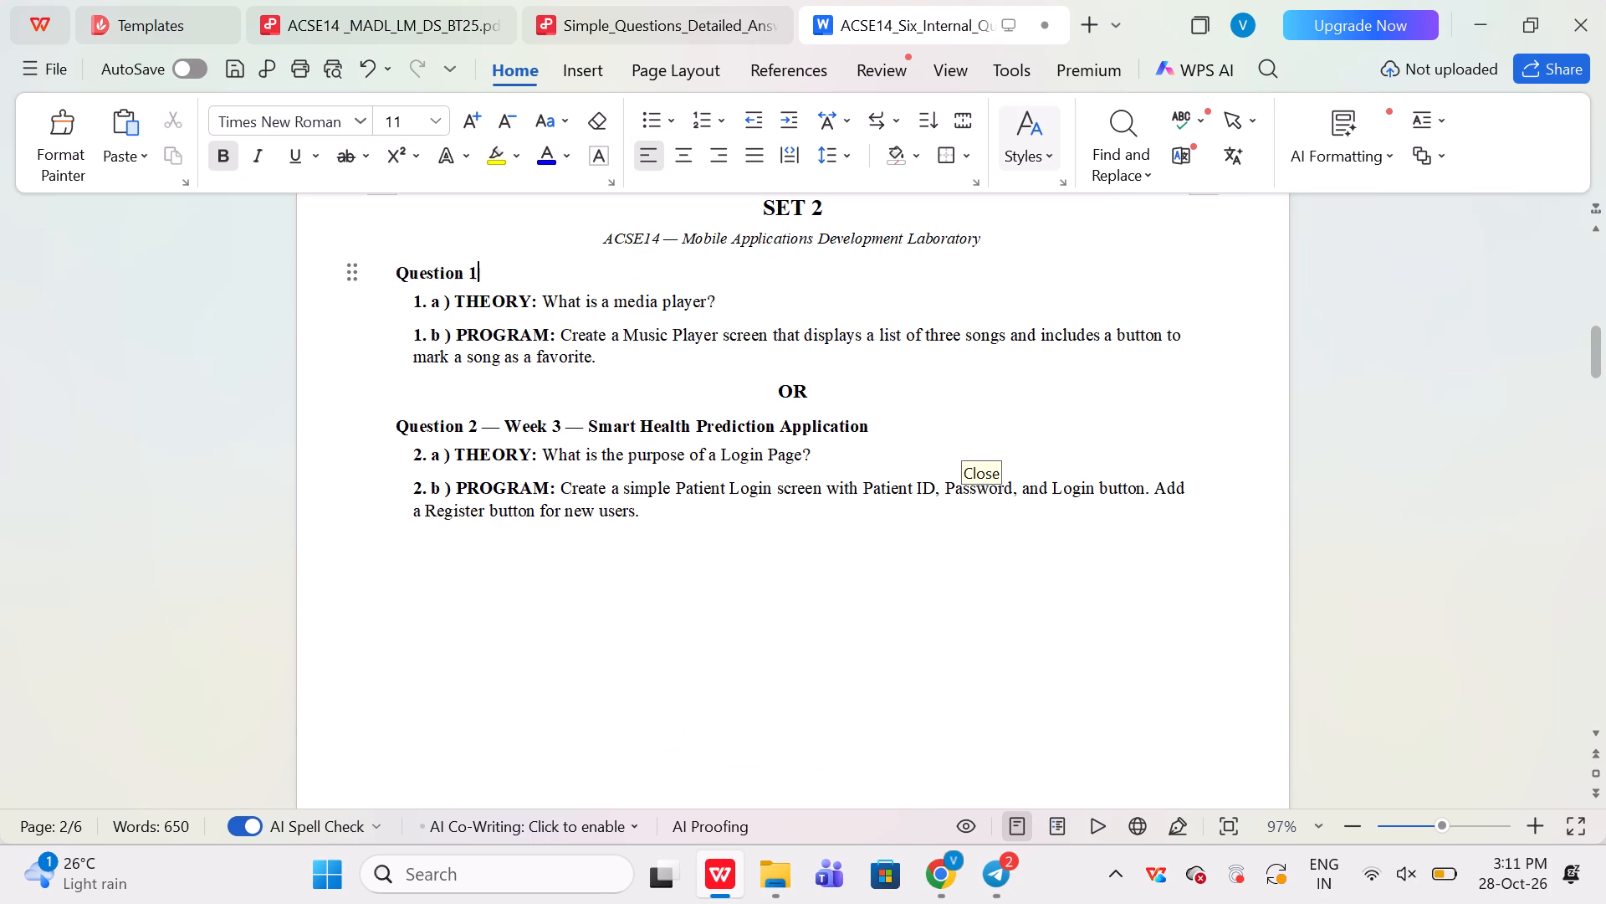
Delete the theory question 1. a text "What is a media player?" in Set 2, keeping its label.
drag(719, 300, 542, 298)
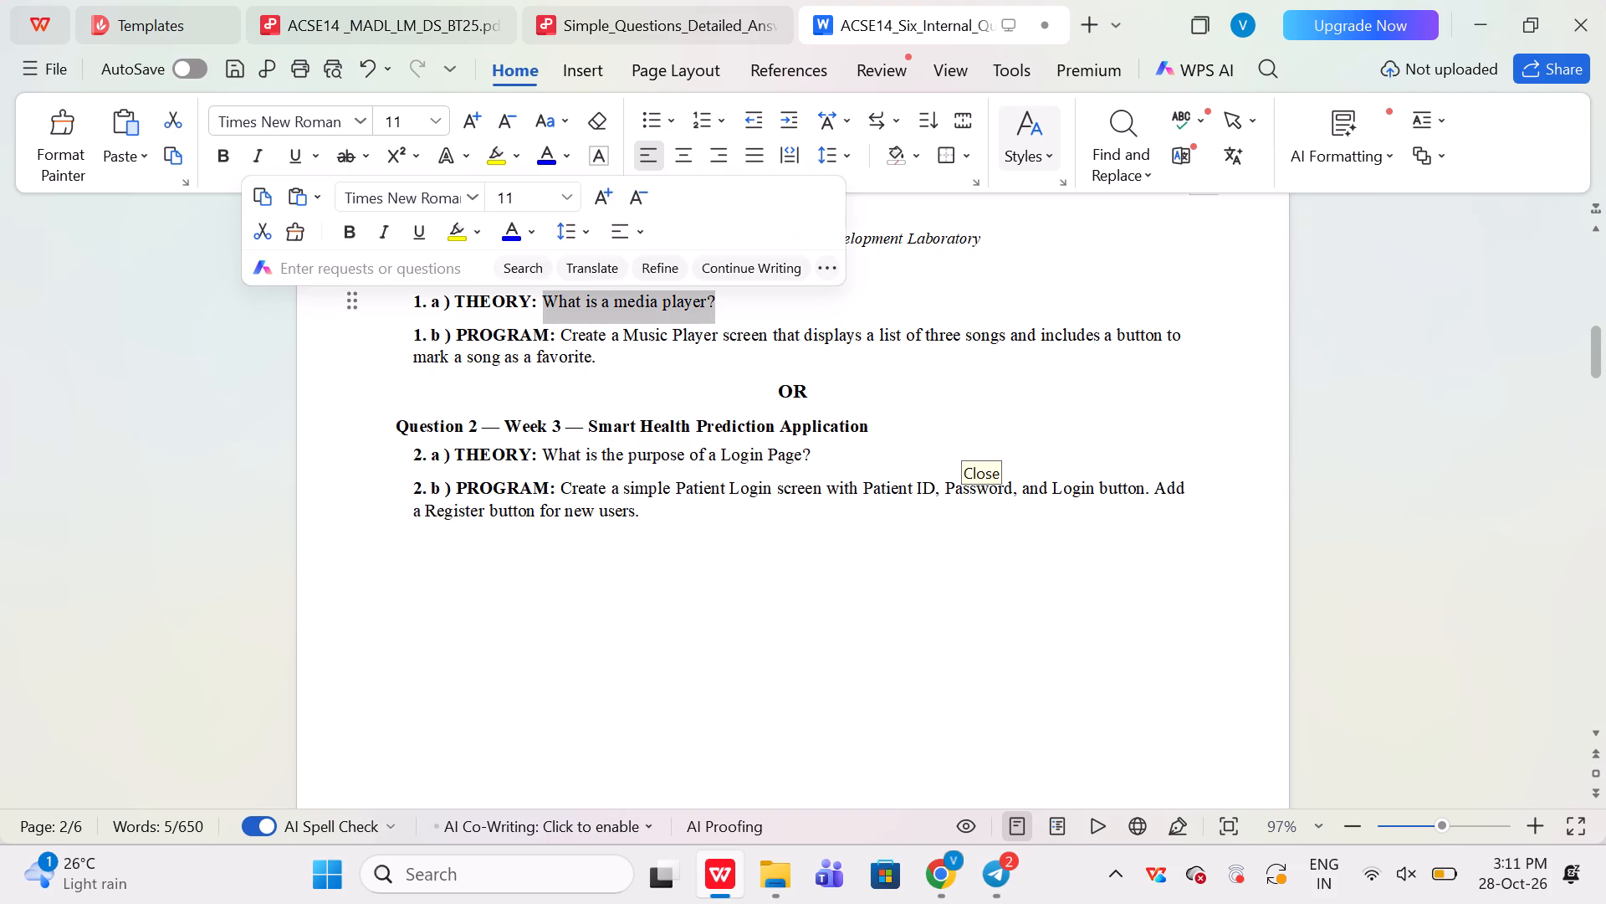
key(BackSpace)
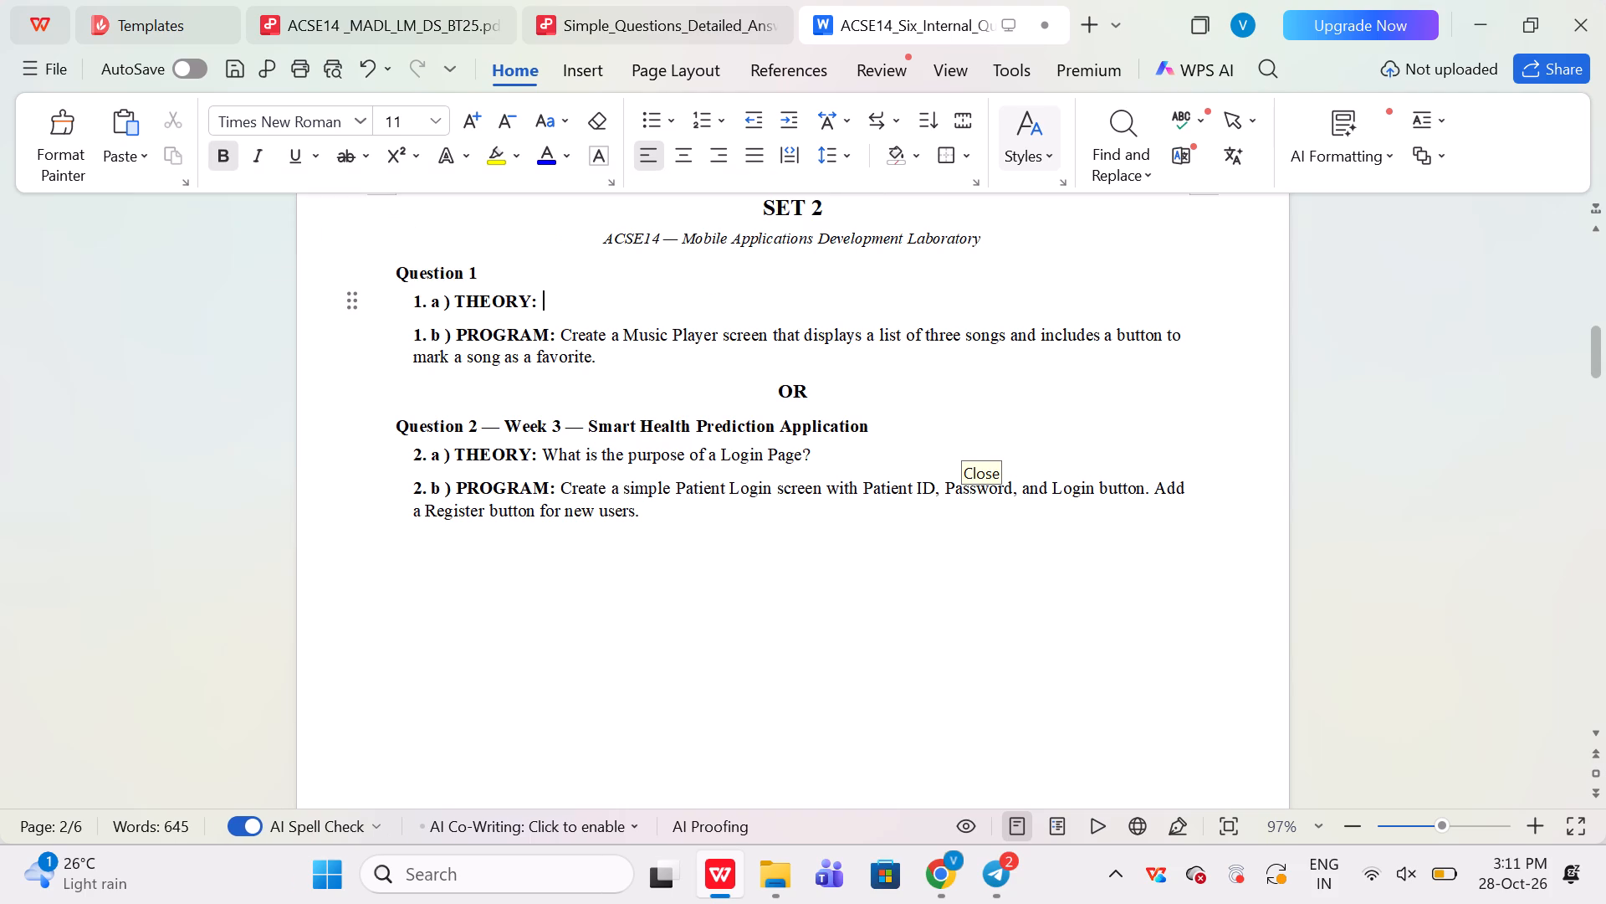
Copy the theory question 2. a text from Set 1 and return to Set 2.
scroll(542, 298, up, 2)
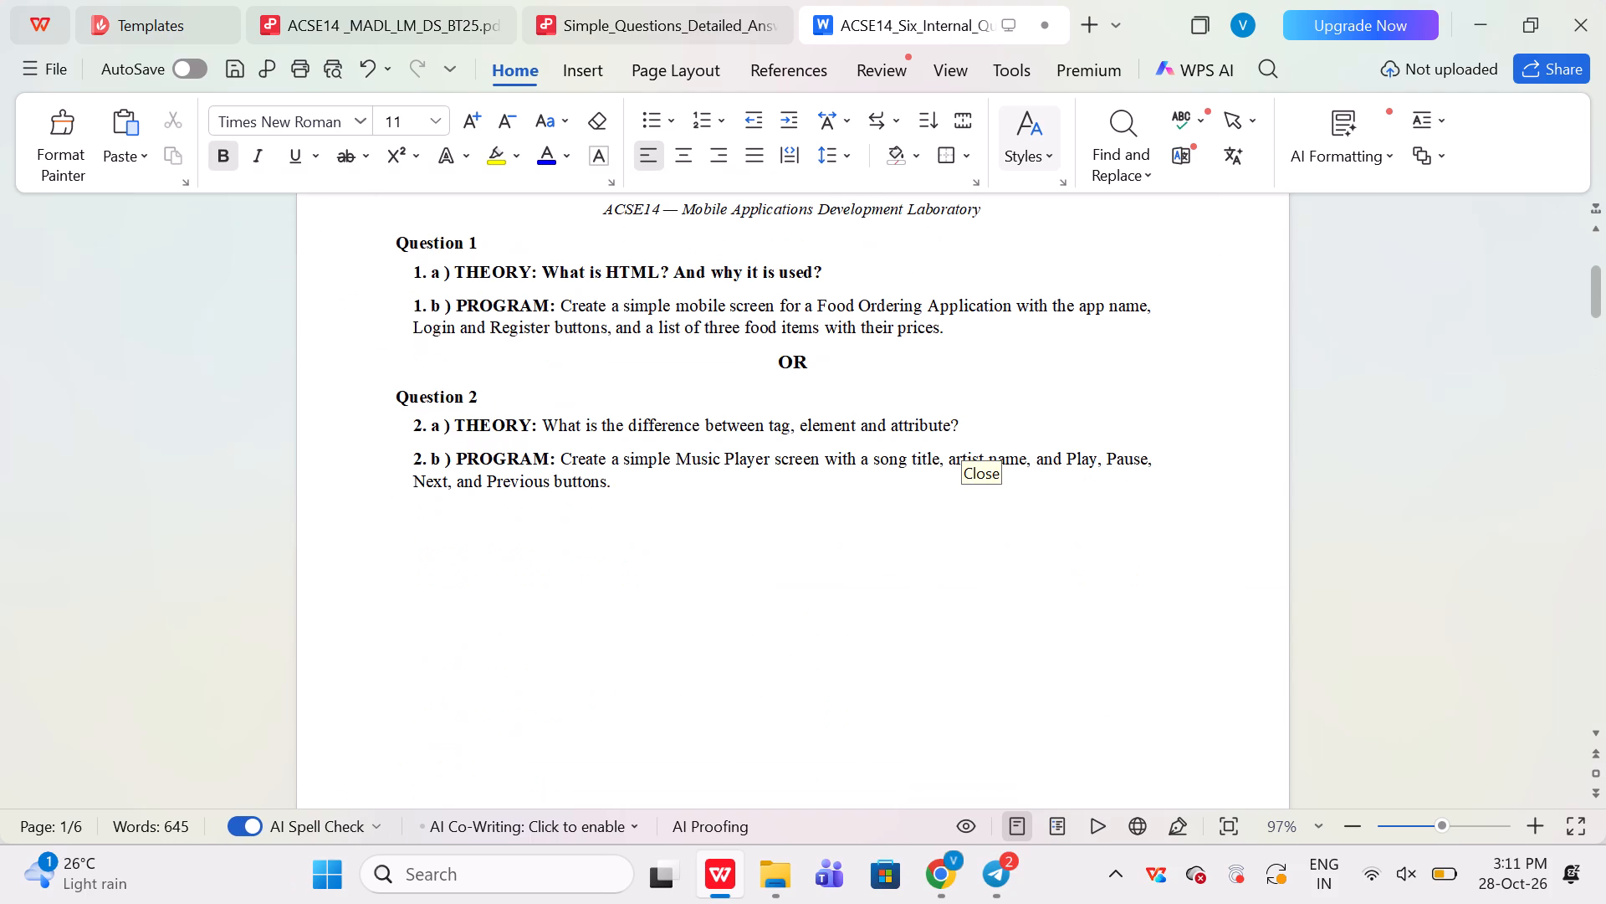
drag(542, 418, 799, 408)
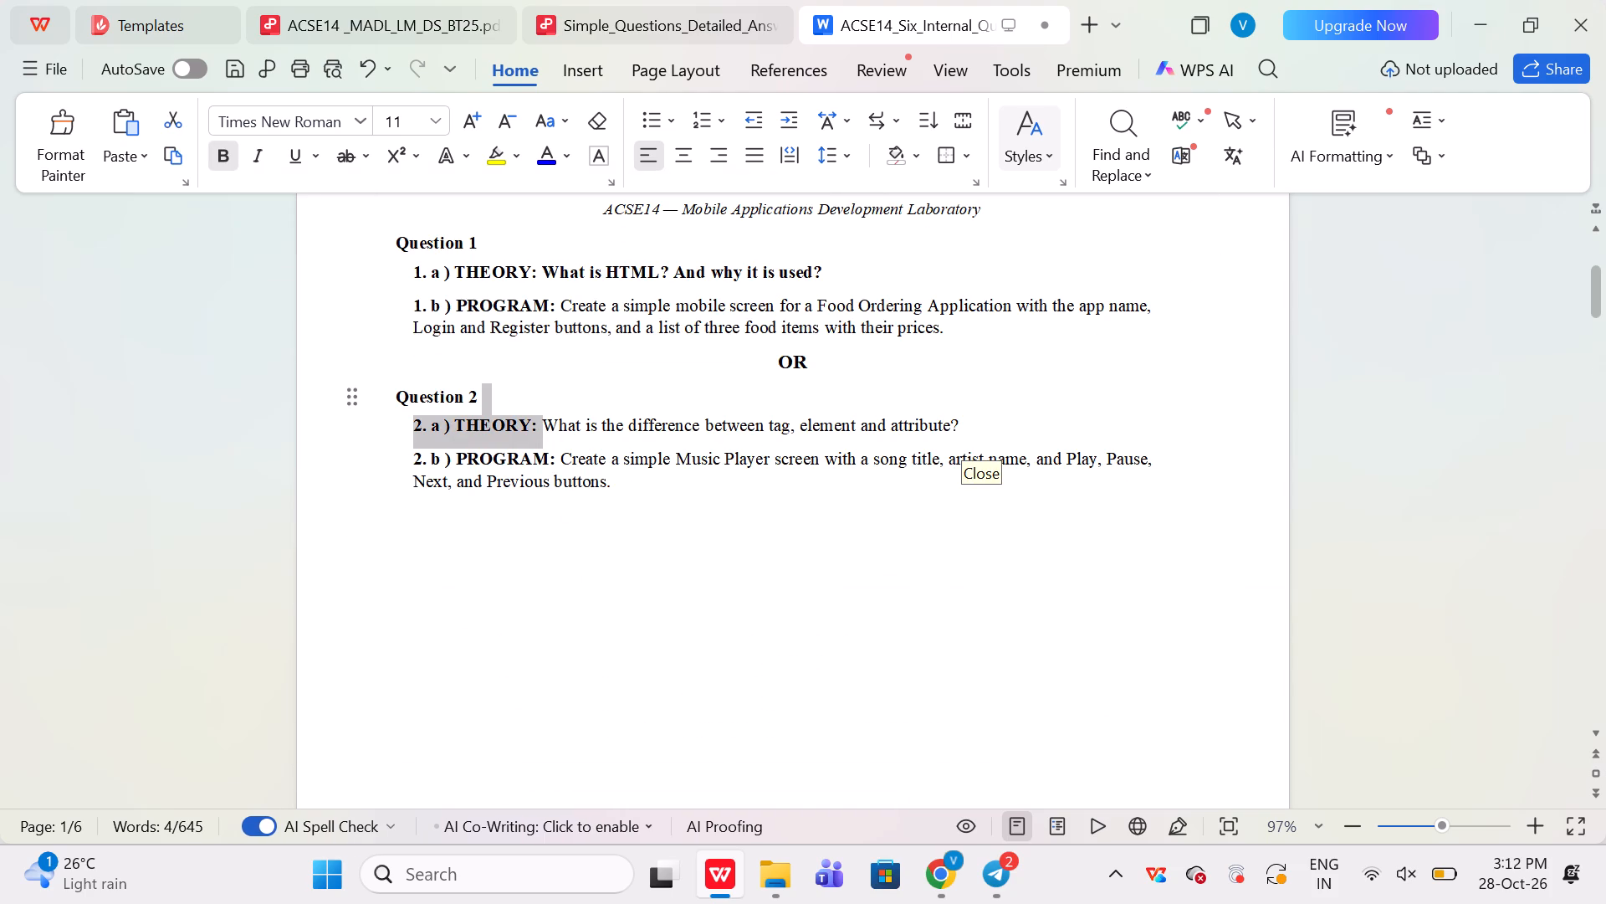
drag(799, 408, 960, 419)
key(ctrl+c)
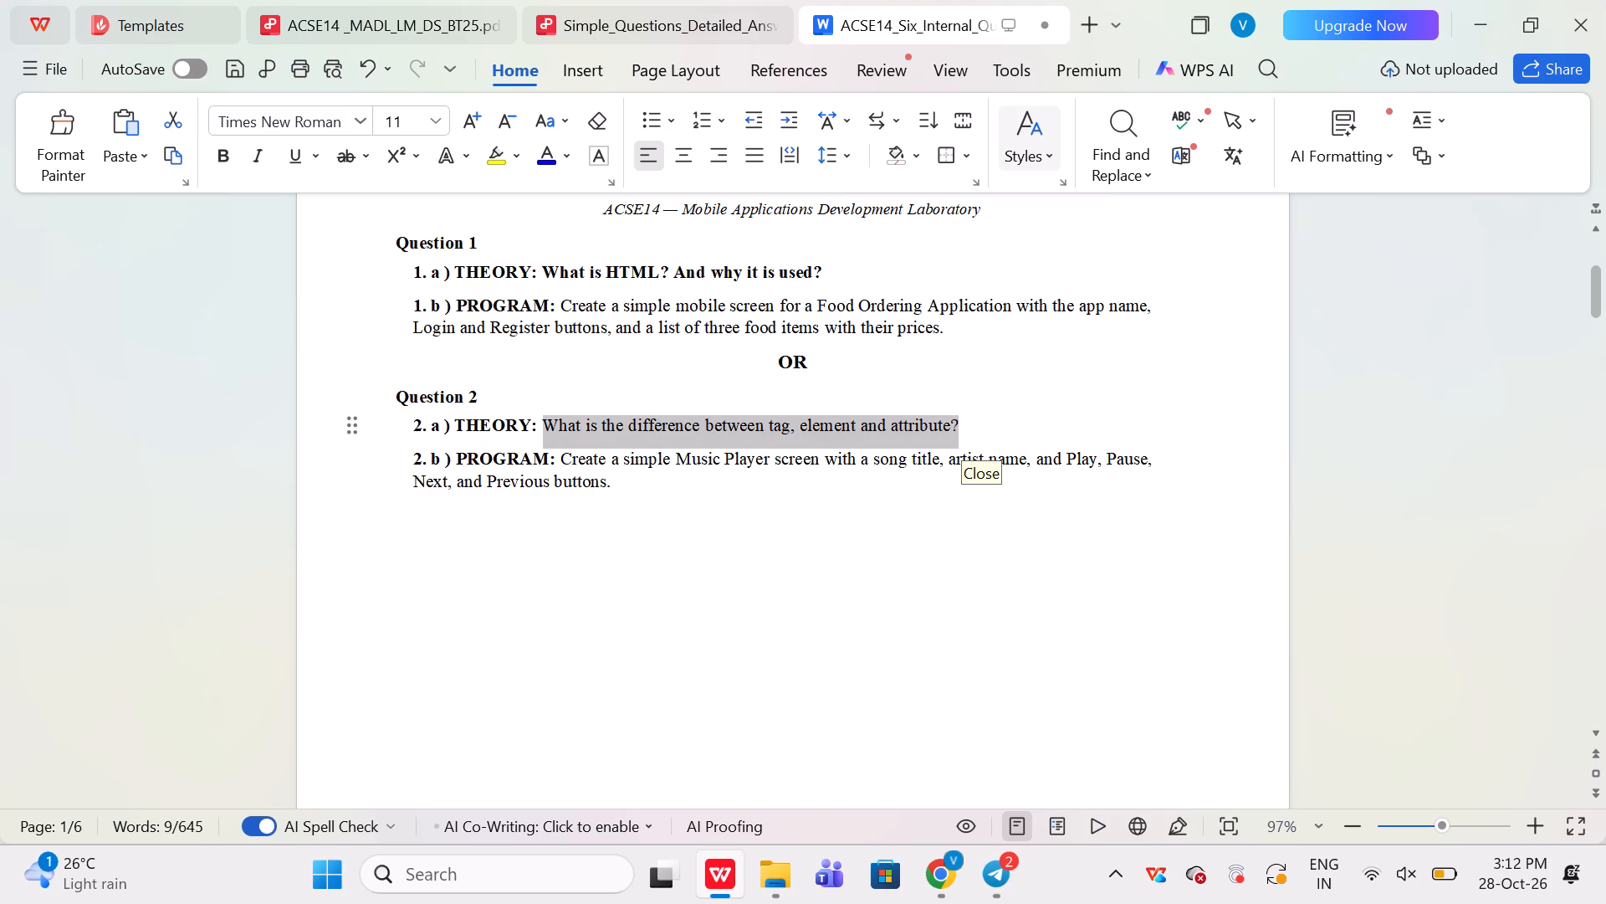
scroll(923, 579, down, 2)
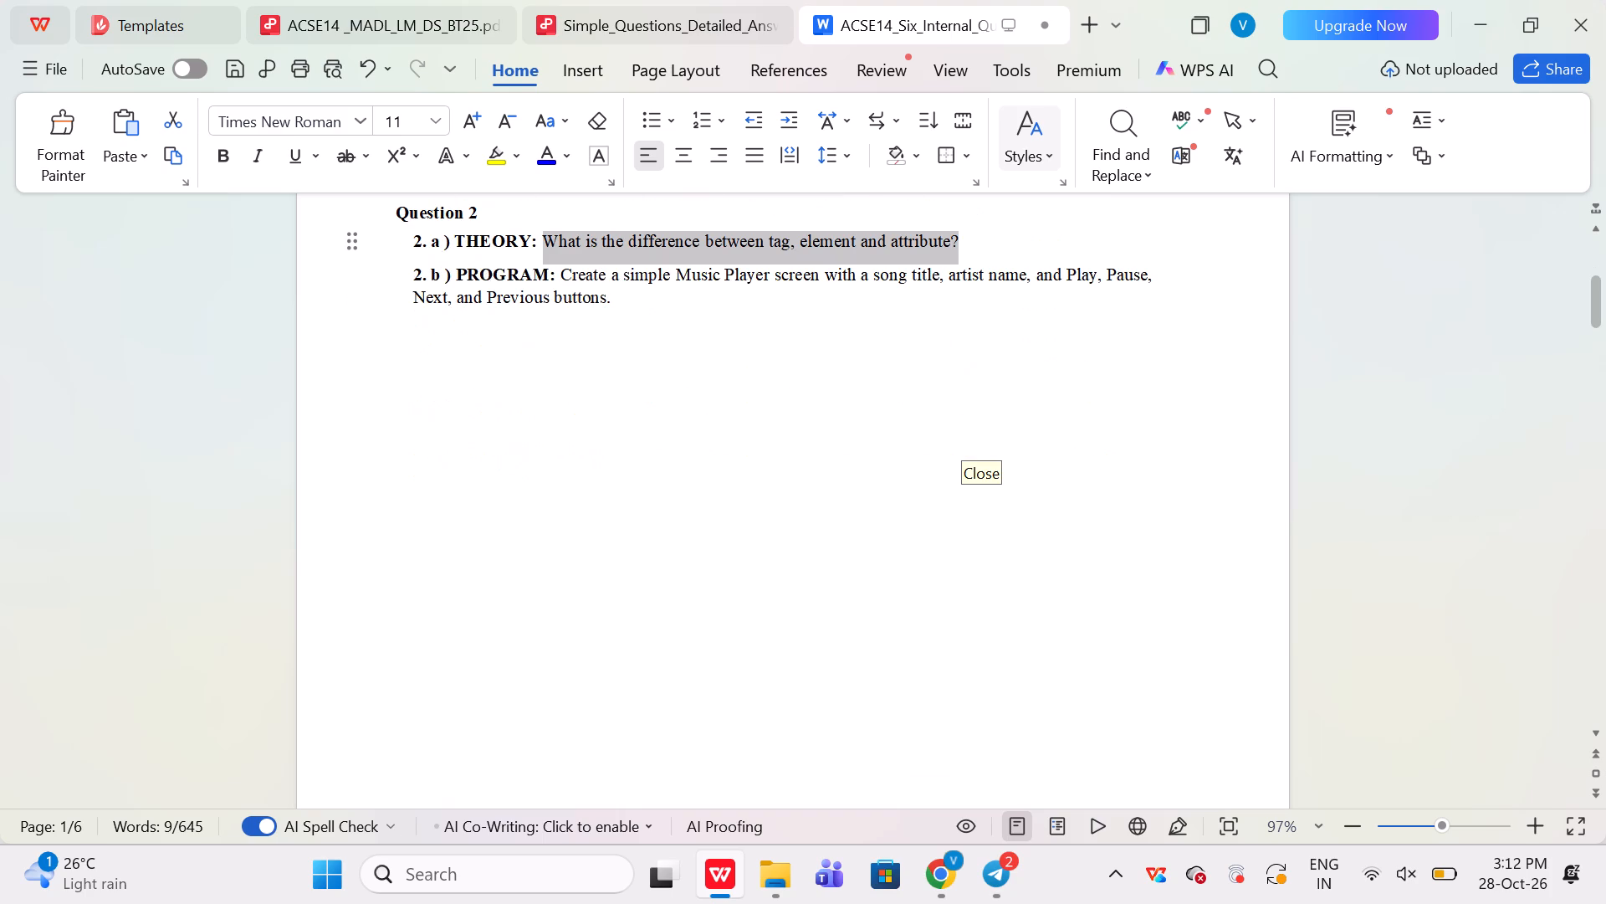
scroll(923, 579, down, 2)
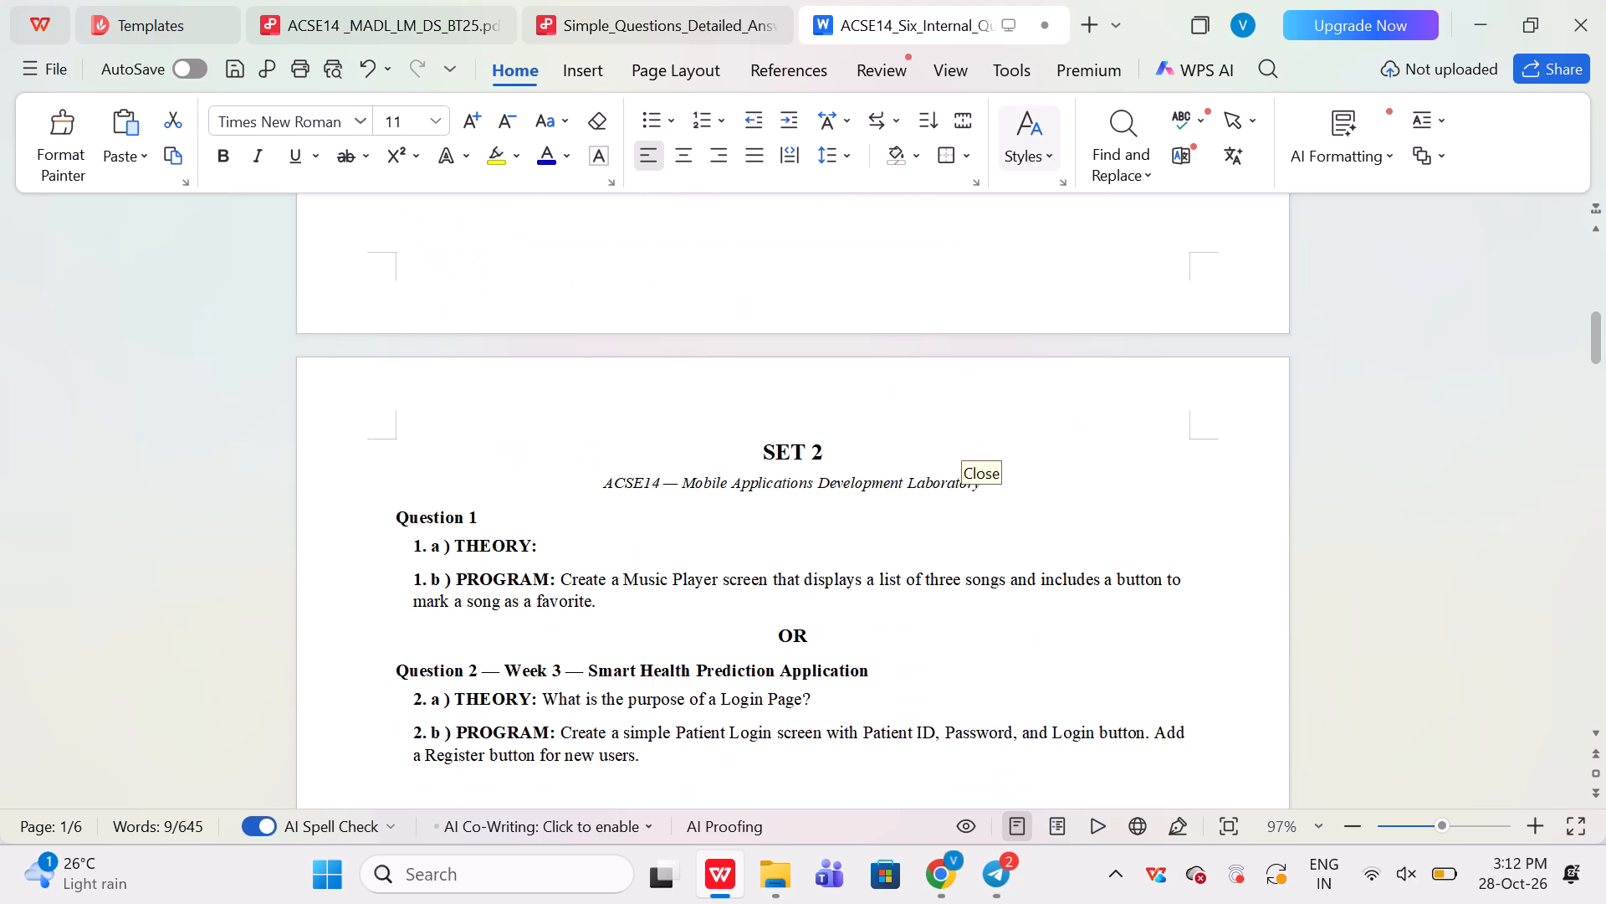
Enter the PDF's question 4 as theory question 1. a in Set 2, worded "Explain heading, Paragraph and text formatting tags?".
click(597, 547)
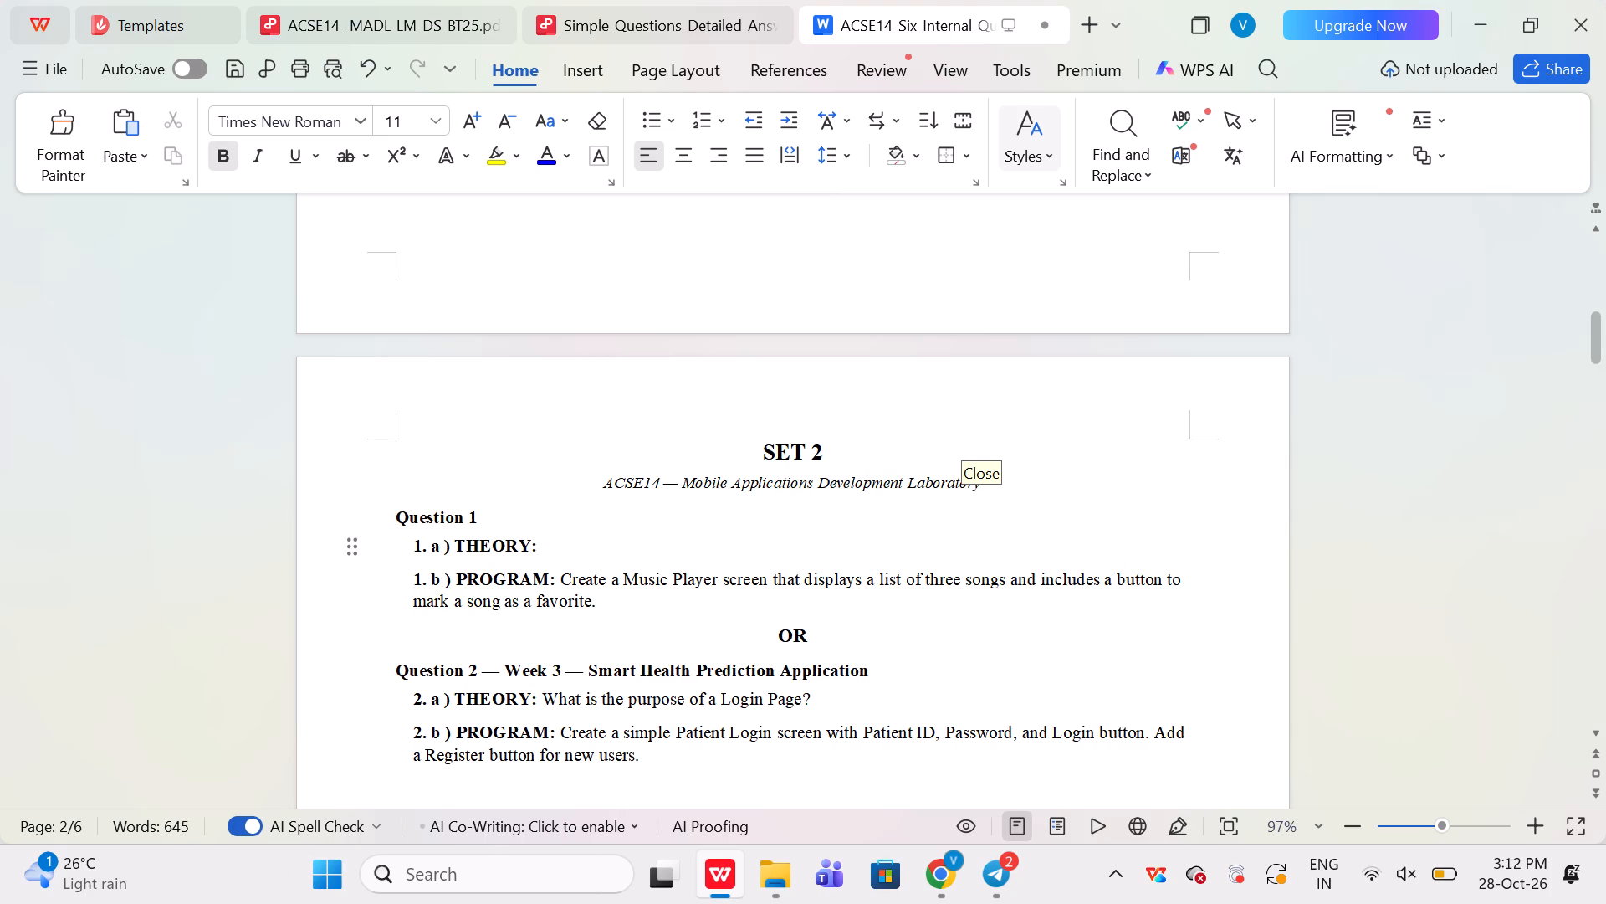
click(573, 17)
scroll(696, 331, down, 2)
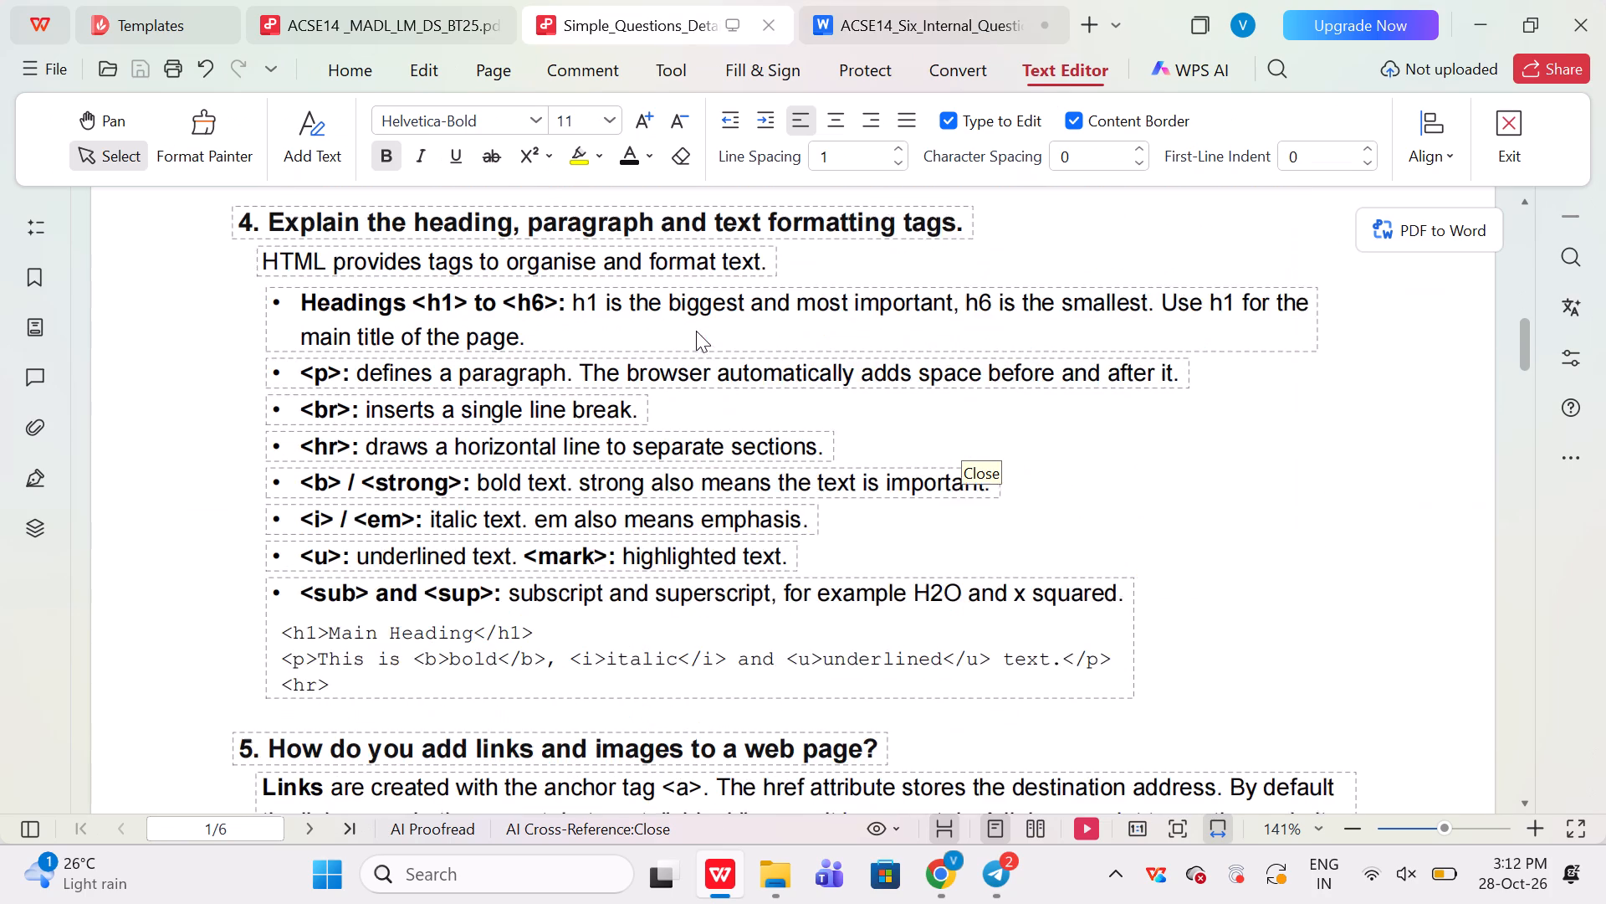
scroll(696, 331, up, 1)
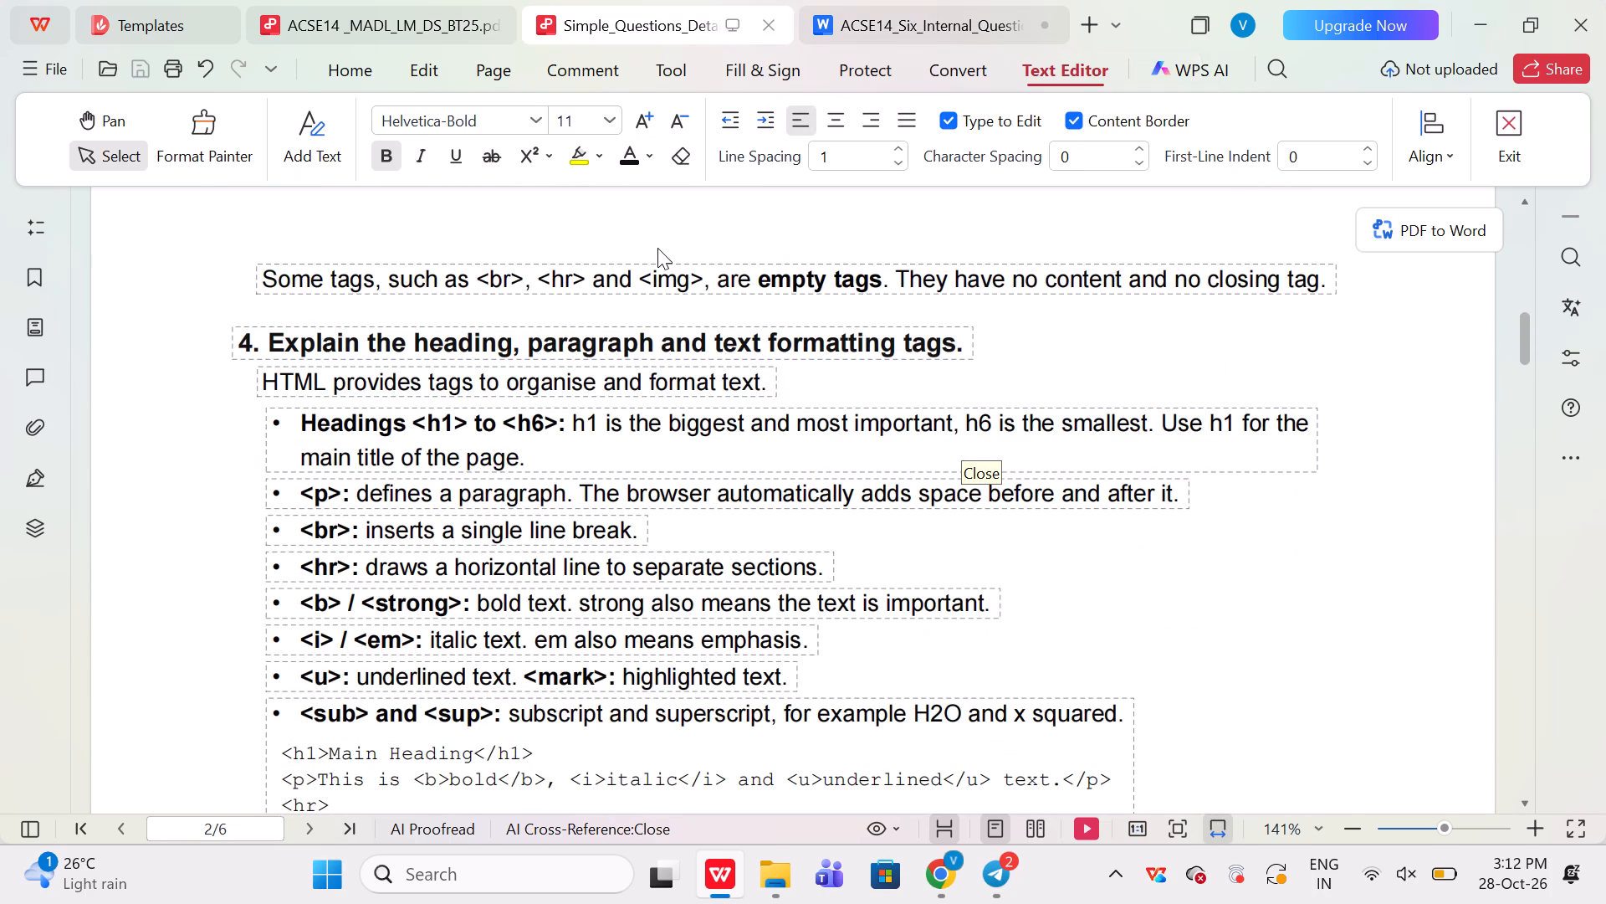
scroll(657, 248, right, 2)
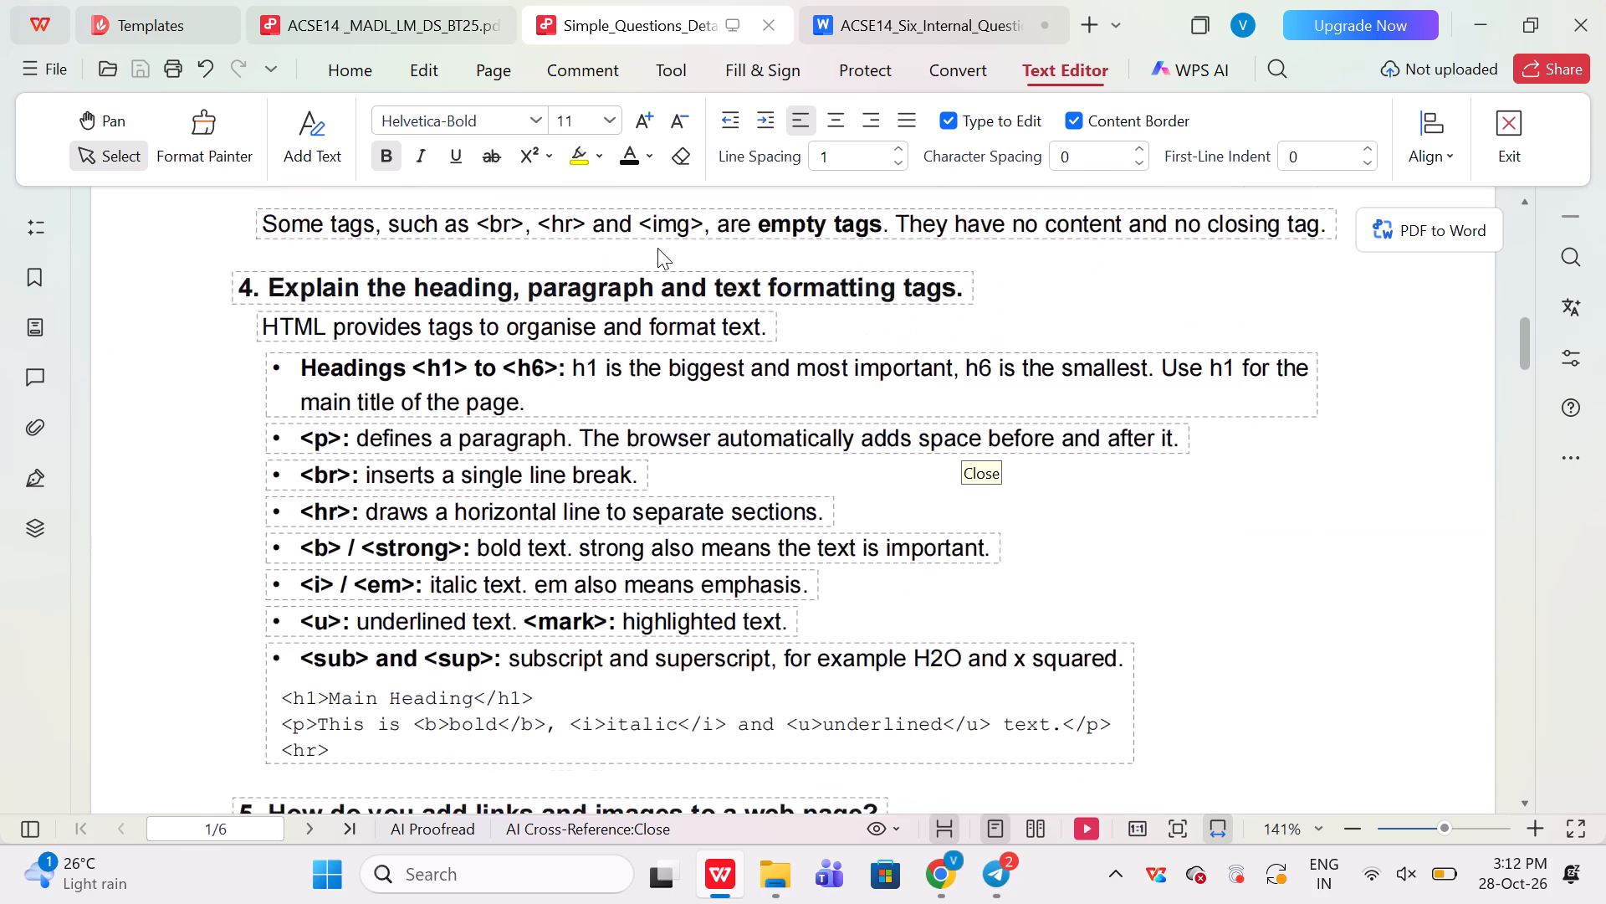
scroll(657, 248, right, 1)
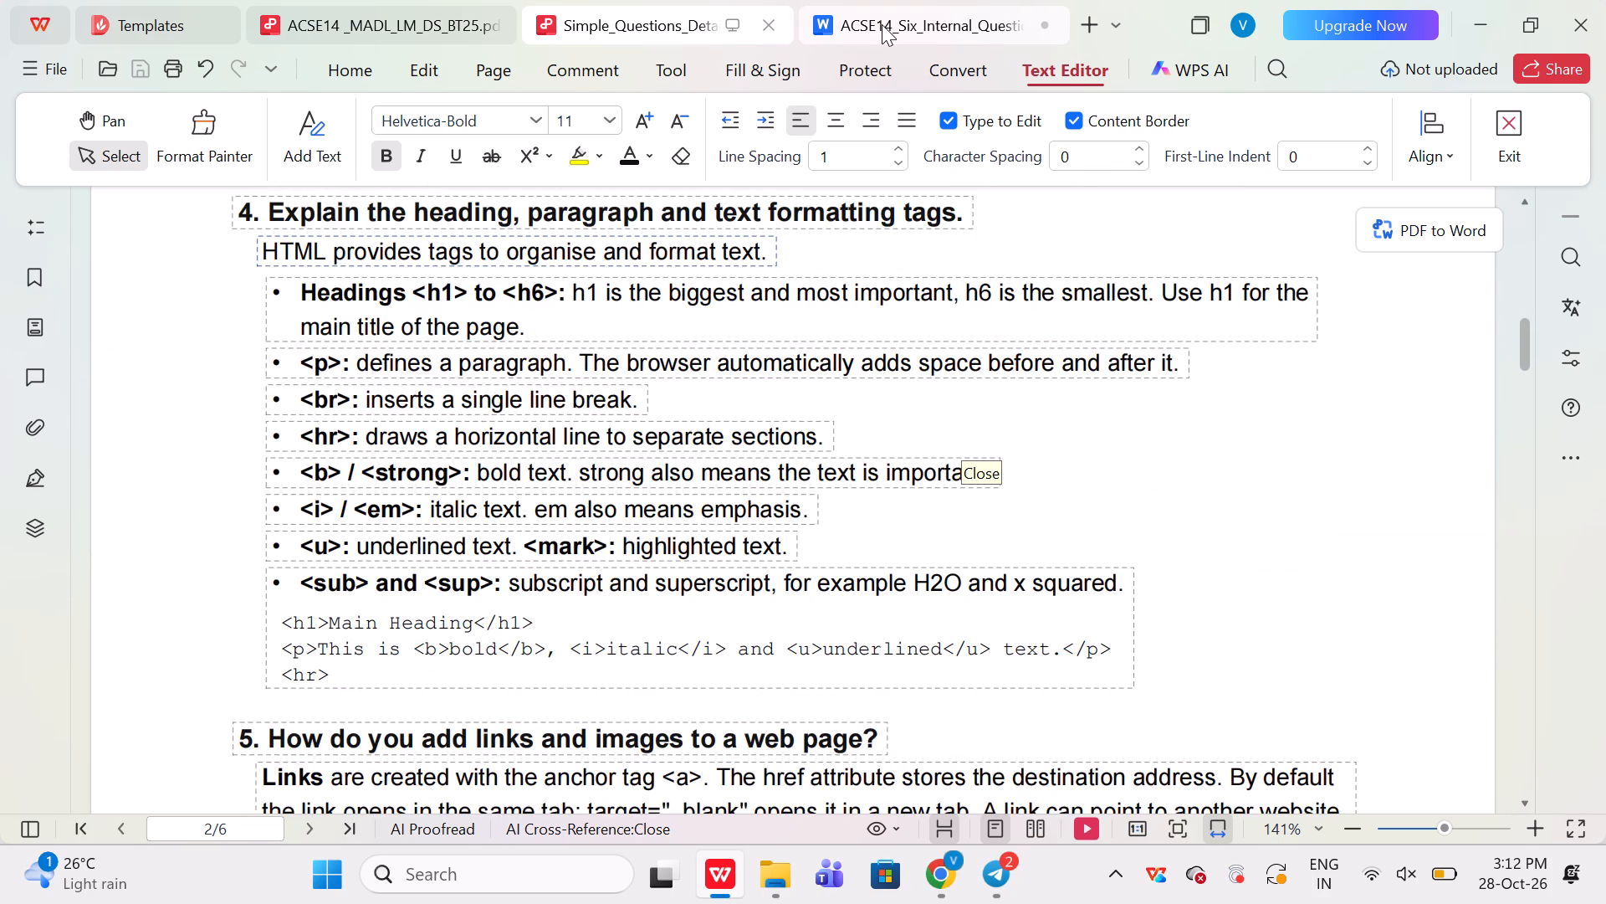
click(882, 24)
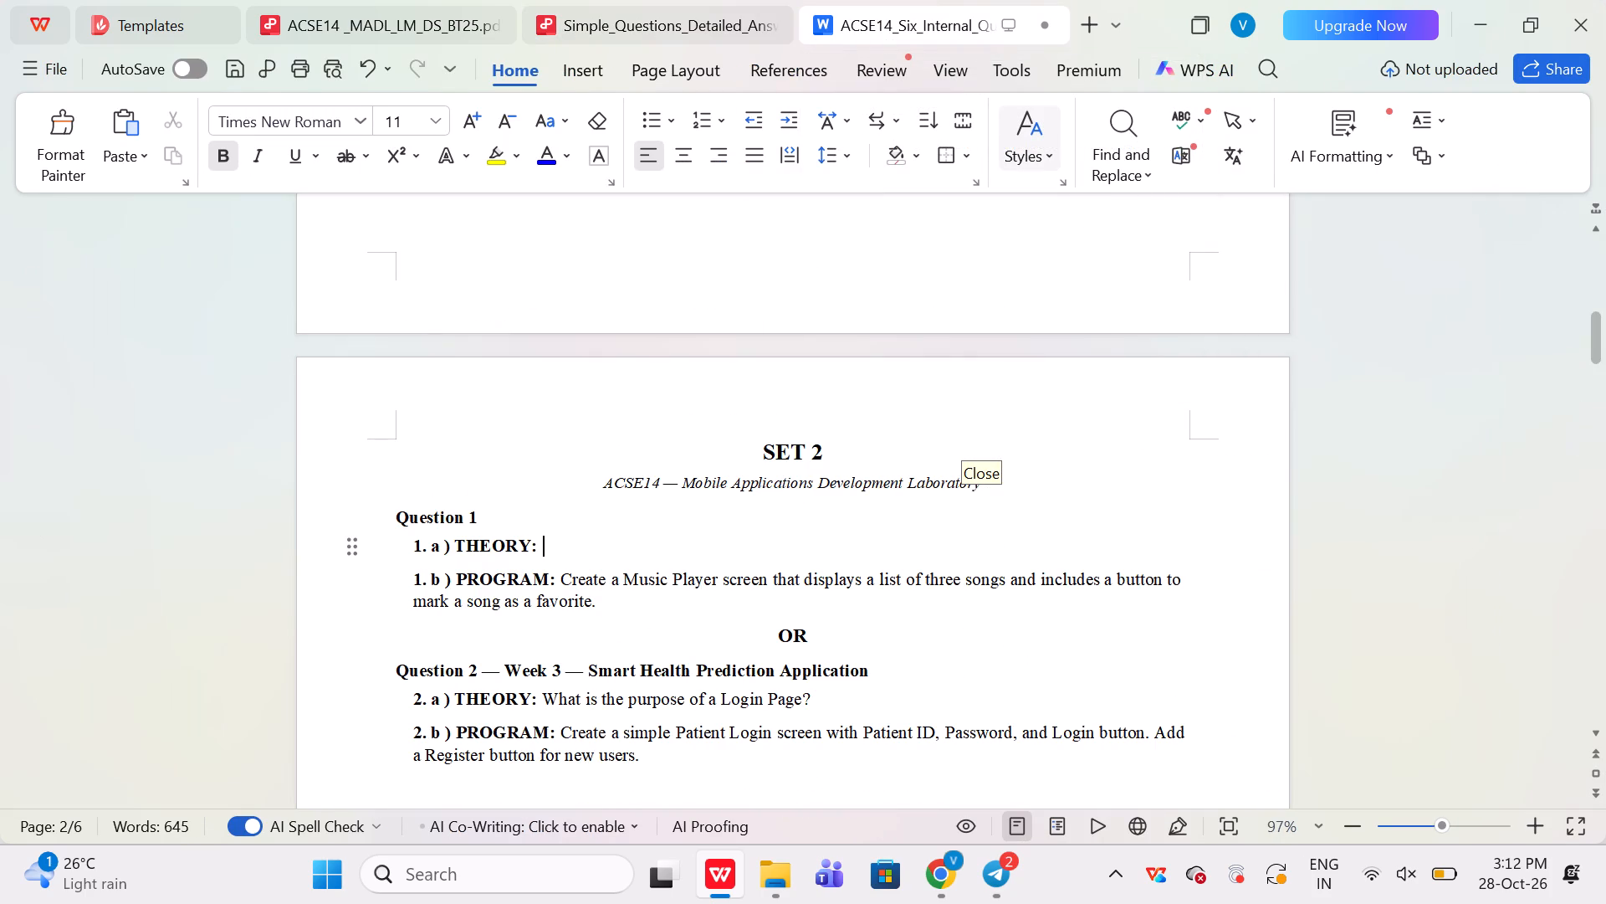
text(Explain heading, Parage)
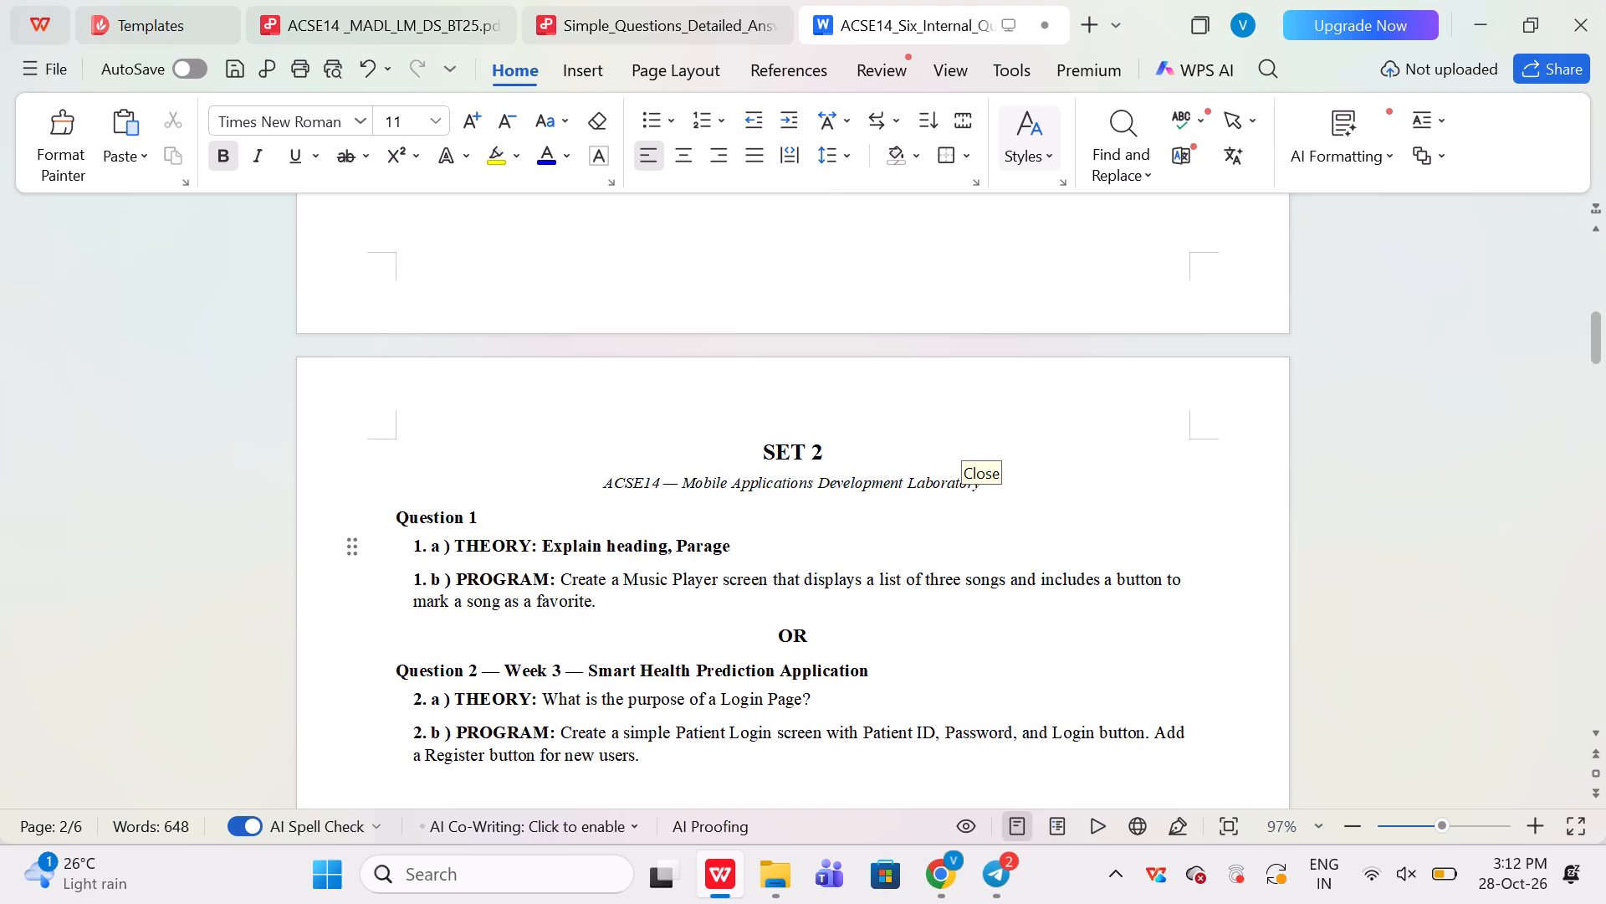
key(BackSpace)
text(raph and)
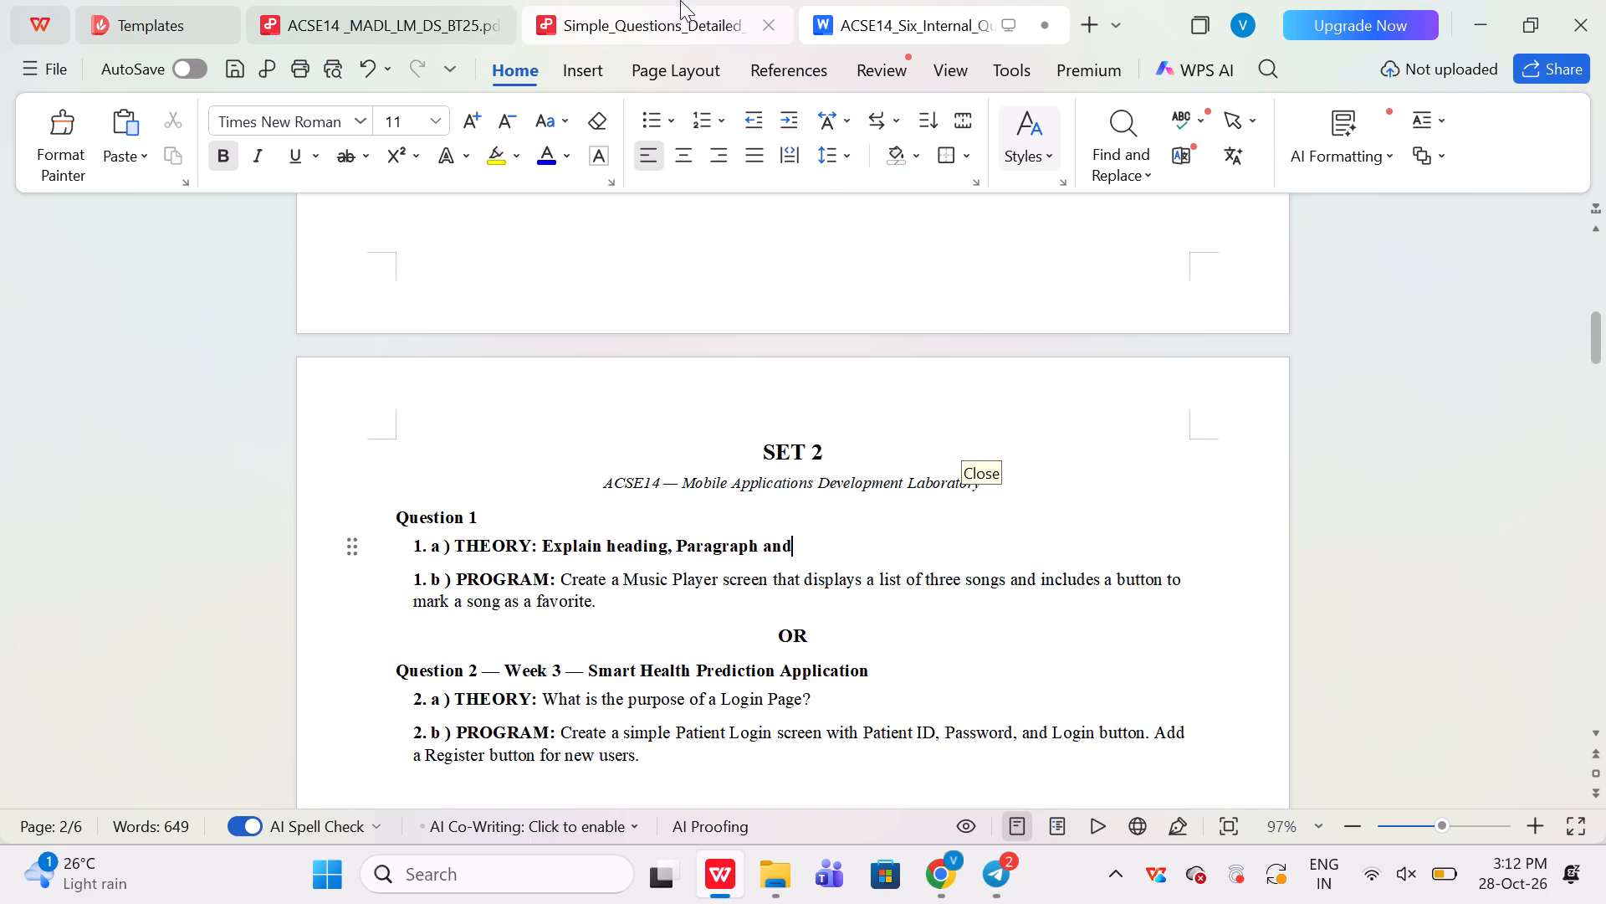
click(659, 7)
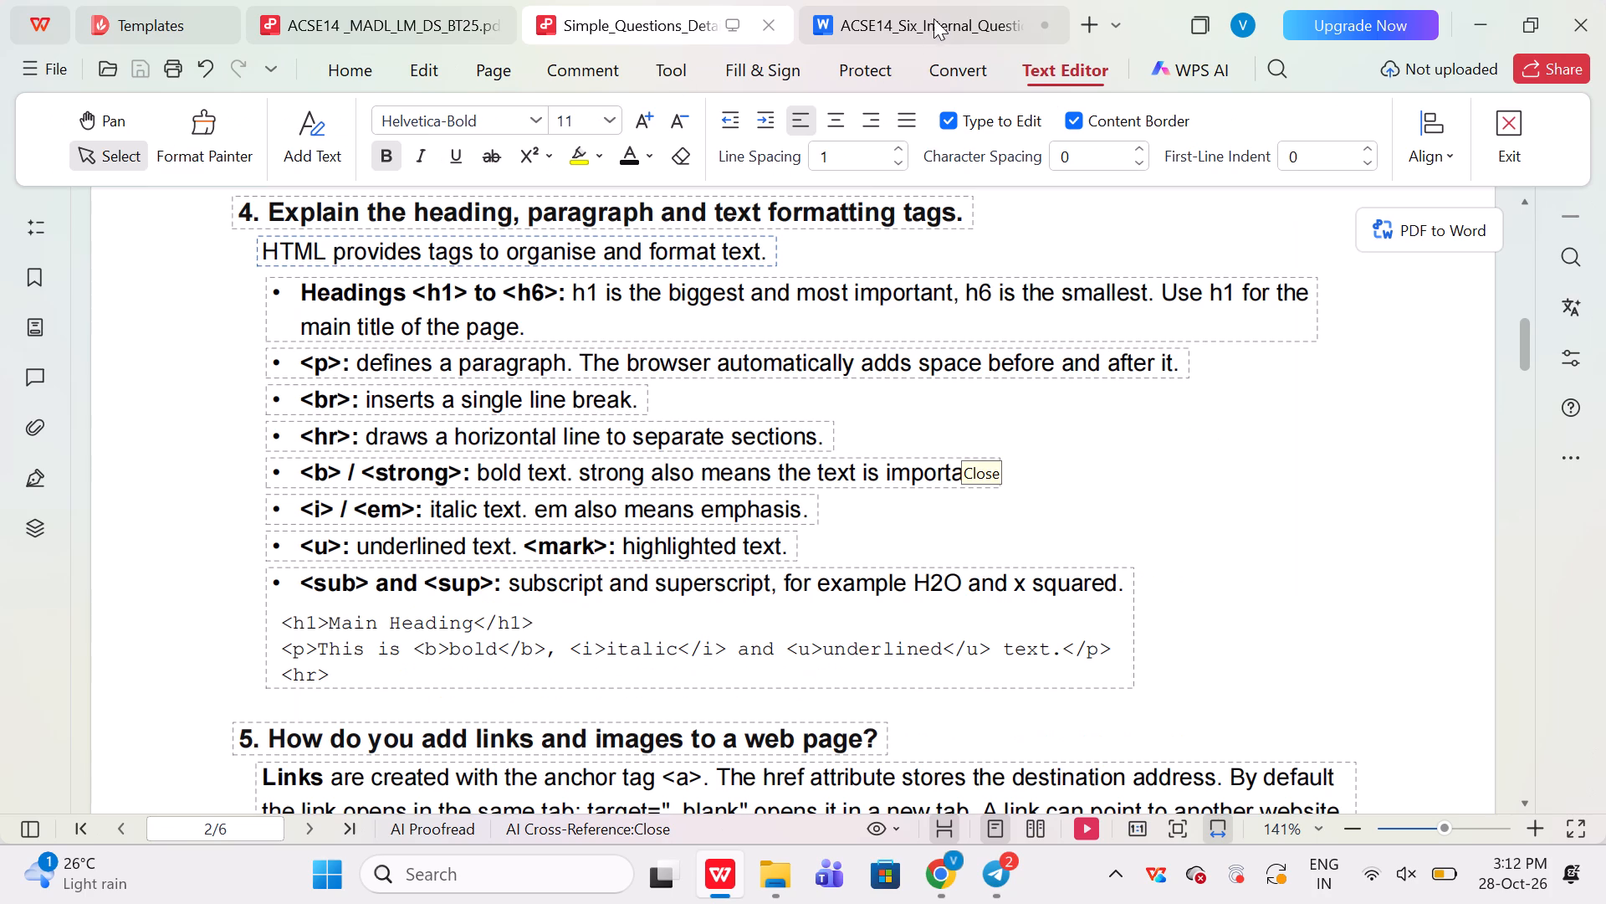
click(934, 16)
key(space)
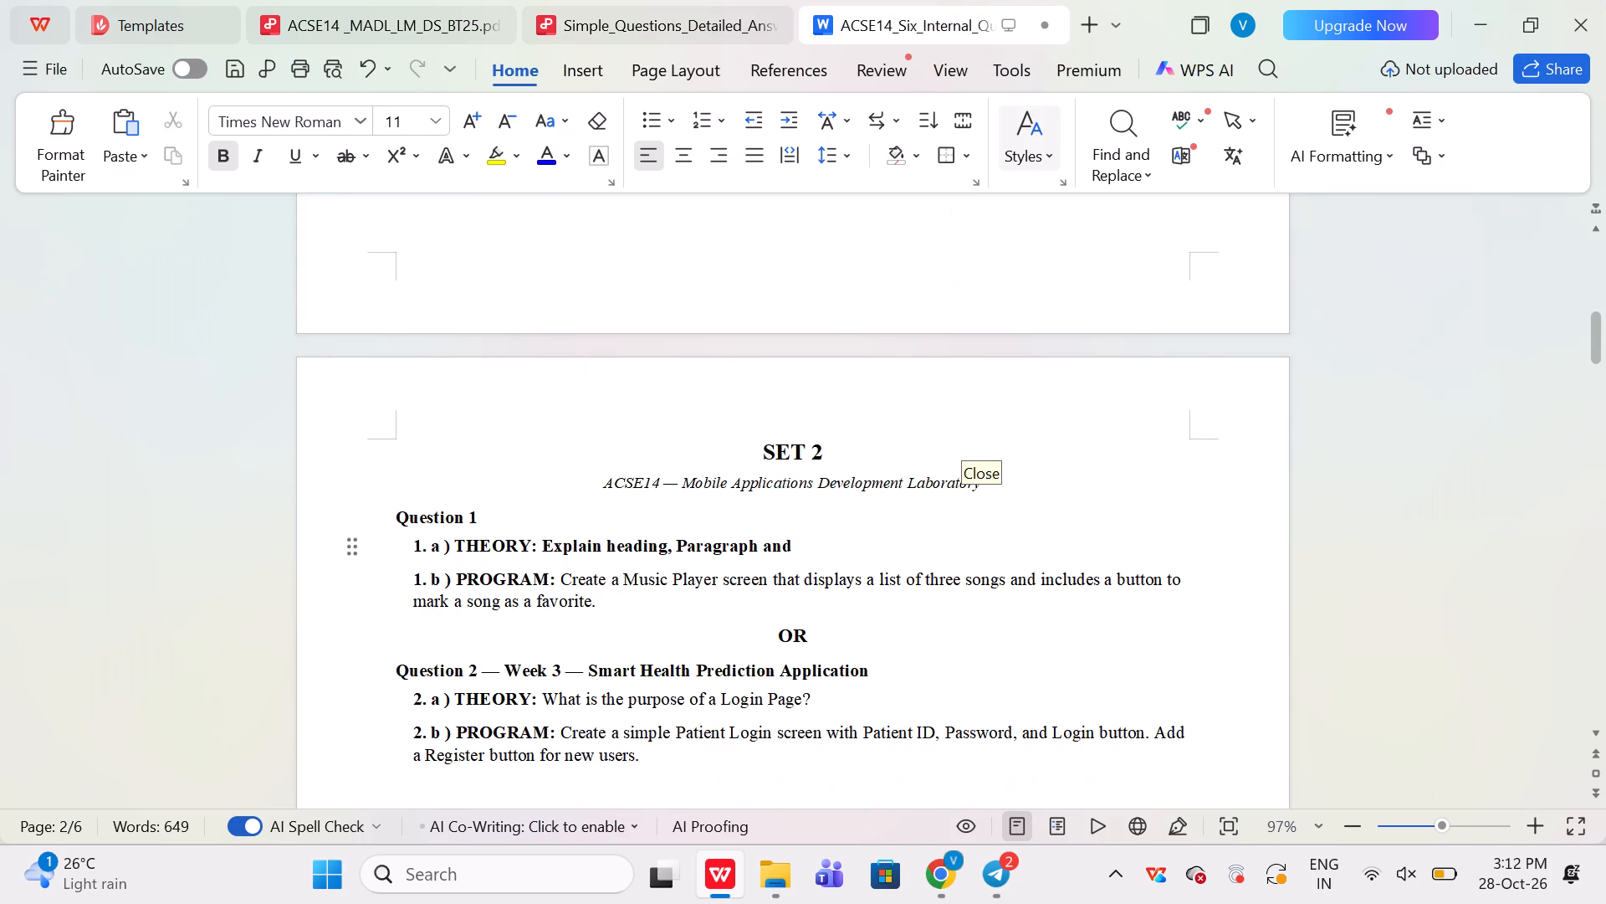
text(text formatti)
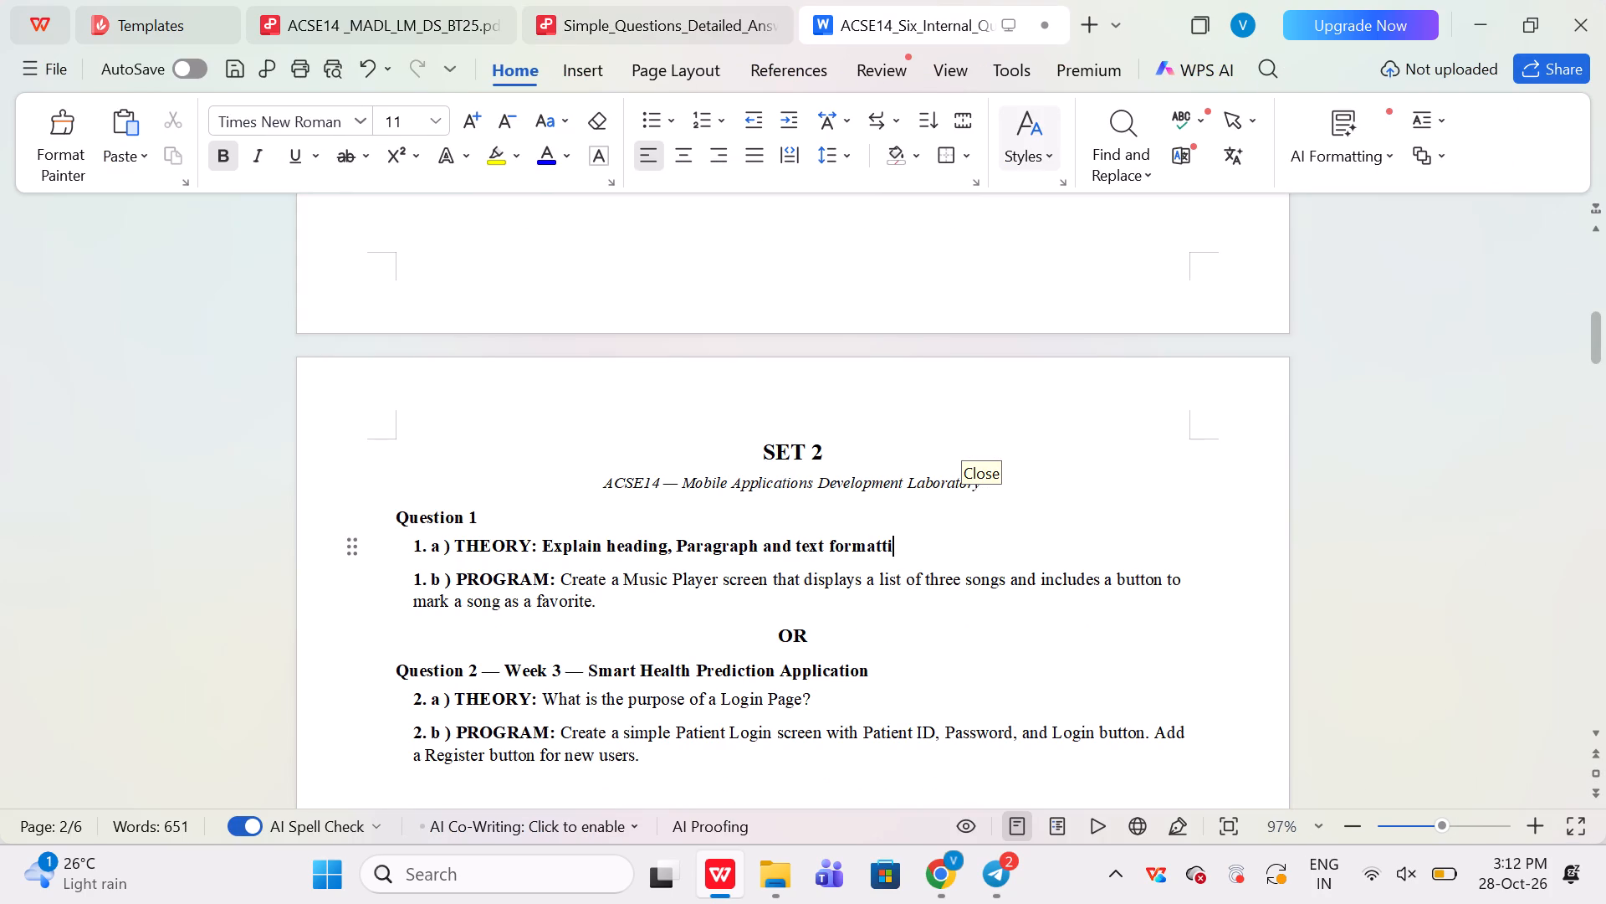
text(ng)
click(689, 26)
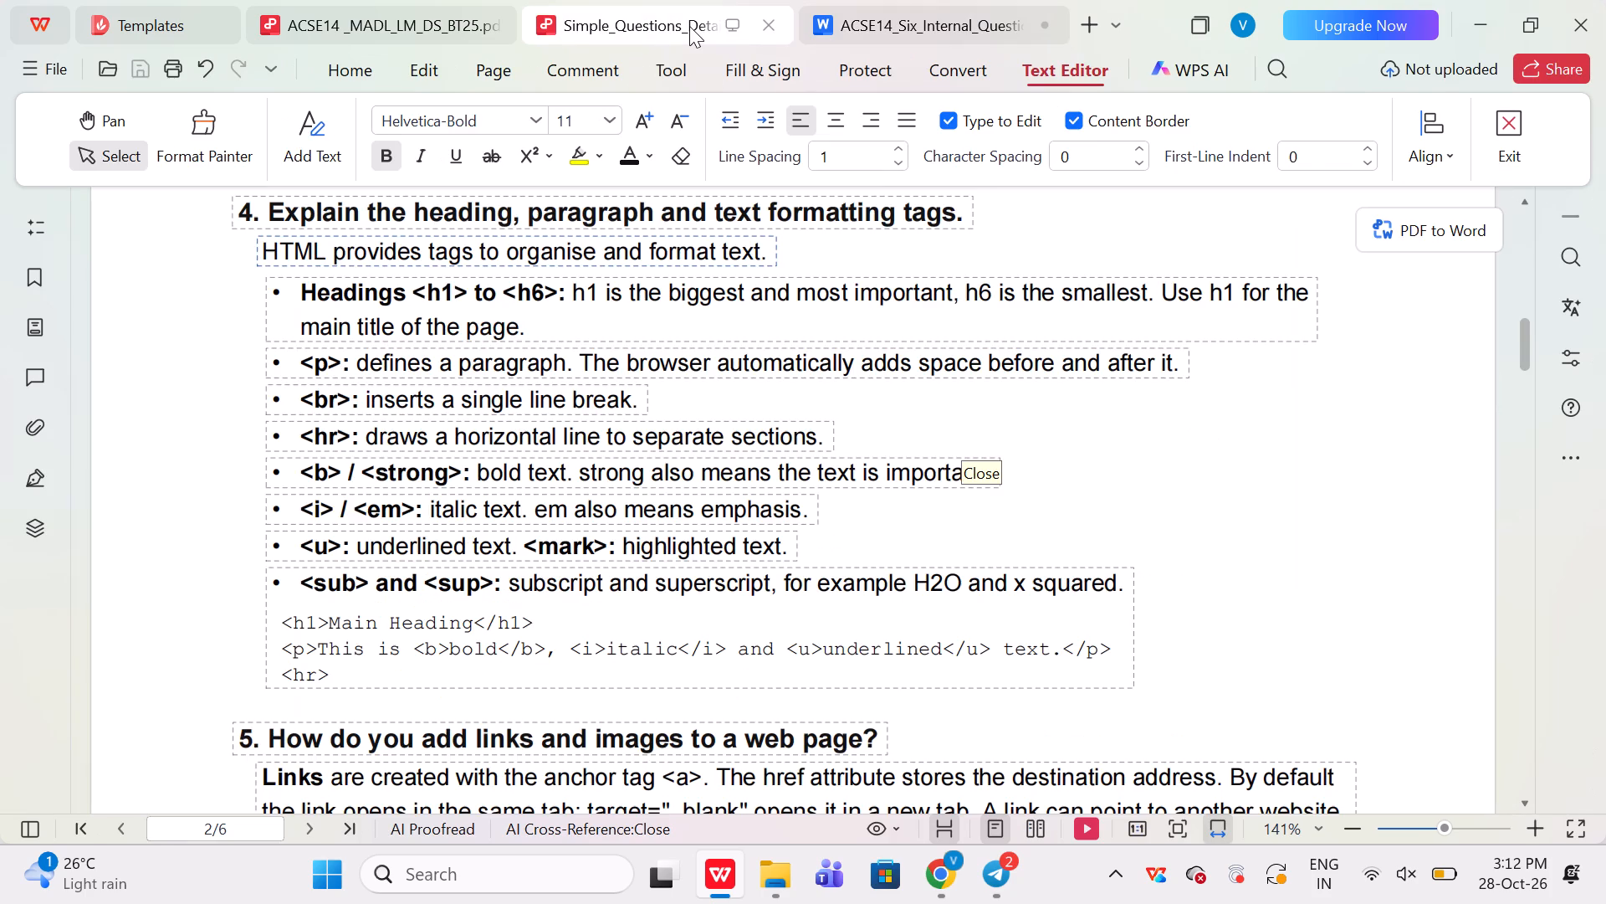
click(883, 0)
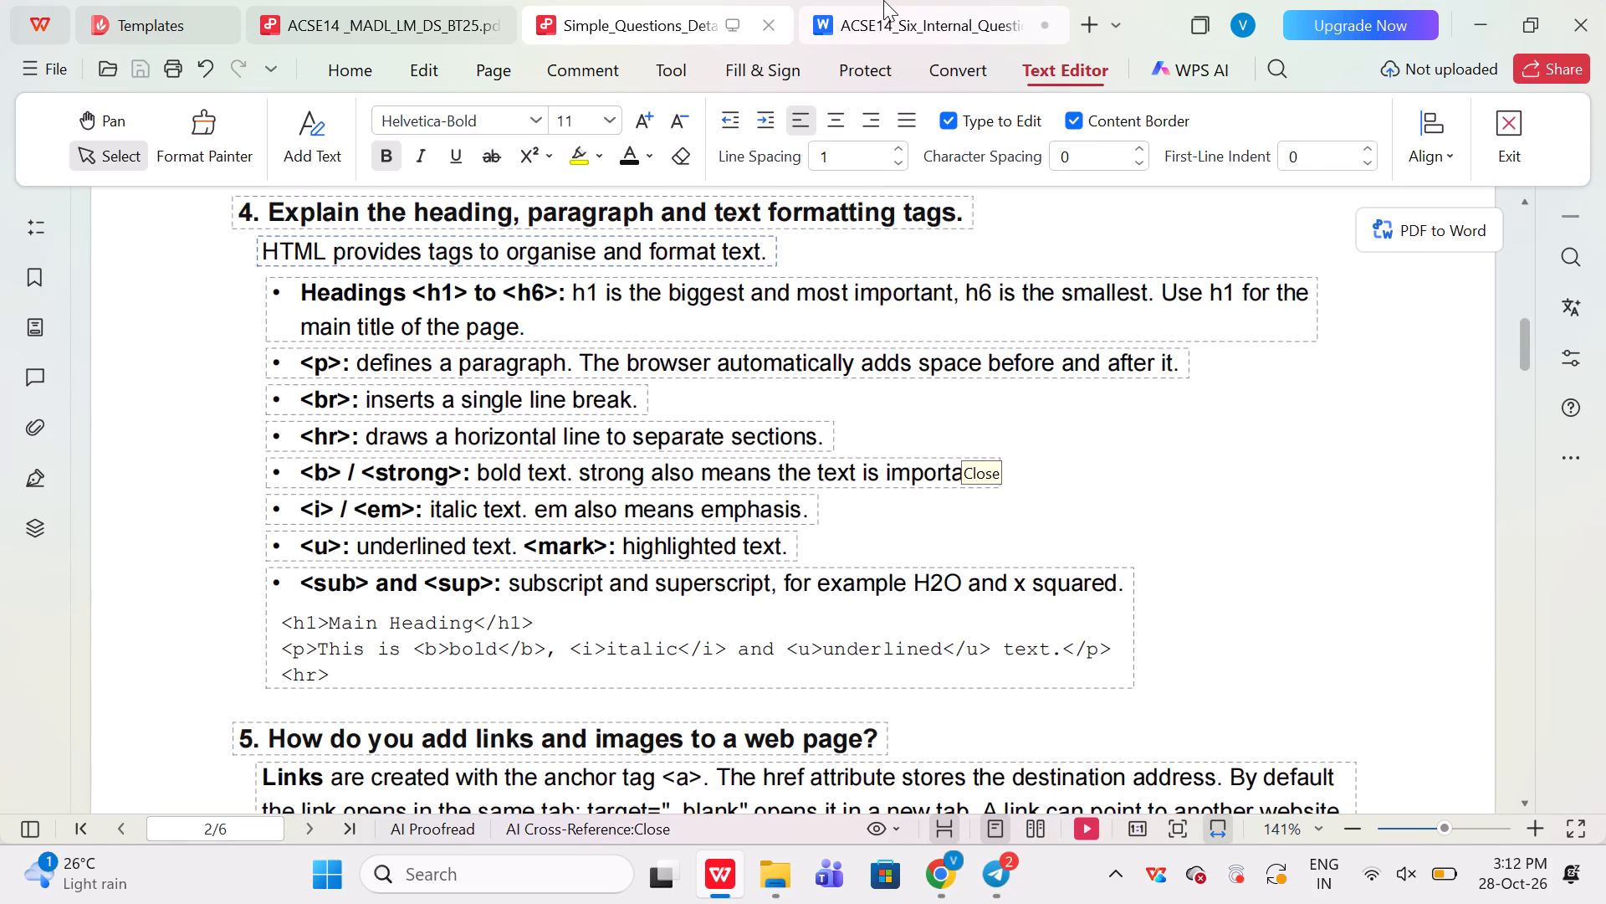
key(space)
text(tags?)
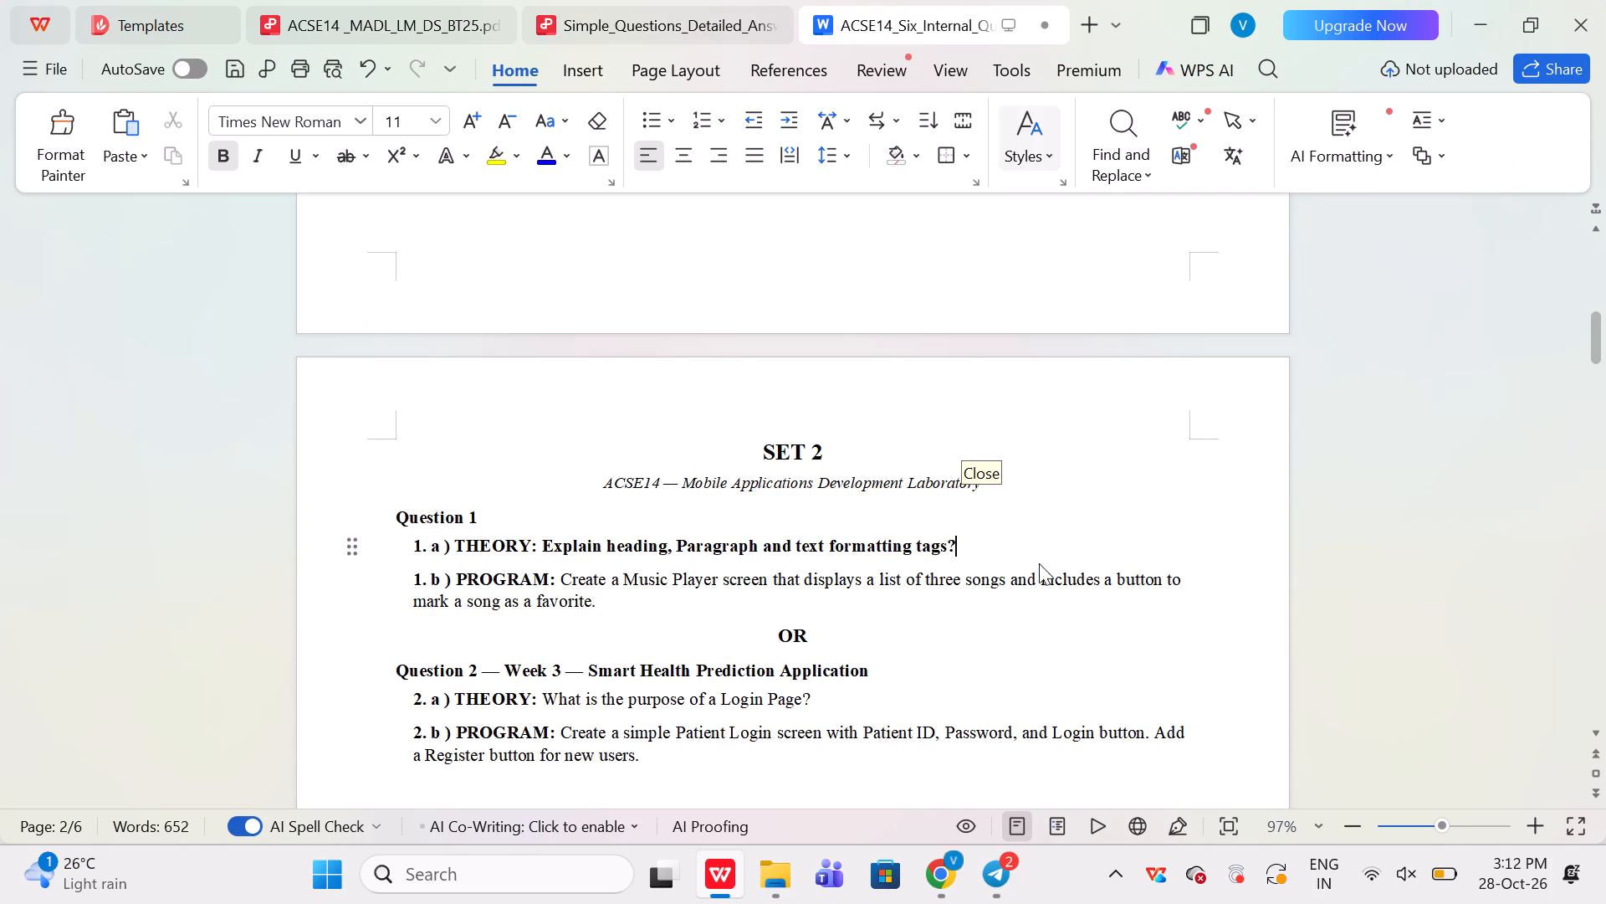
click(1210, 547)
Delete the italic subtitle "ACSE14 — Mobile Applications Development Laboratory" under the SET 2 title.
scroll(1210, 547, down, 1)
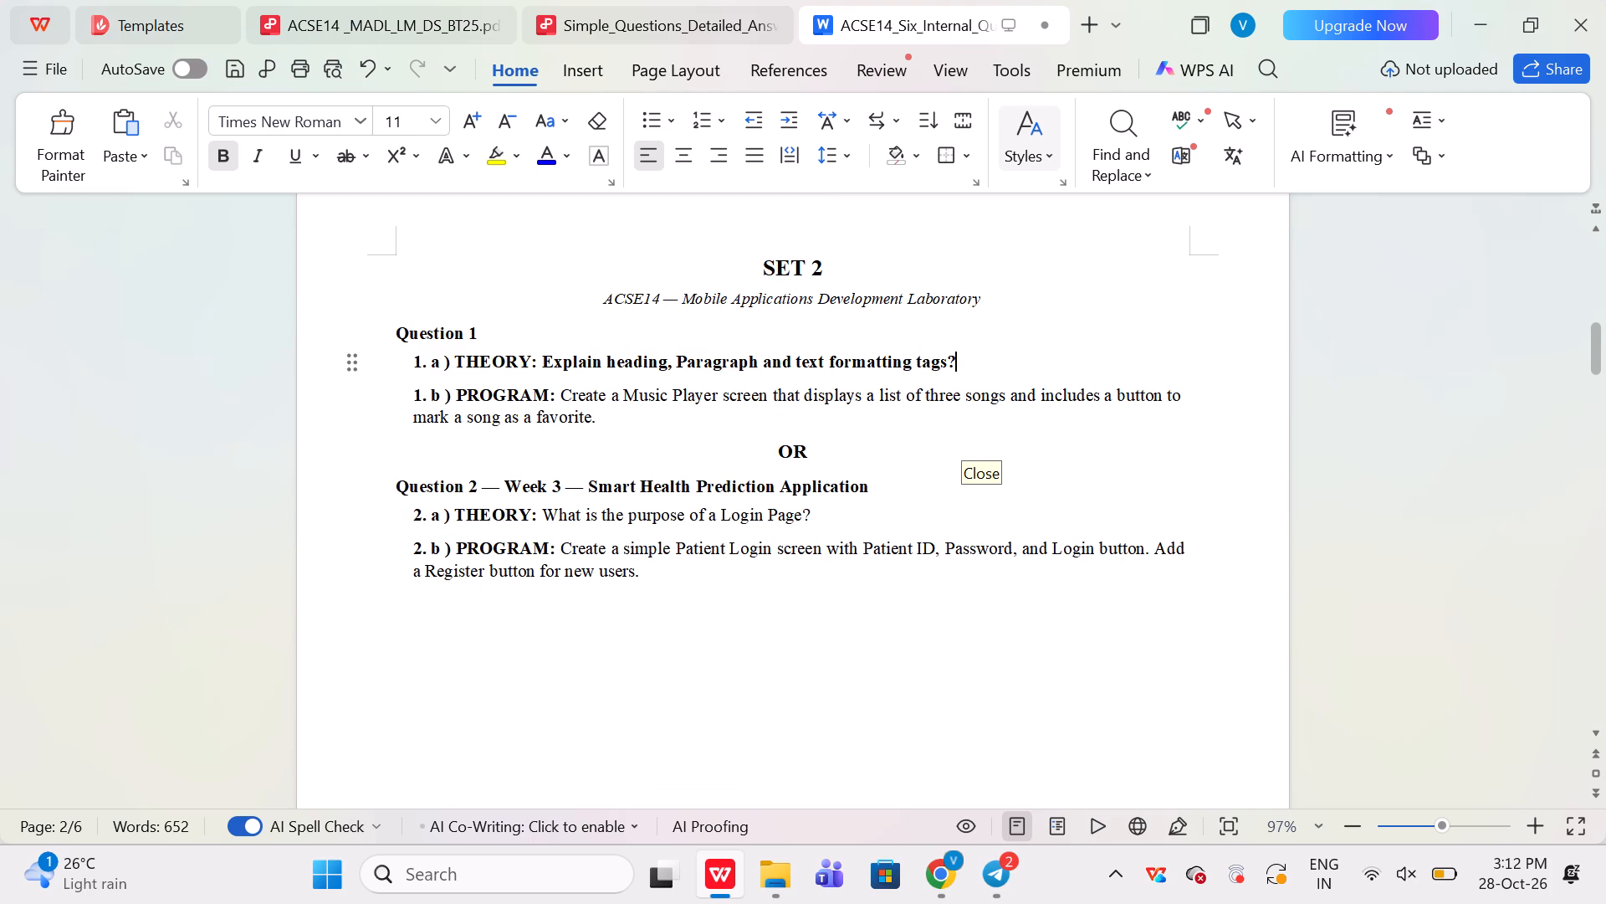
drag(1008, 301, 605, 307)
key(BackSpace)
scroll(748, 336, up, 5)
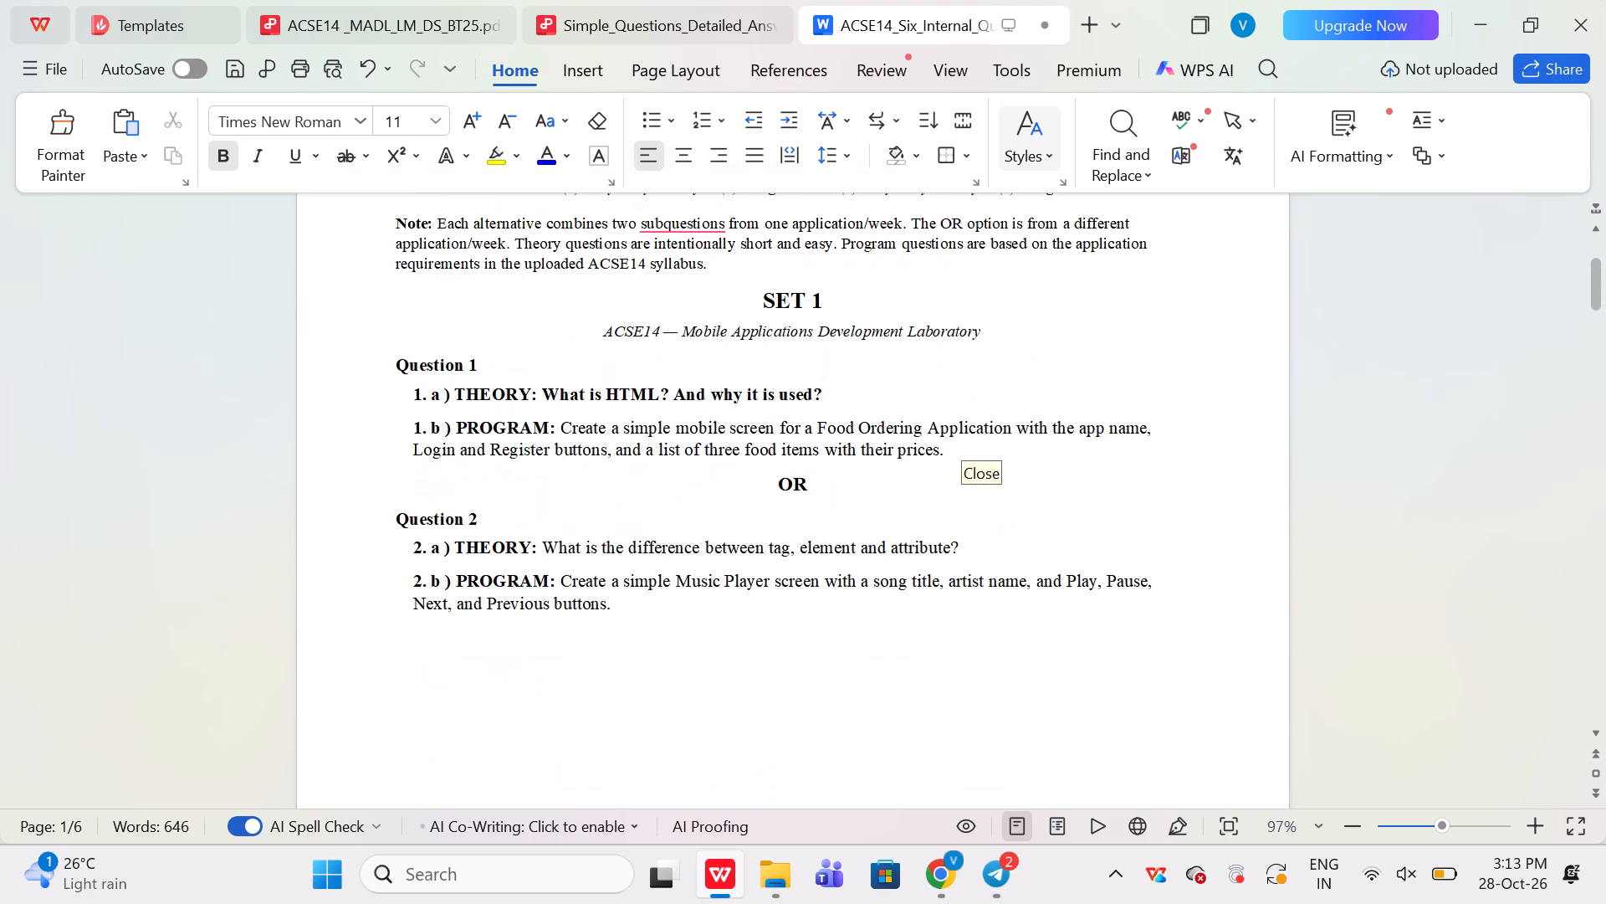
Delete the italic subtitle "ACSE14 — Mobile Applications Development Laboratory" under the SET 1 title.
drag(999, 331, 607, 323)
key(BackSpace)
Shorten the second question's heading in Set 2 to "Question 2", removing the week and application name.
scroll(820, 437, down, 1)
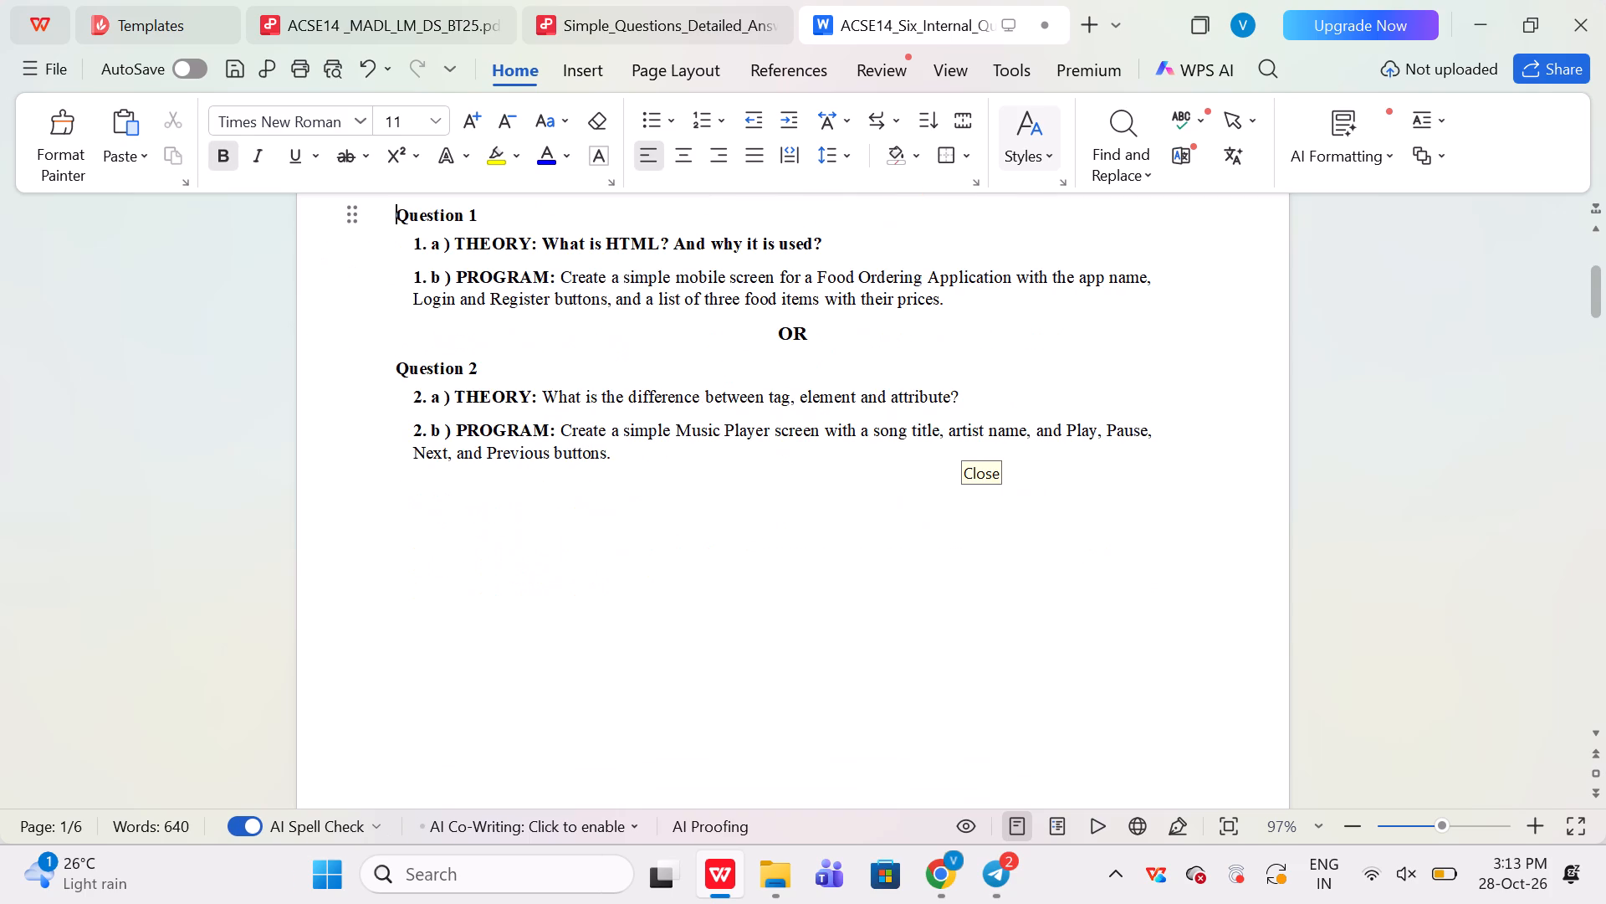
scroll(820, 437, down, 3)
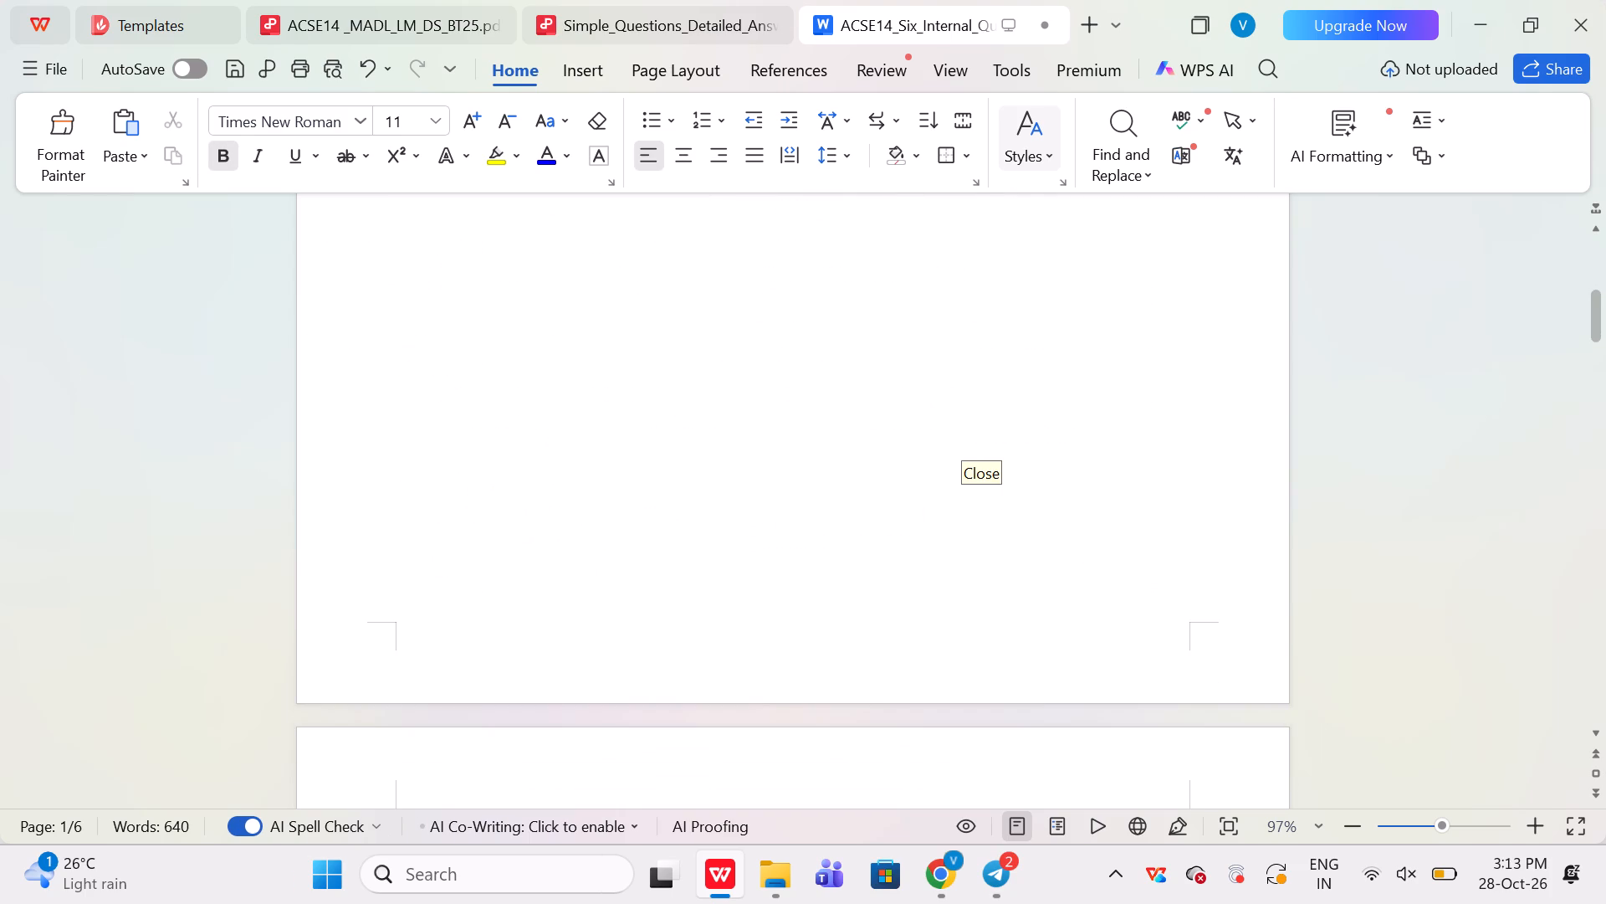
scroll(820, 437, down, 3)
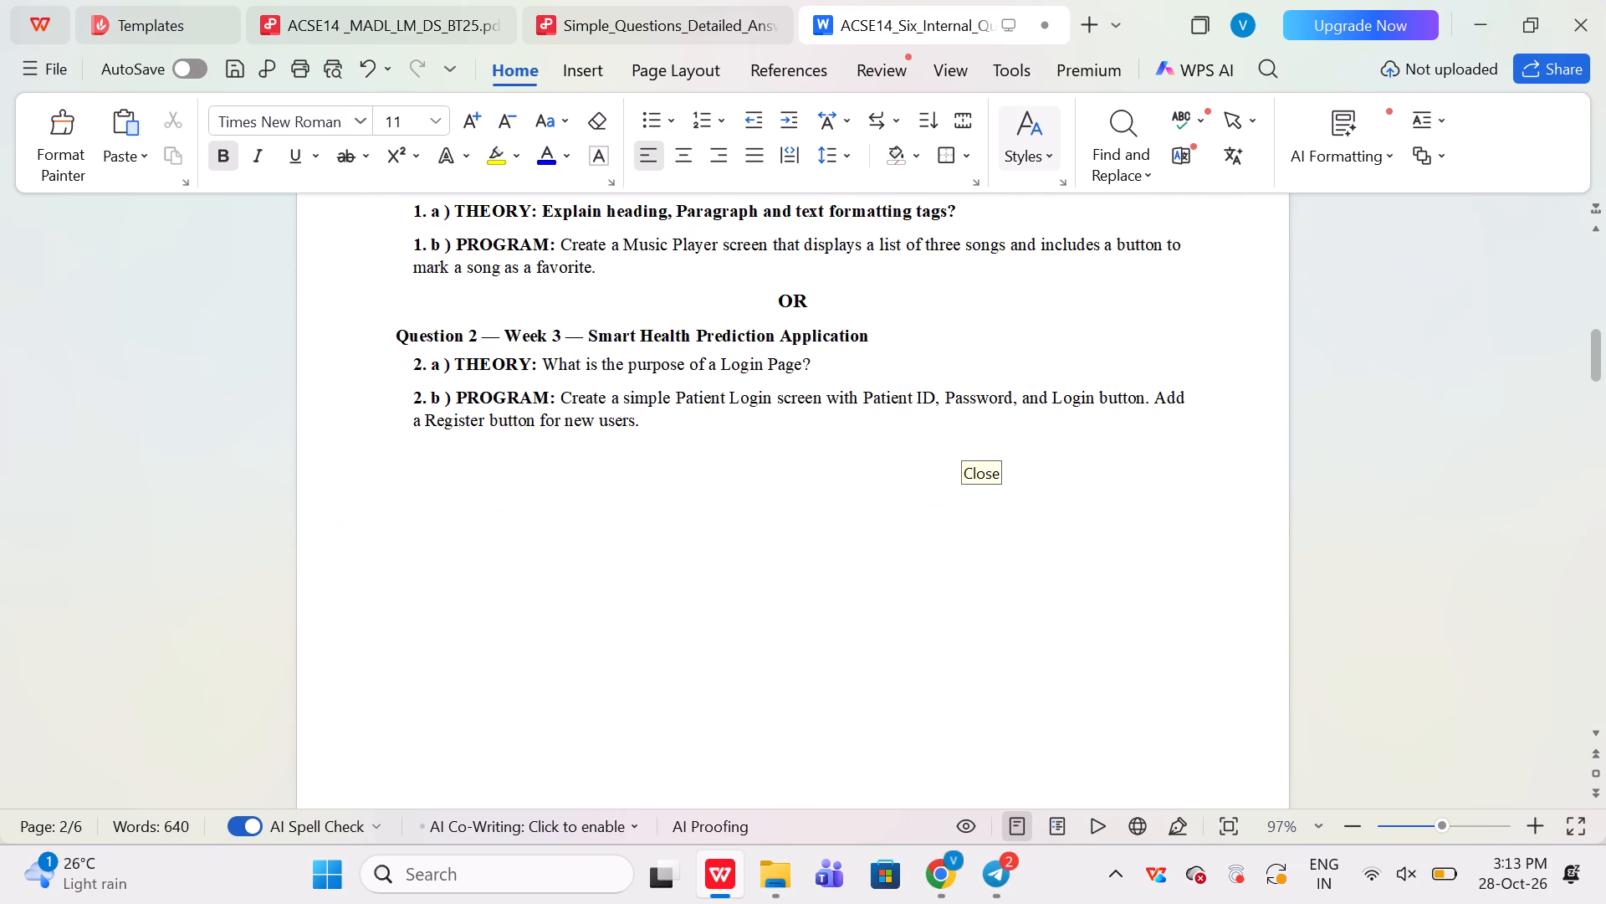
drag(883, 337, 504, 336)
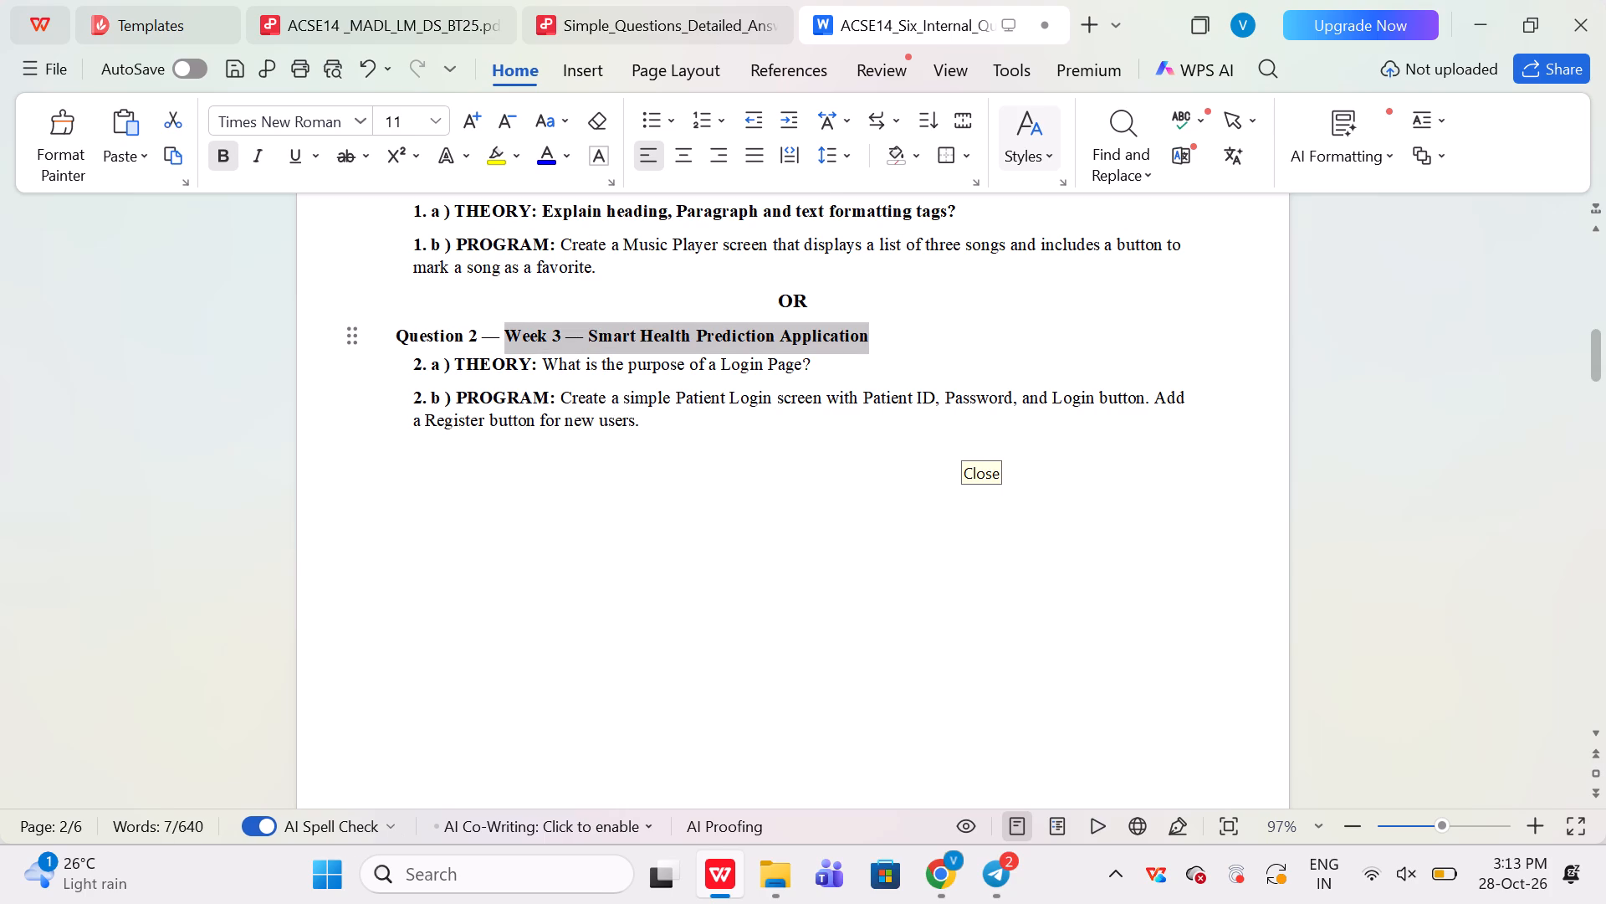
drag(504, 336, 485, 332)
key(BackSpace)
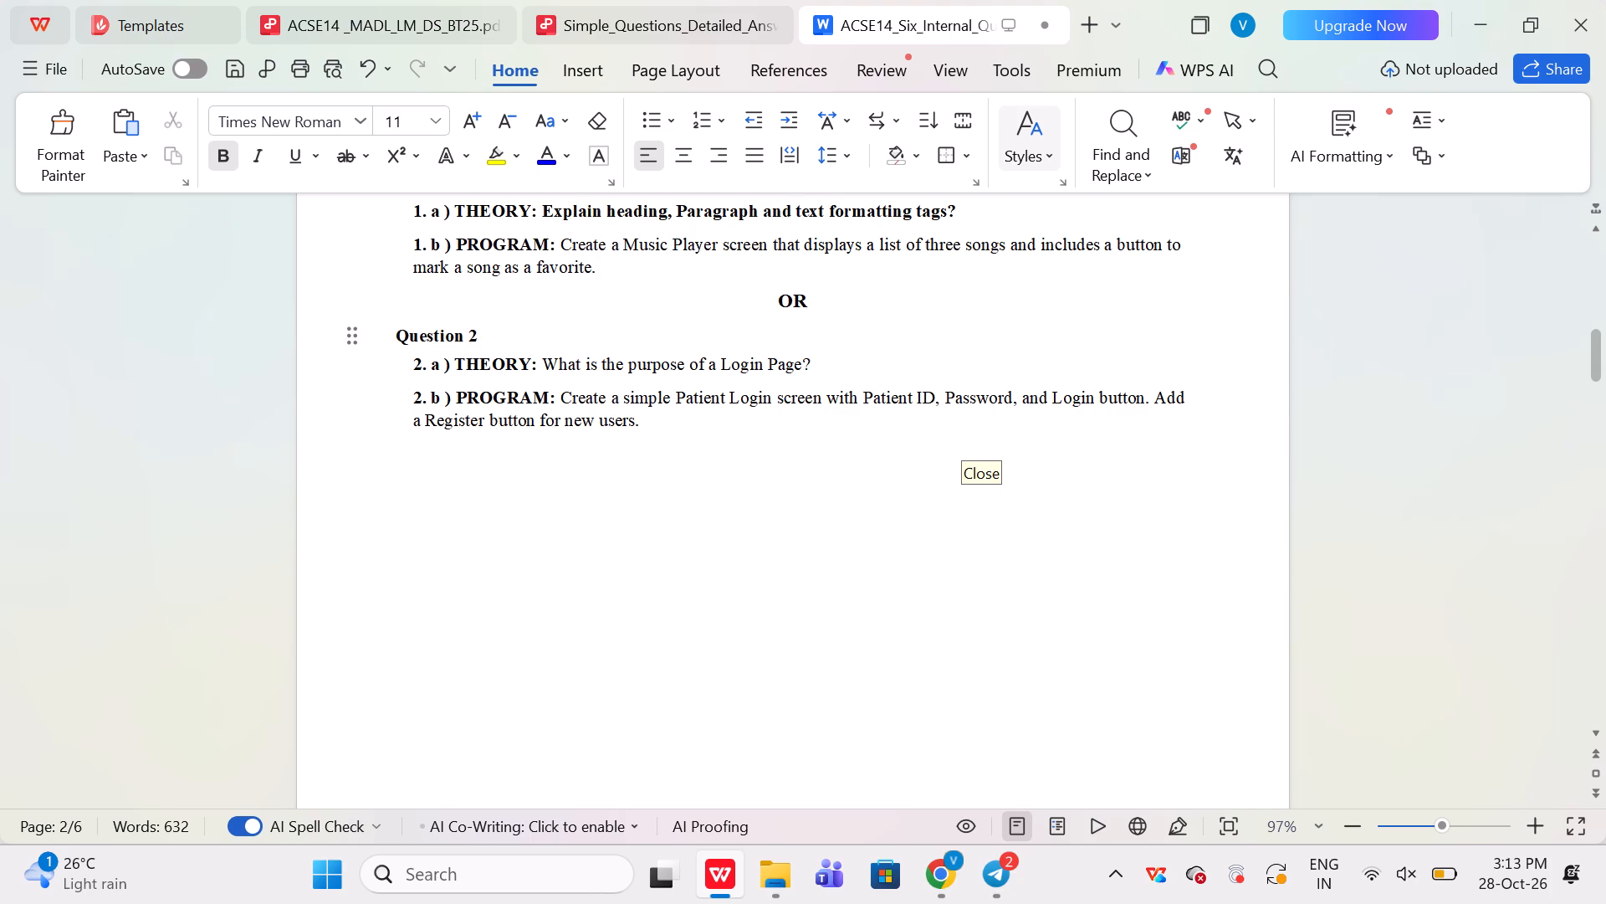
Delete the theory question 2. a text "What is the purpose of a Login Page?" in Set 2, keeping its label.
drag(821, 367, 564, 380)
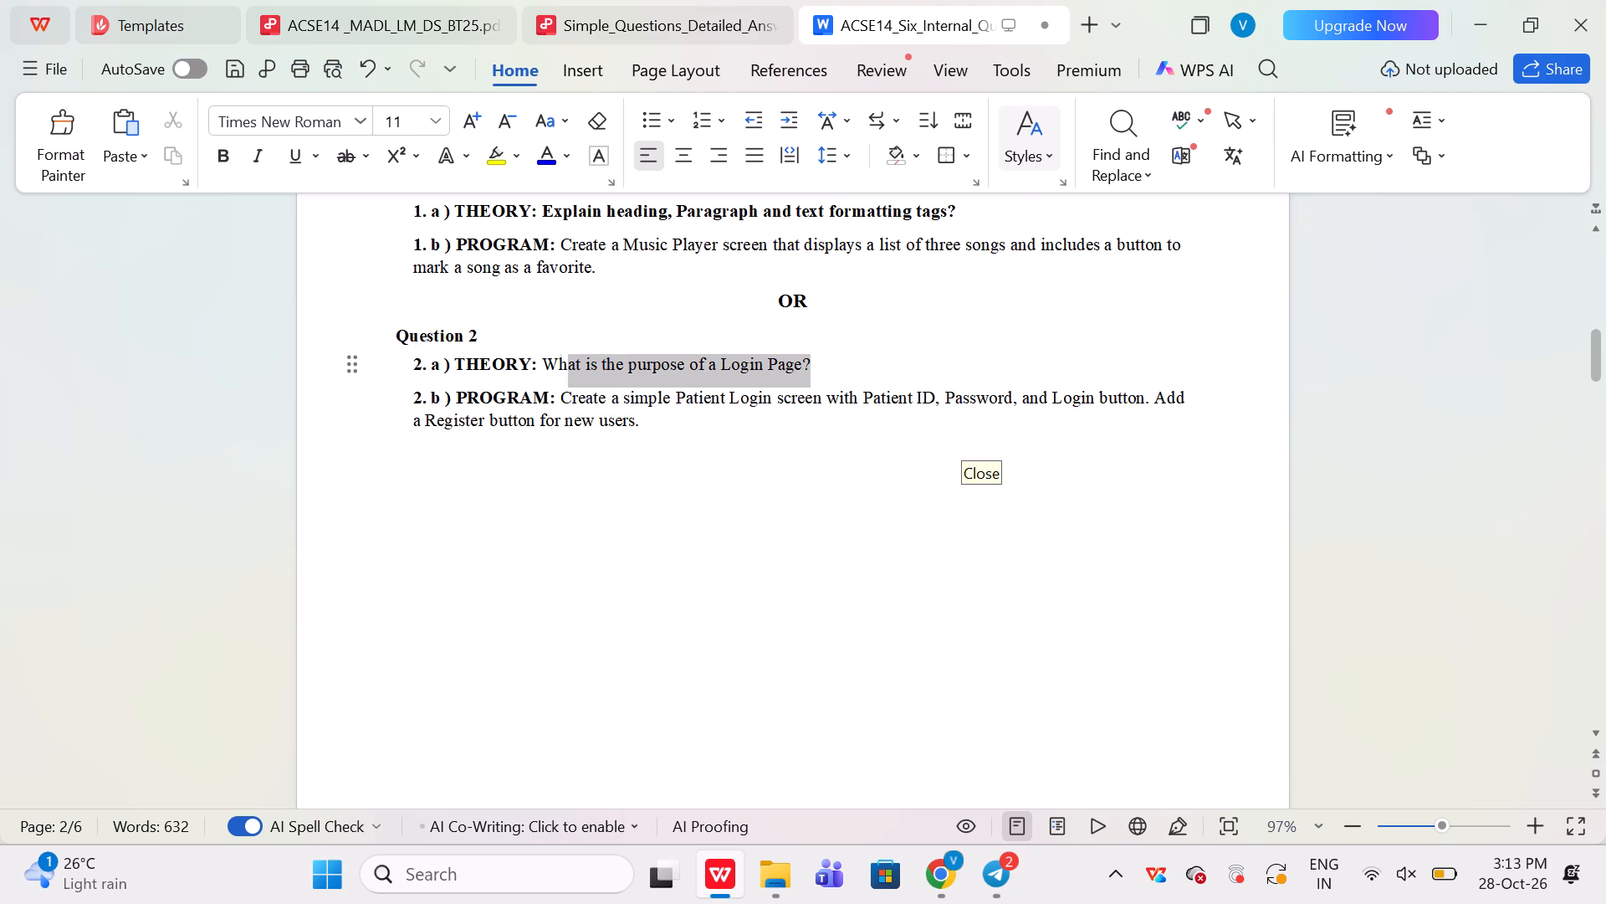
drag(564, 380, 539, 370)
key(BackSpace)
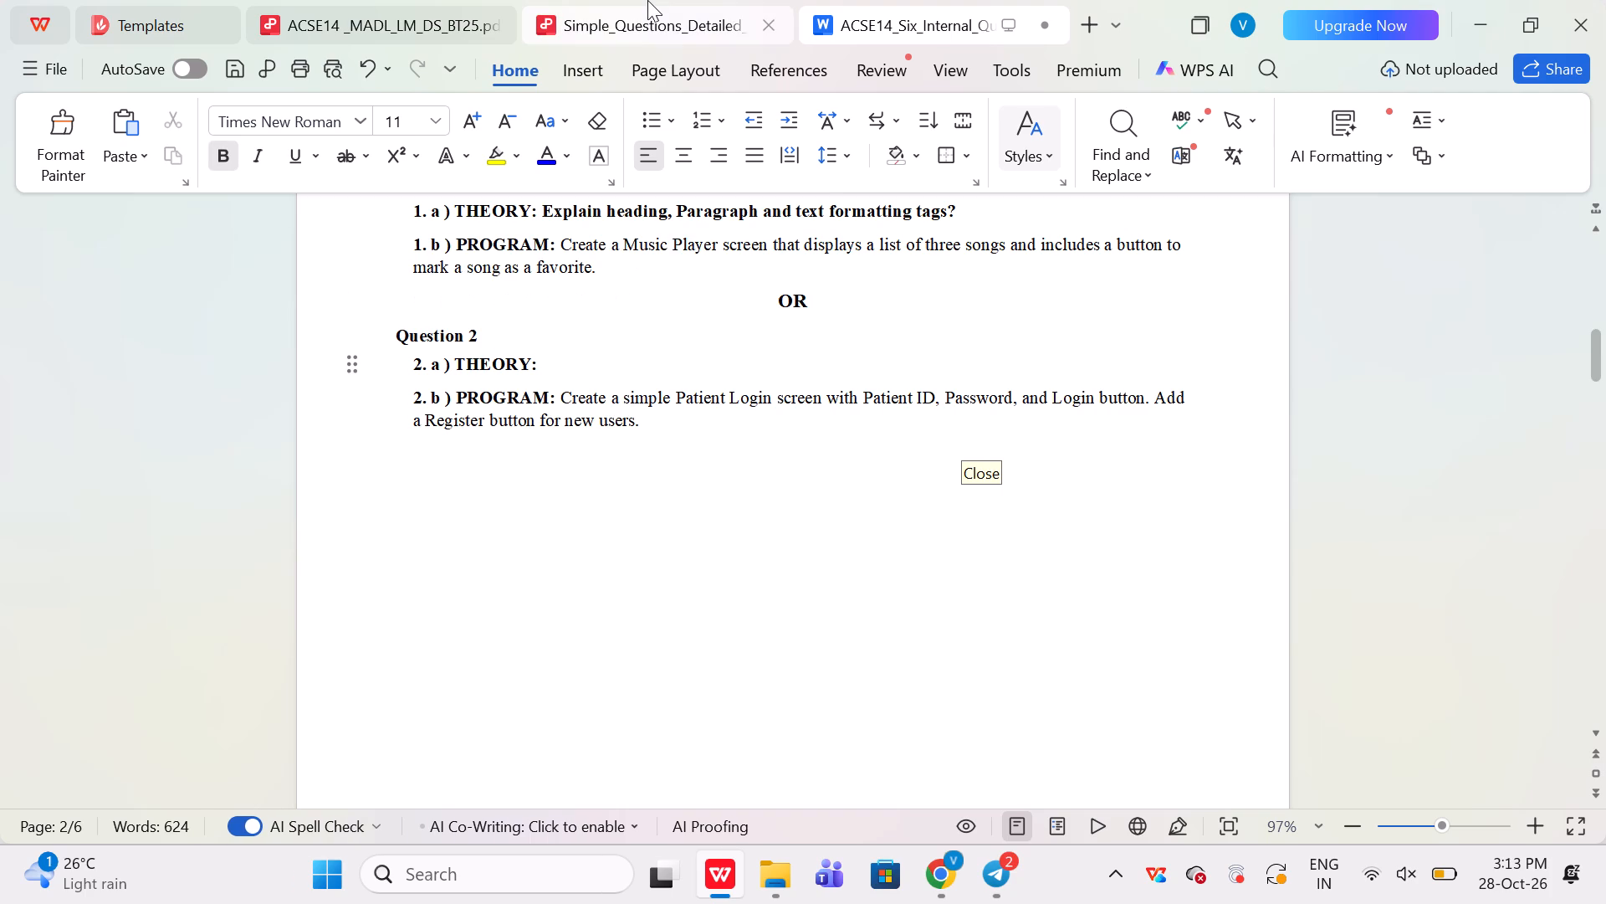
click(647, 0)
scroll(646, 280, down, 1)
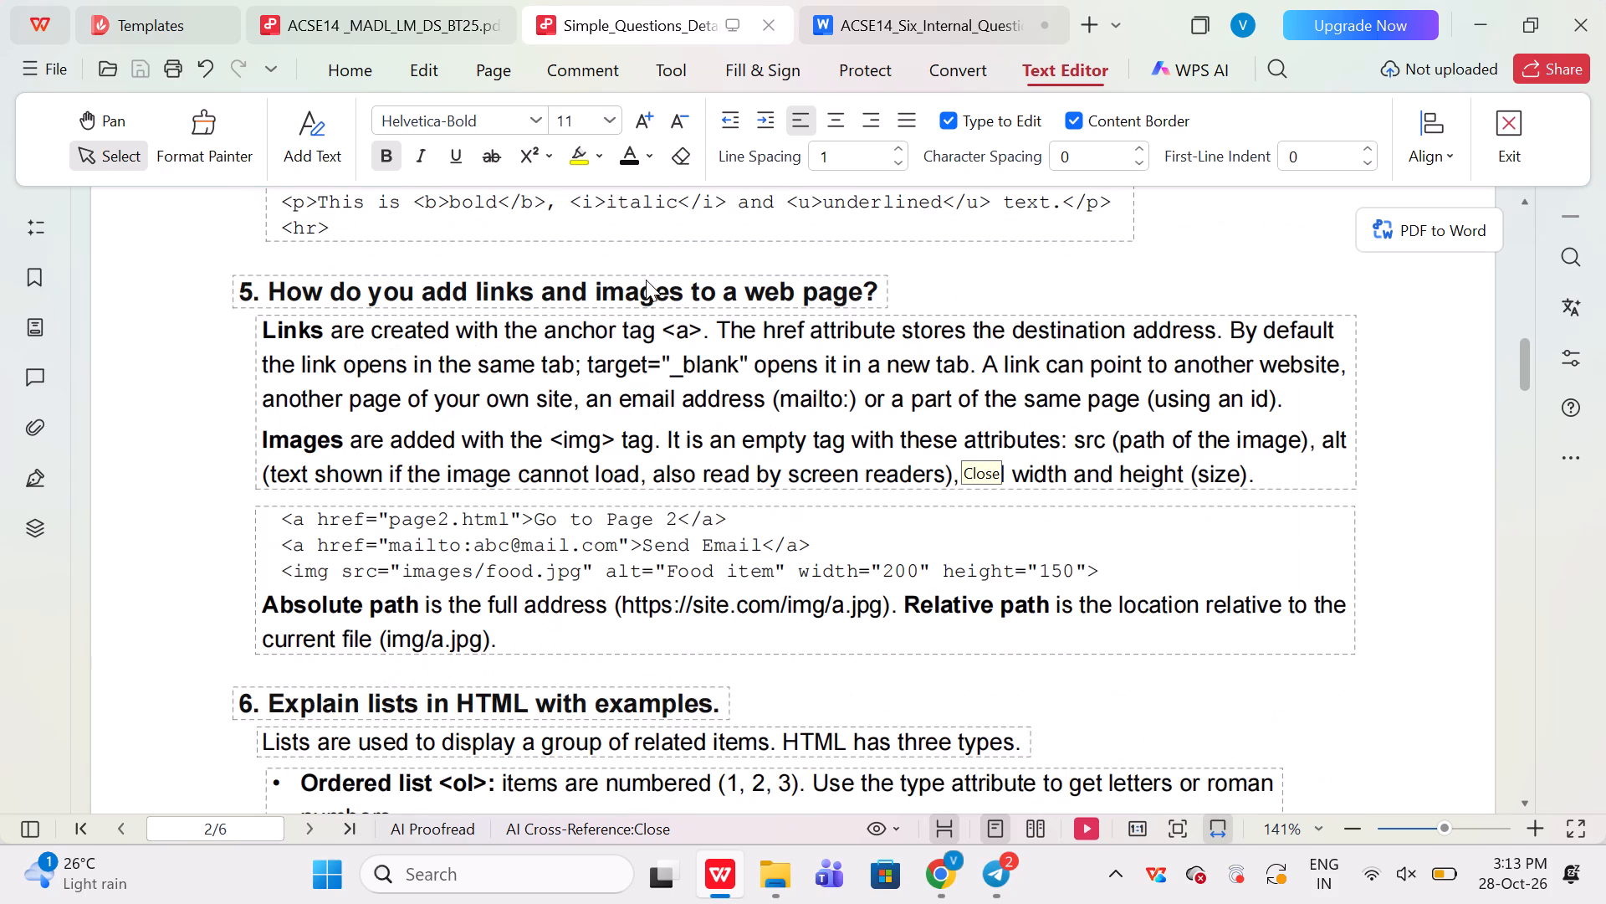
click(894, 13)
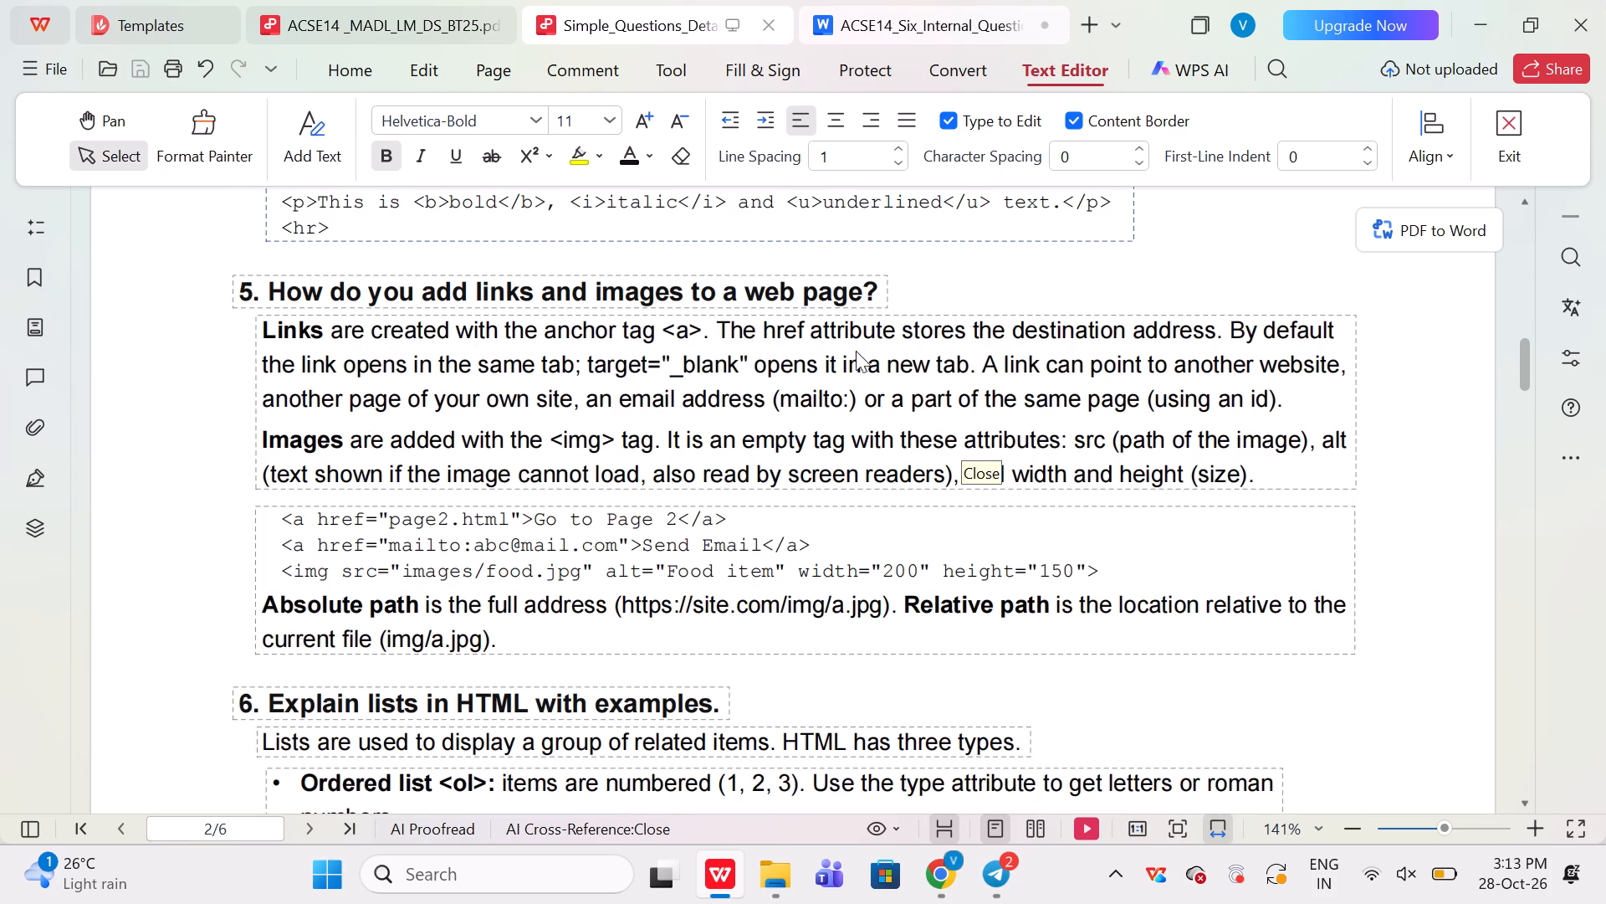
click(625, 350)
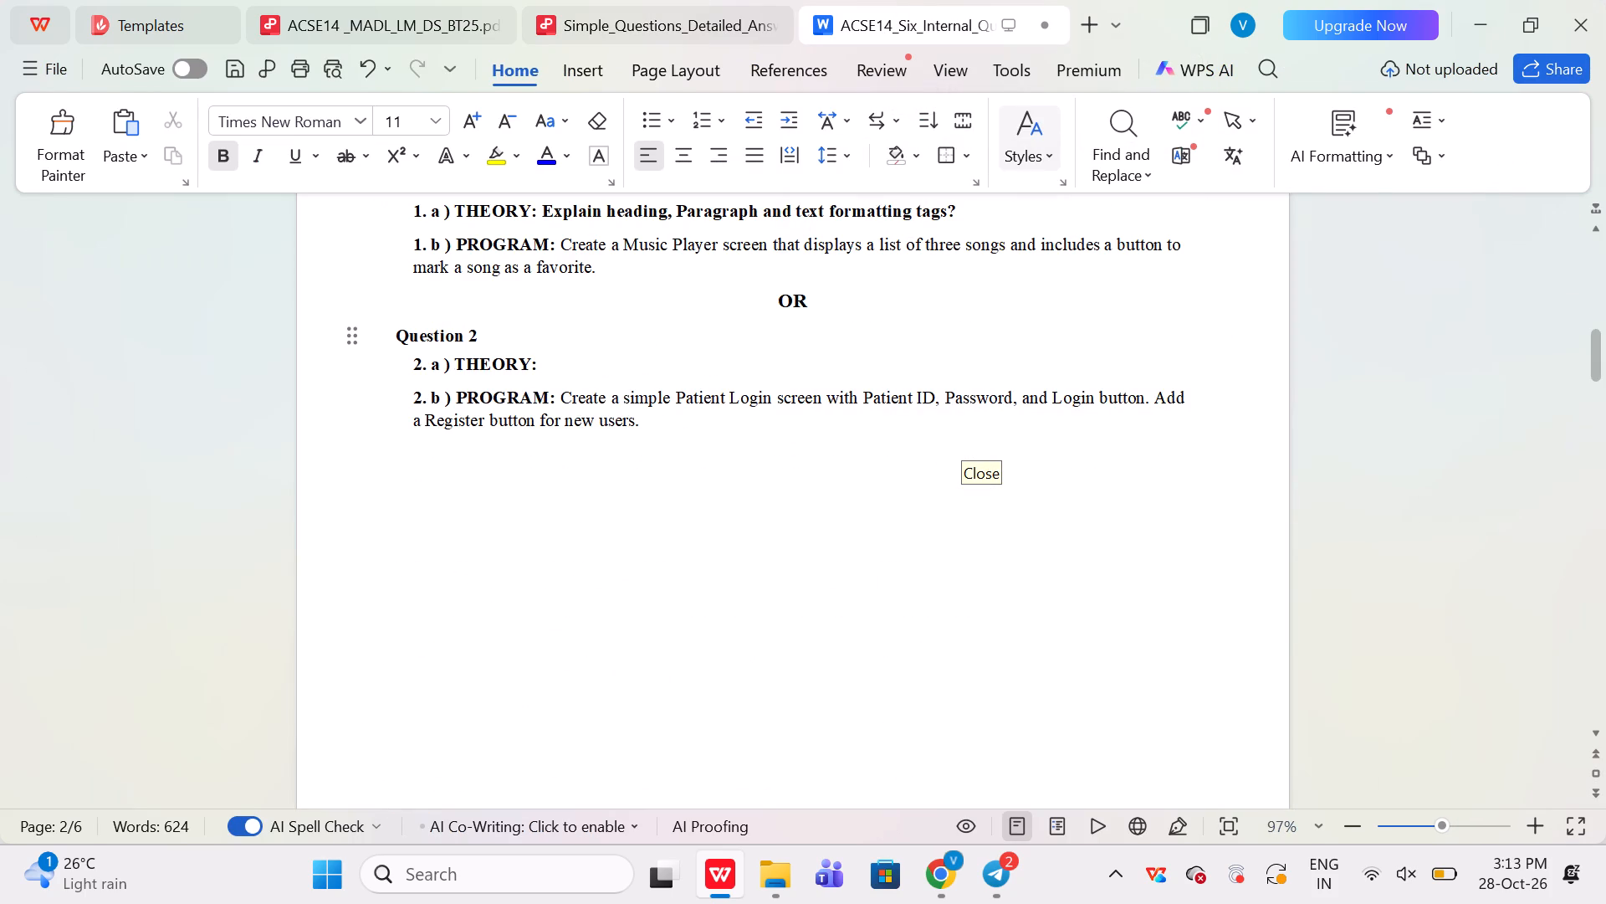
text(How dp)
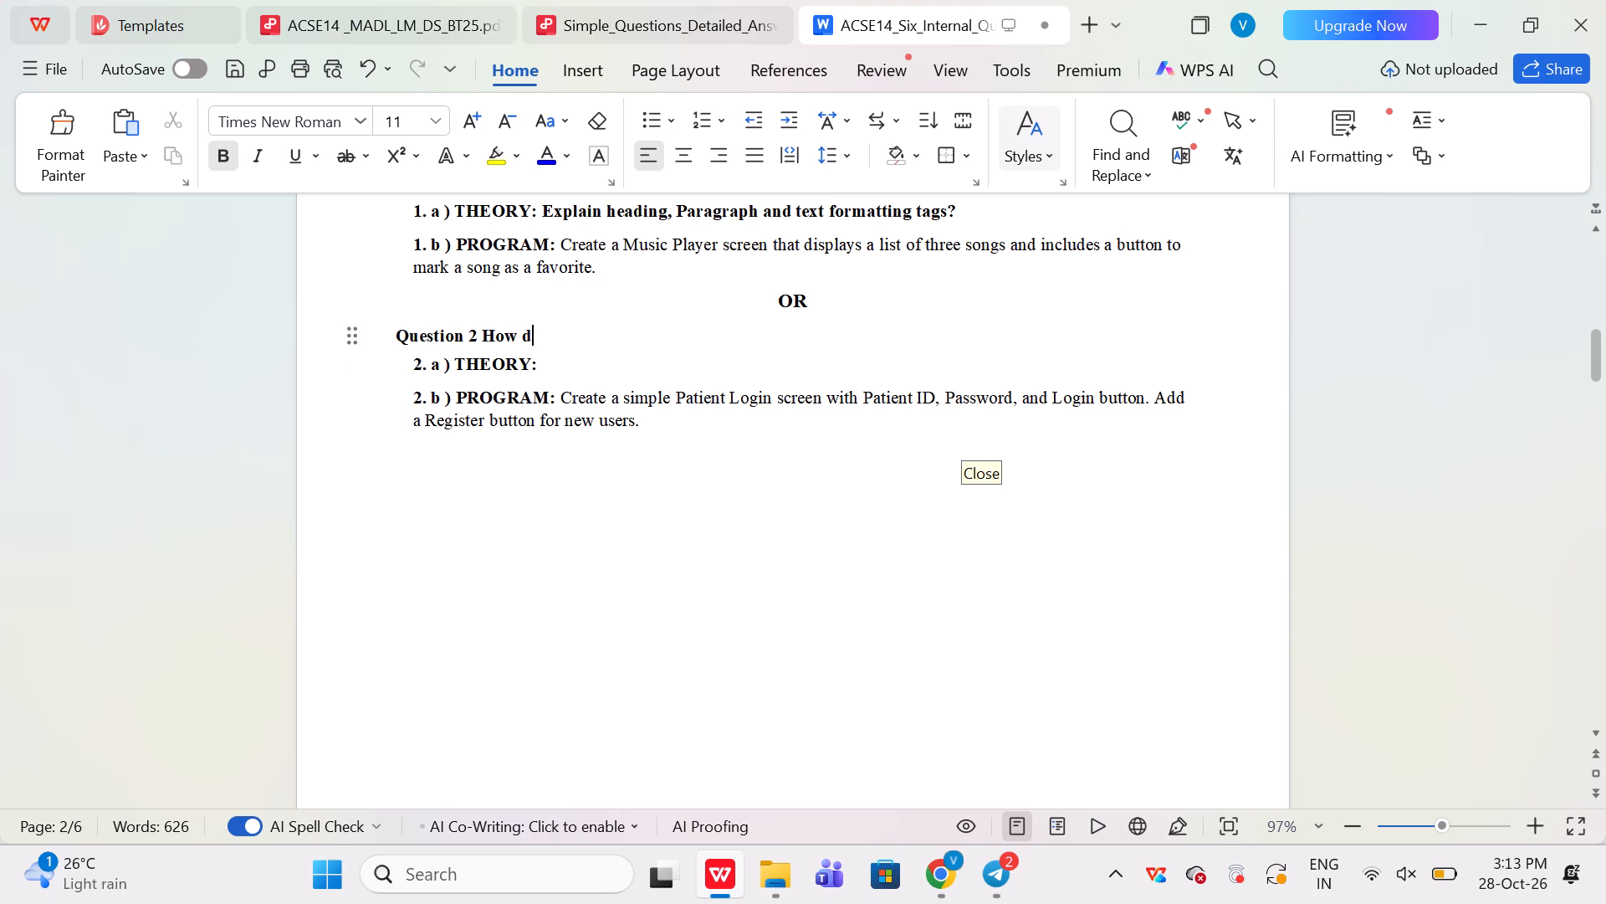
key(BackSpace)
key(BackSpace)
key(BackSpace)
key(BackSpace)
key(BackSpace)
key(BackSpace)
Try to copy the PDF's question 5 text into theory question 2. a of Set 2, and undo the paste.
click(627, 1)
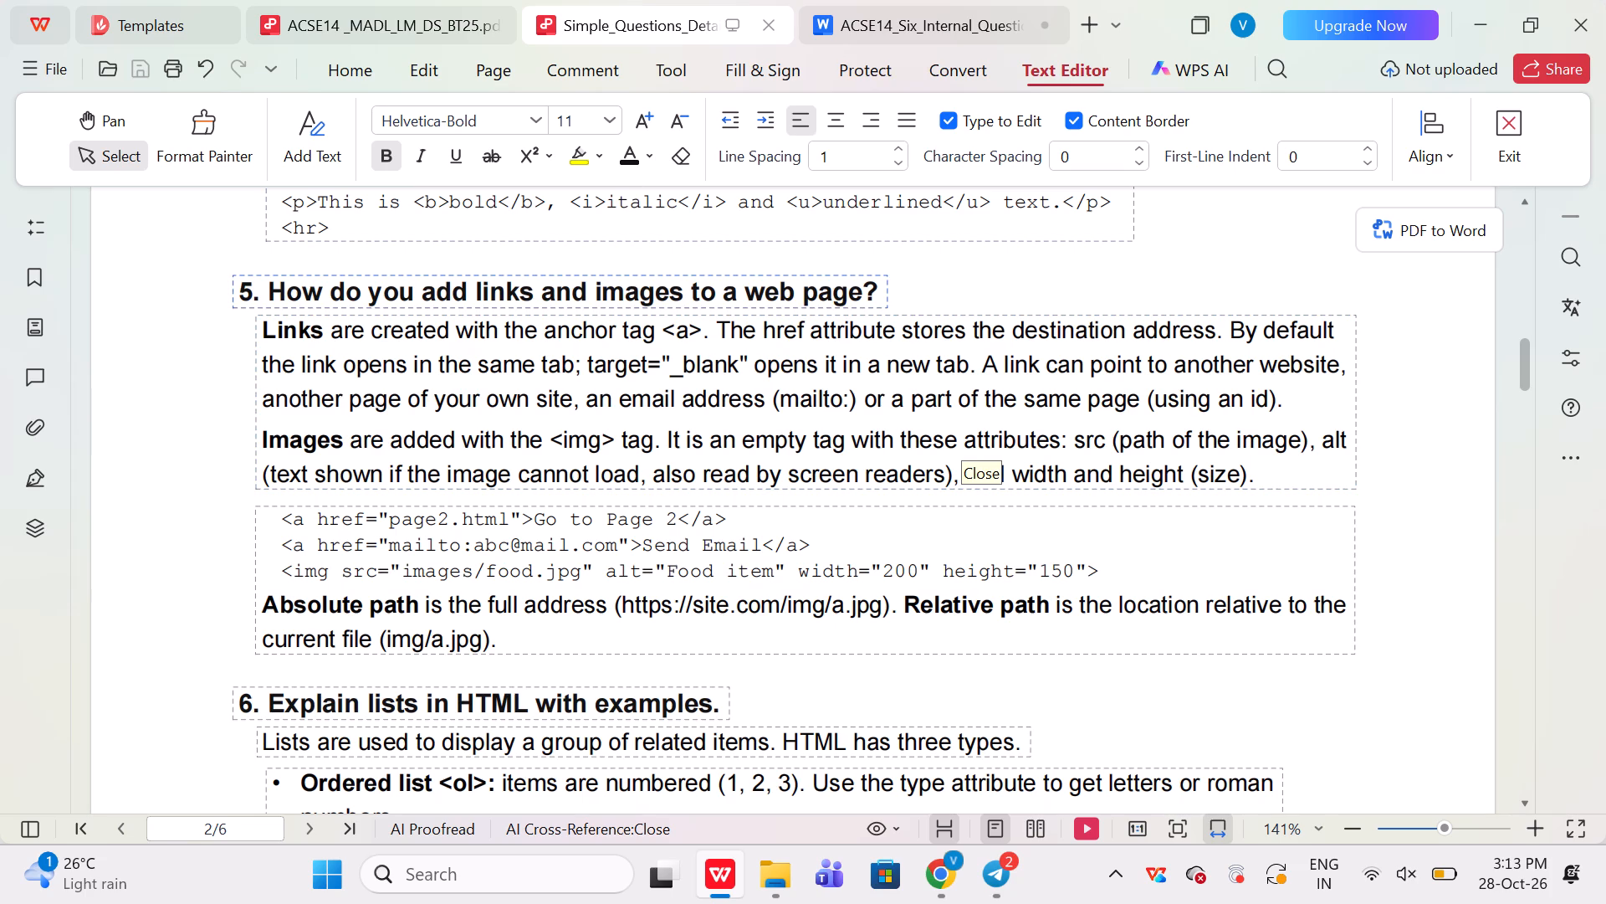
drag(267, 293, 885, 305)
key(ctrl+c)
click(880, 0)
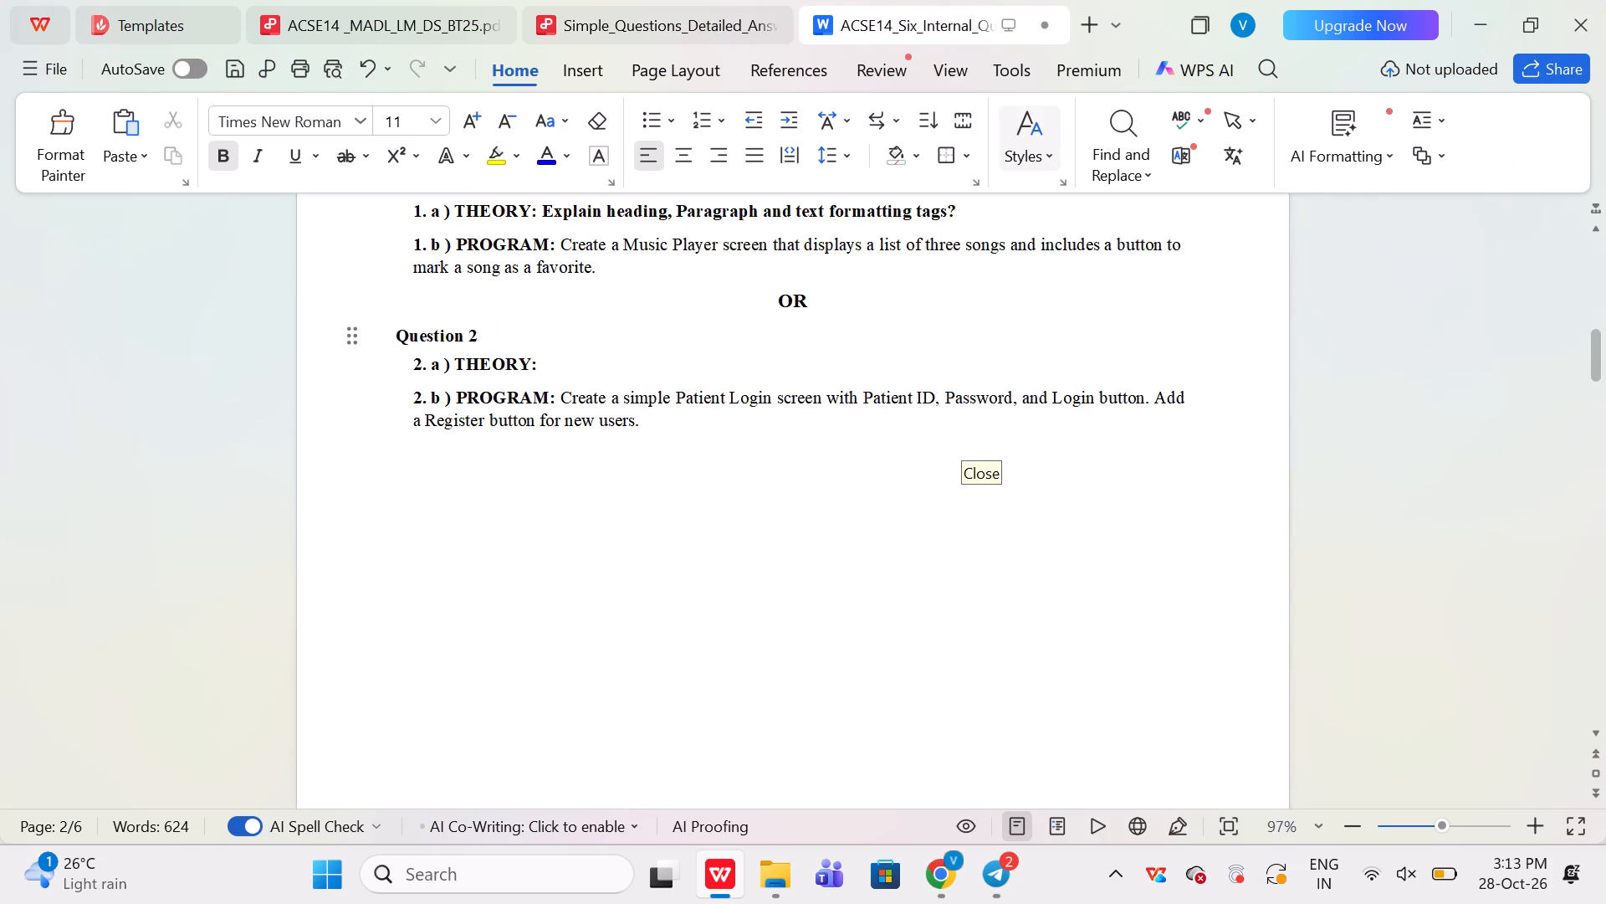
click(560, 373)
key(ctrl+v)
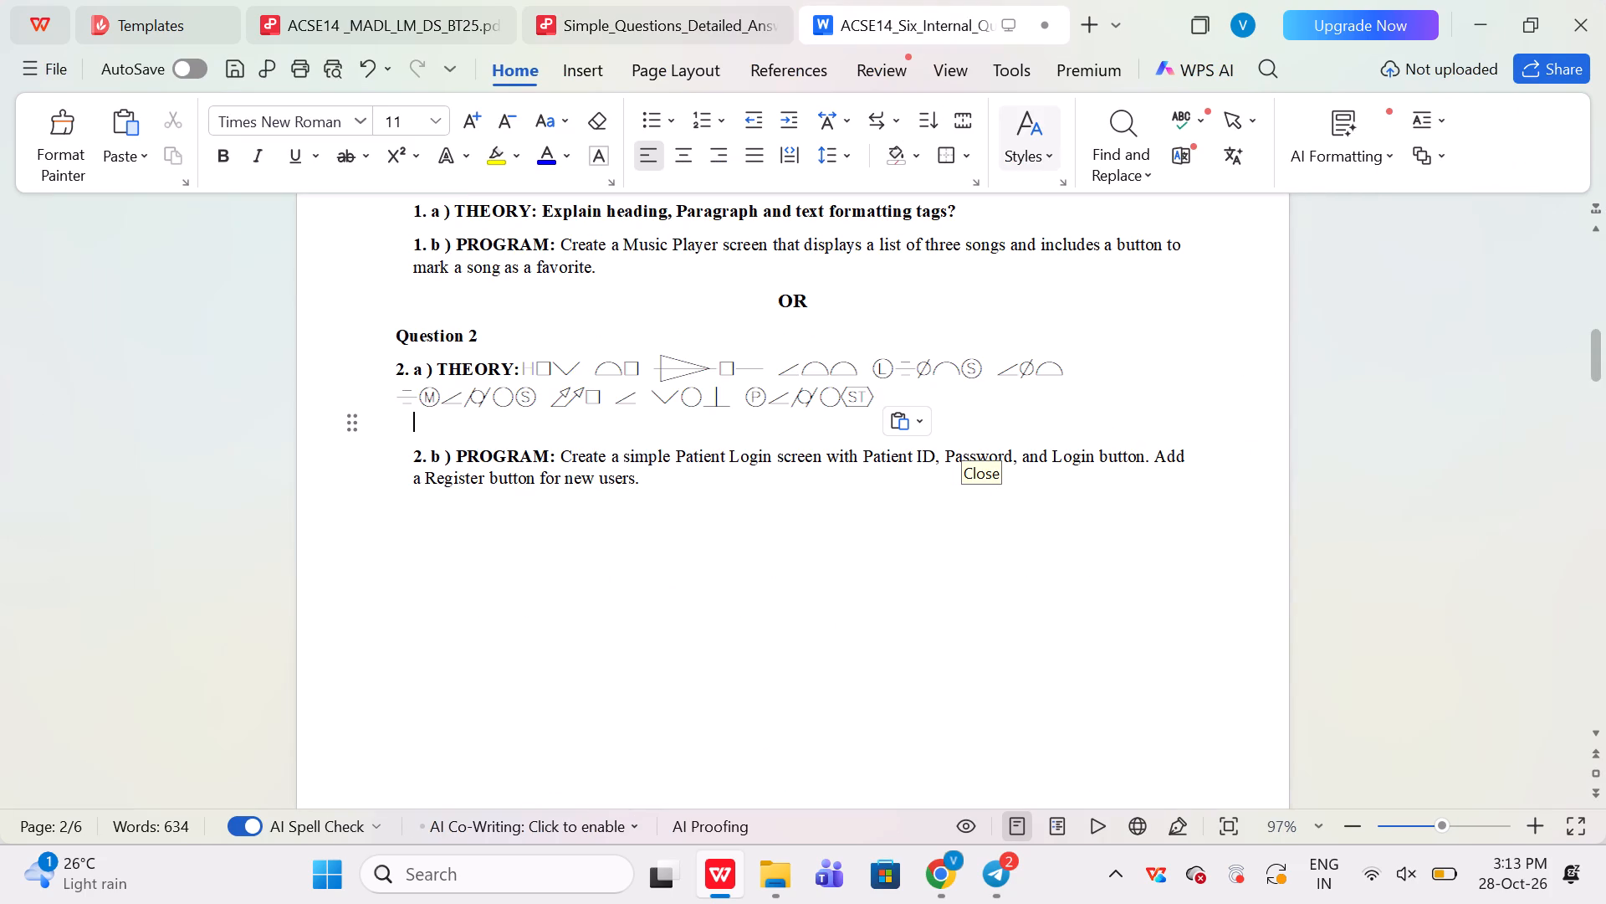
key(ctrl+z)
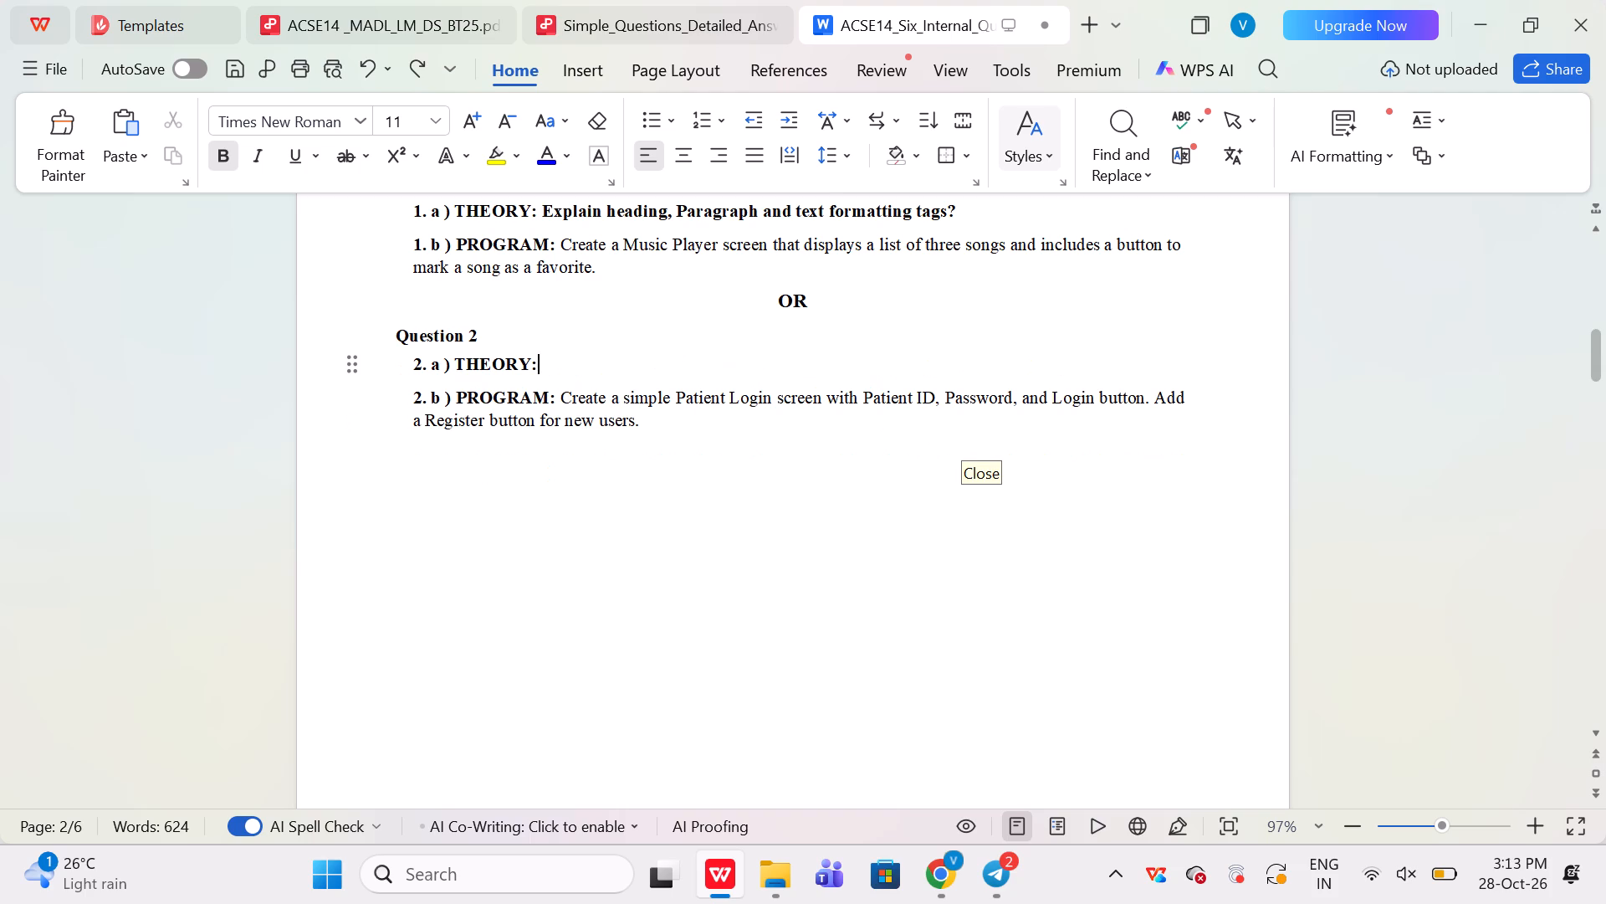
Enter the PDF's question 5 as theory question 2. a in Set 2: "How do you add links and images to a web page?".
click(553, 0)
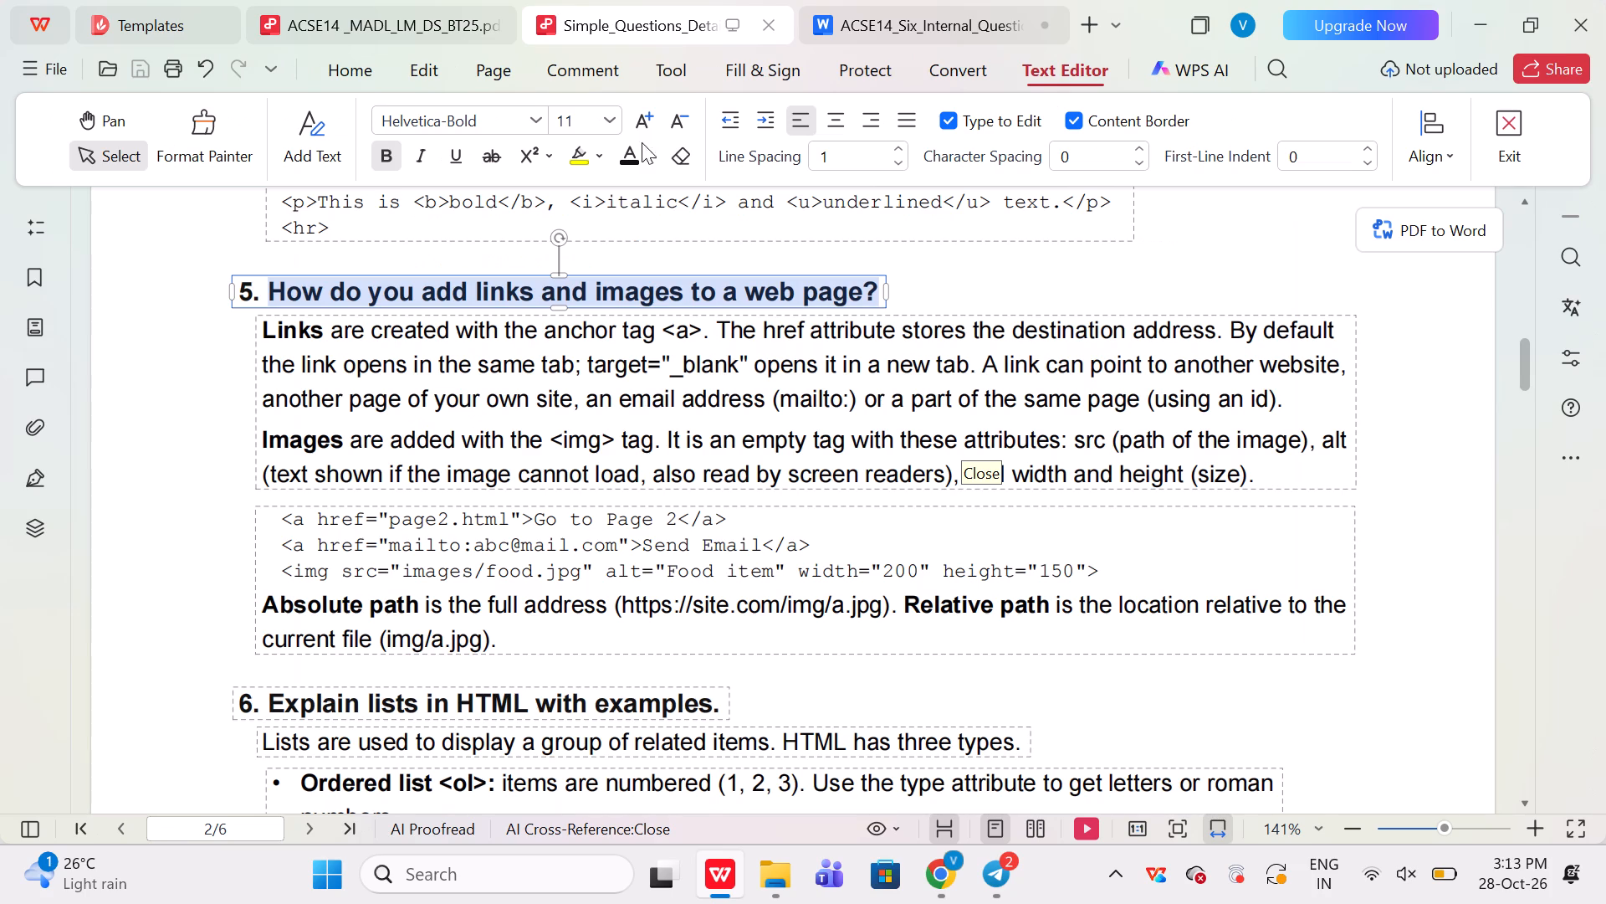
click(930, 28)
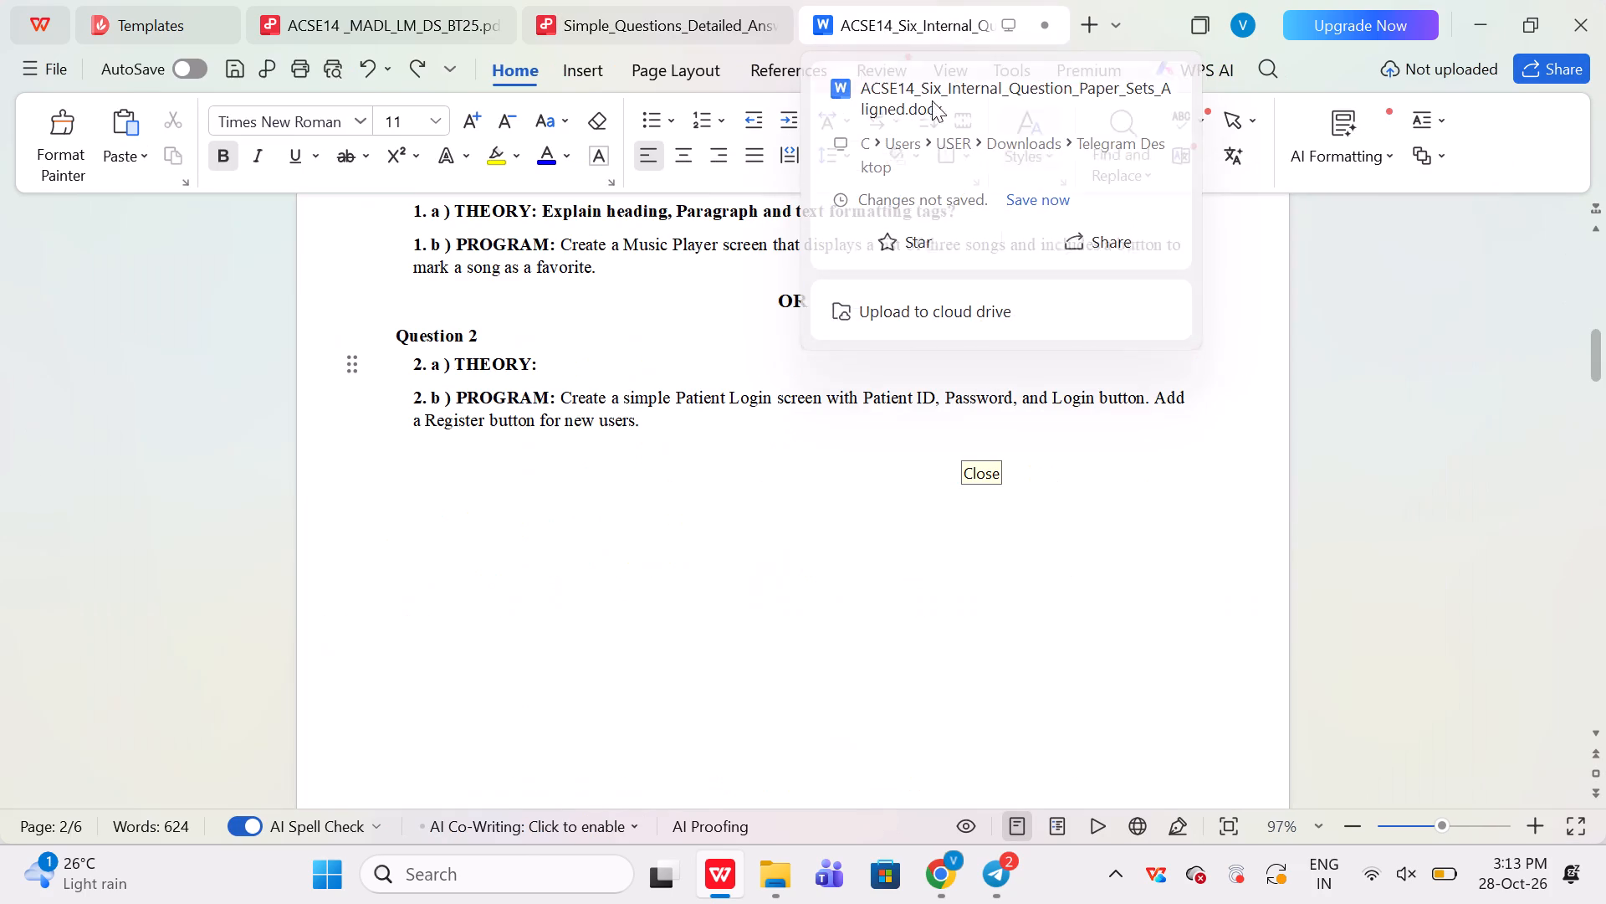
text(How do you add links)
key(space)
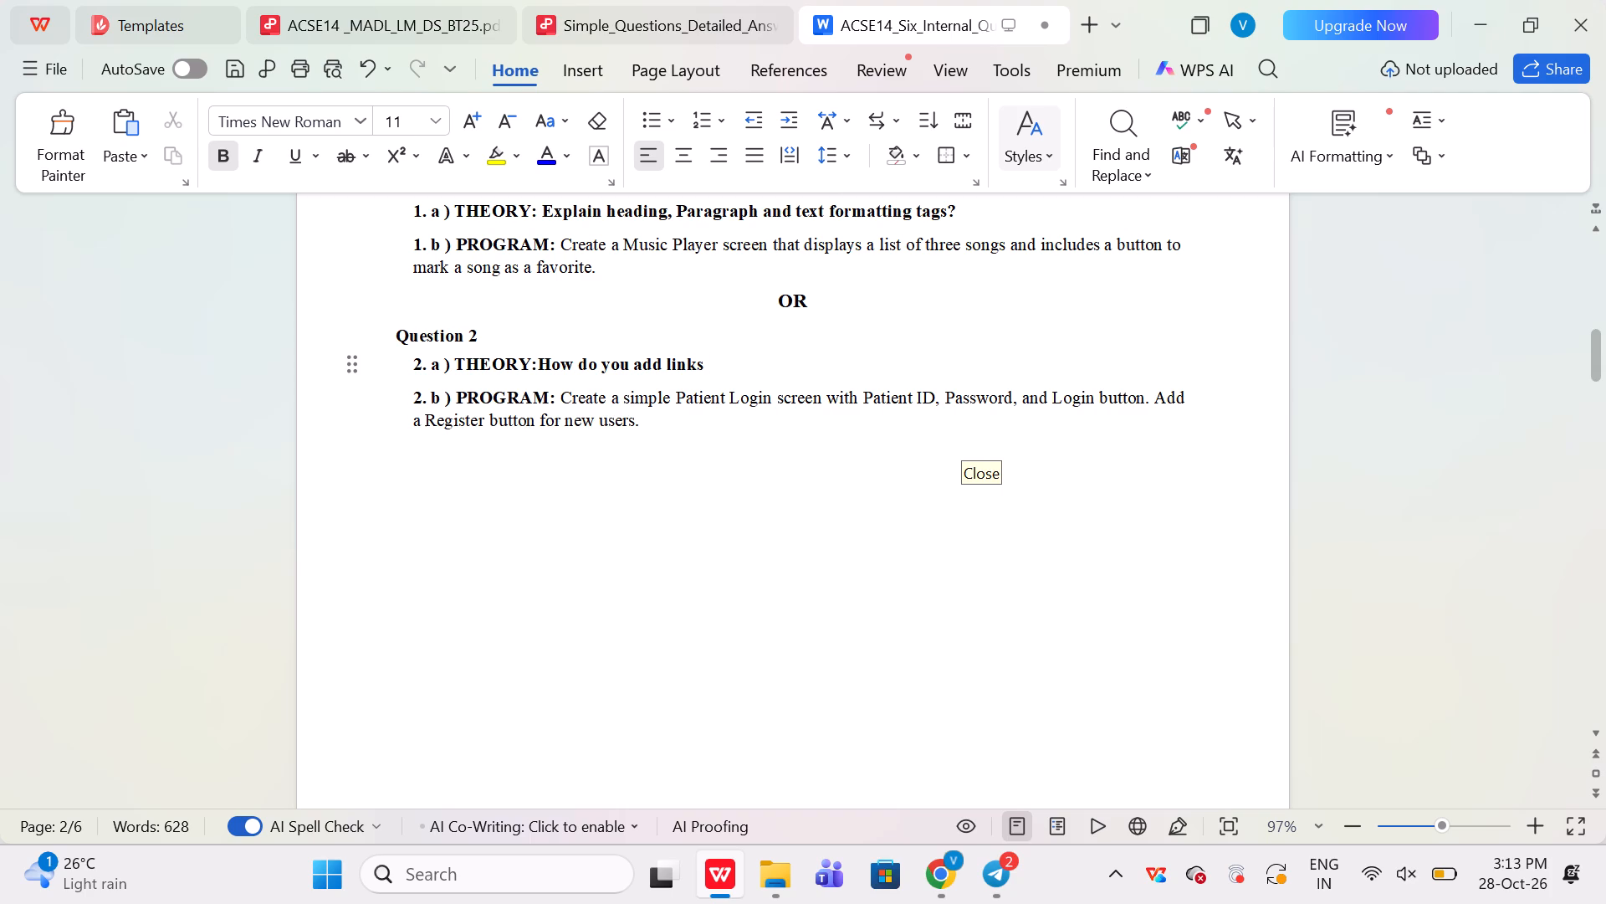
click(586, 0)
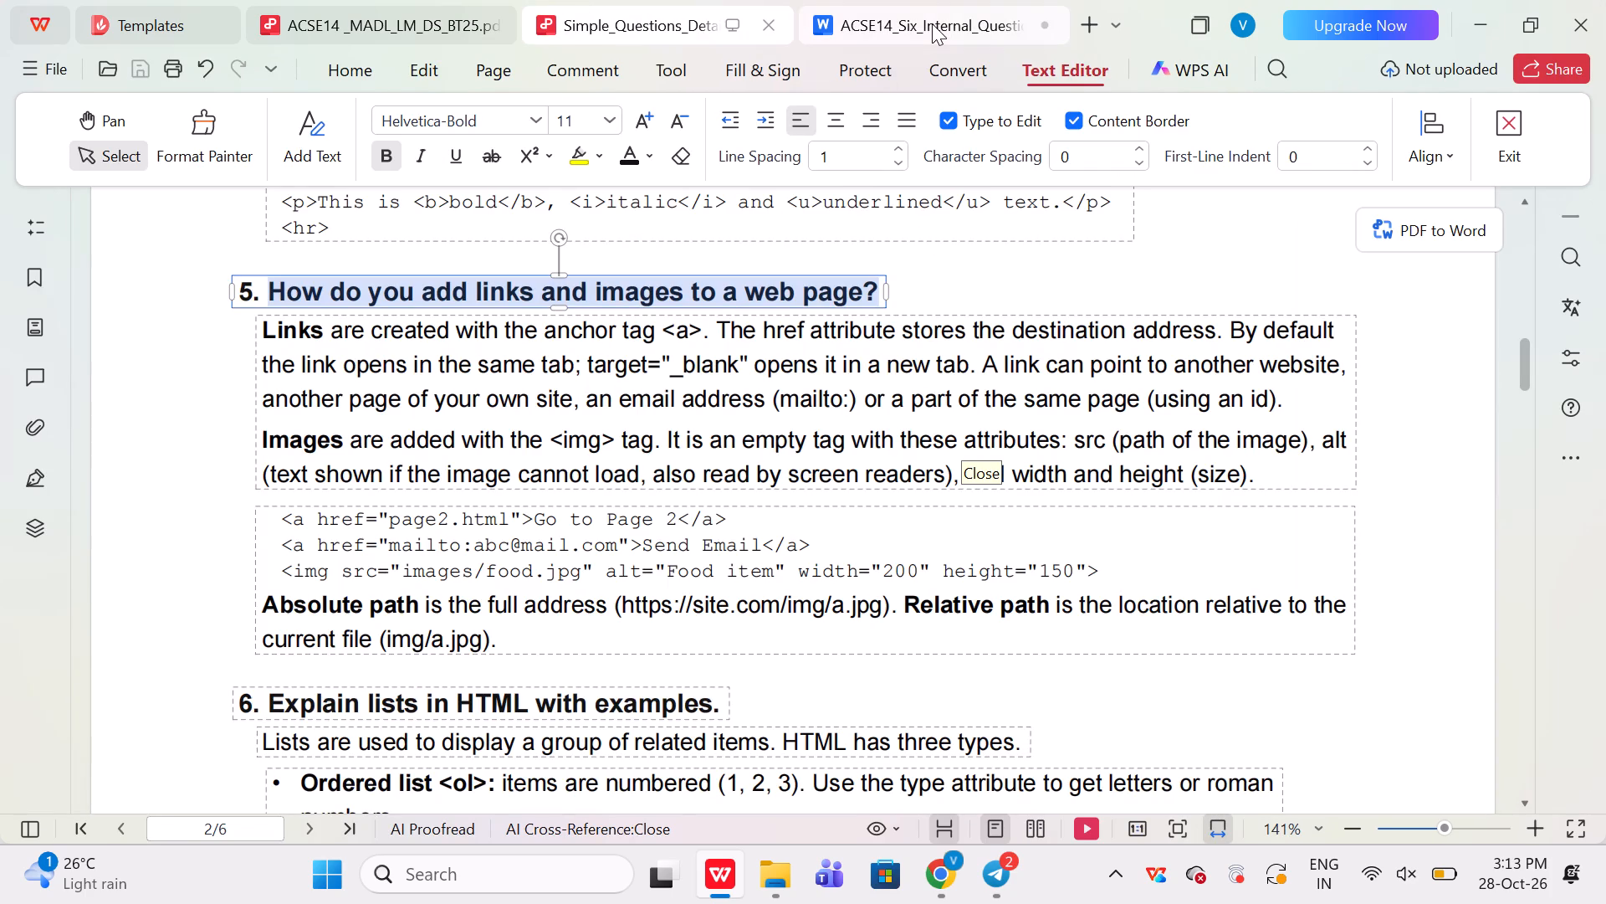
click(932, 23)
key(n)
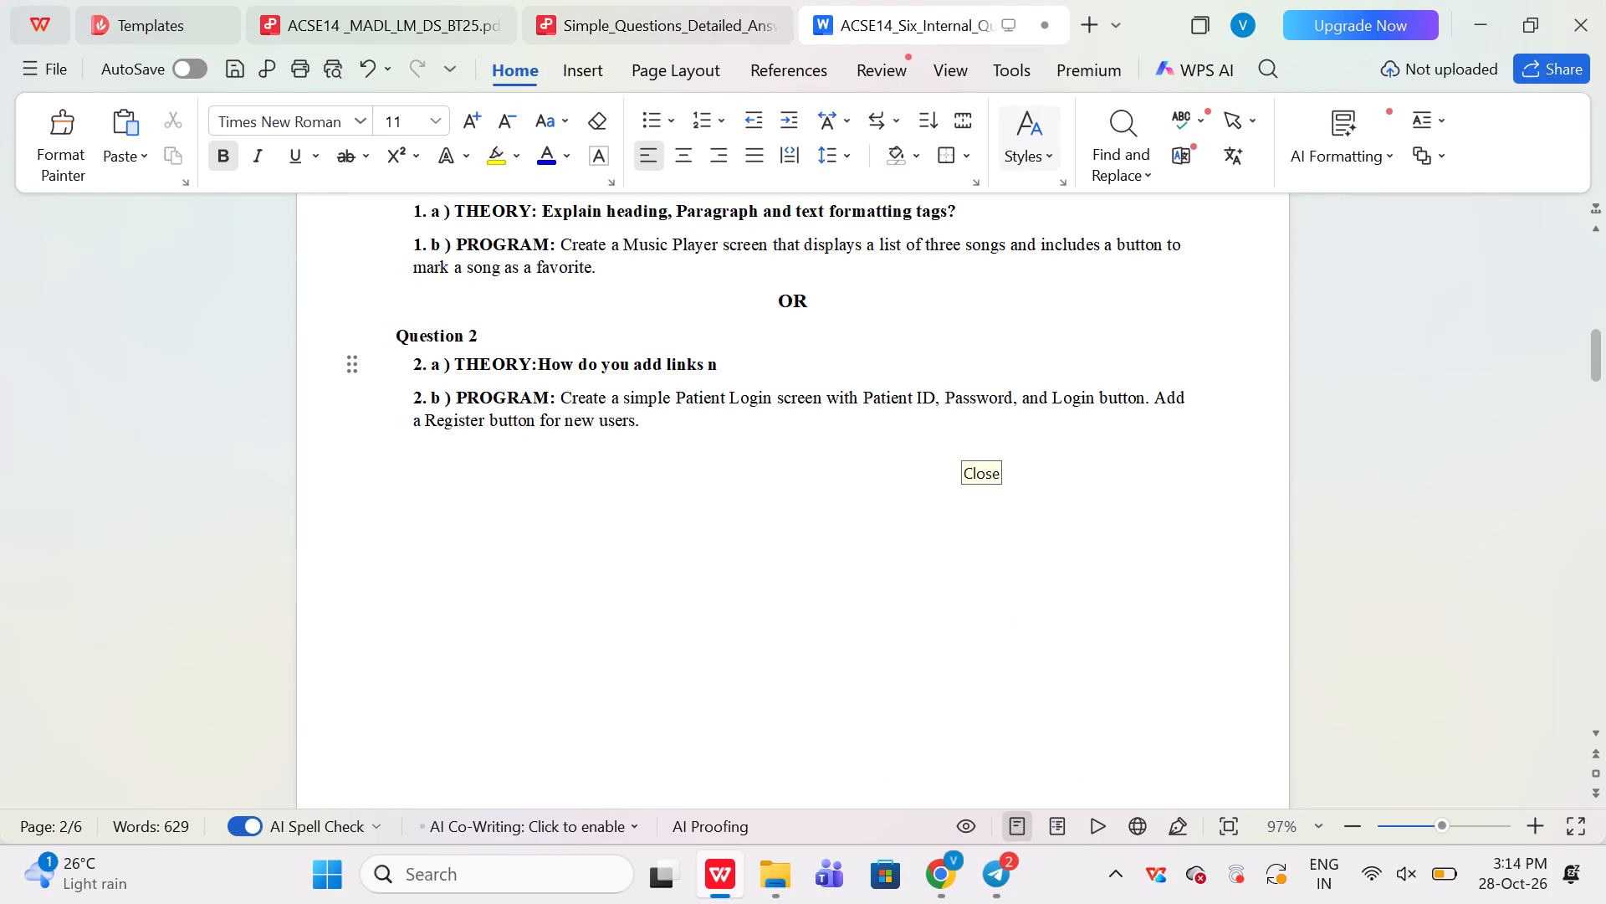
key(BackSpace)
text(and images to a web pagd\)
key(BackSpace)
key(BackSpace)
text(e?)
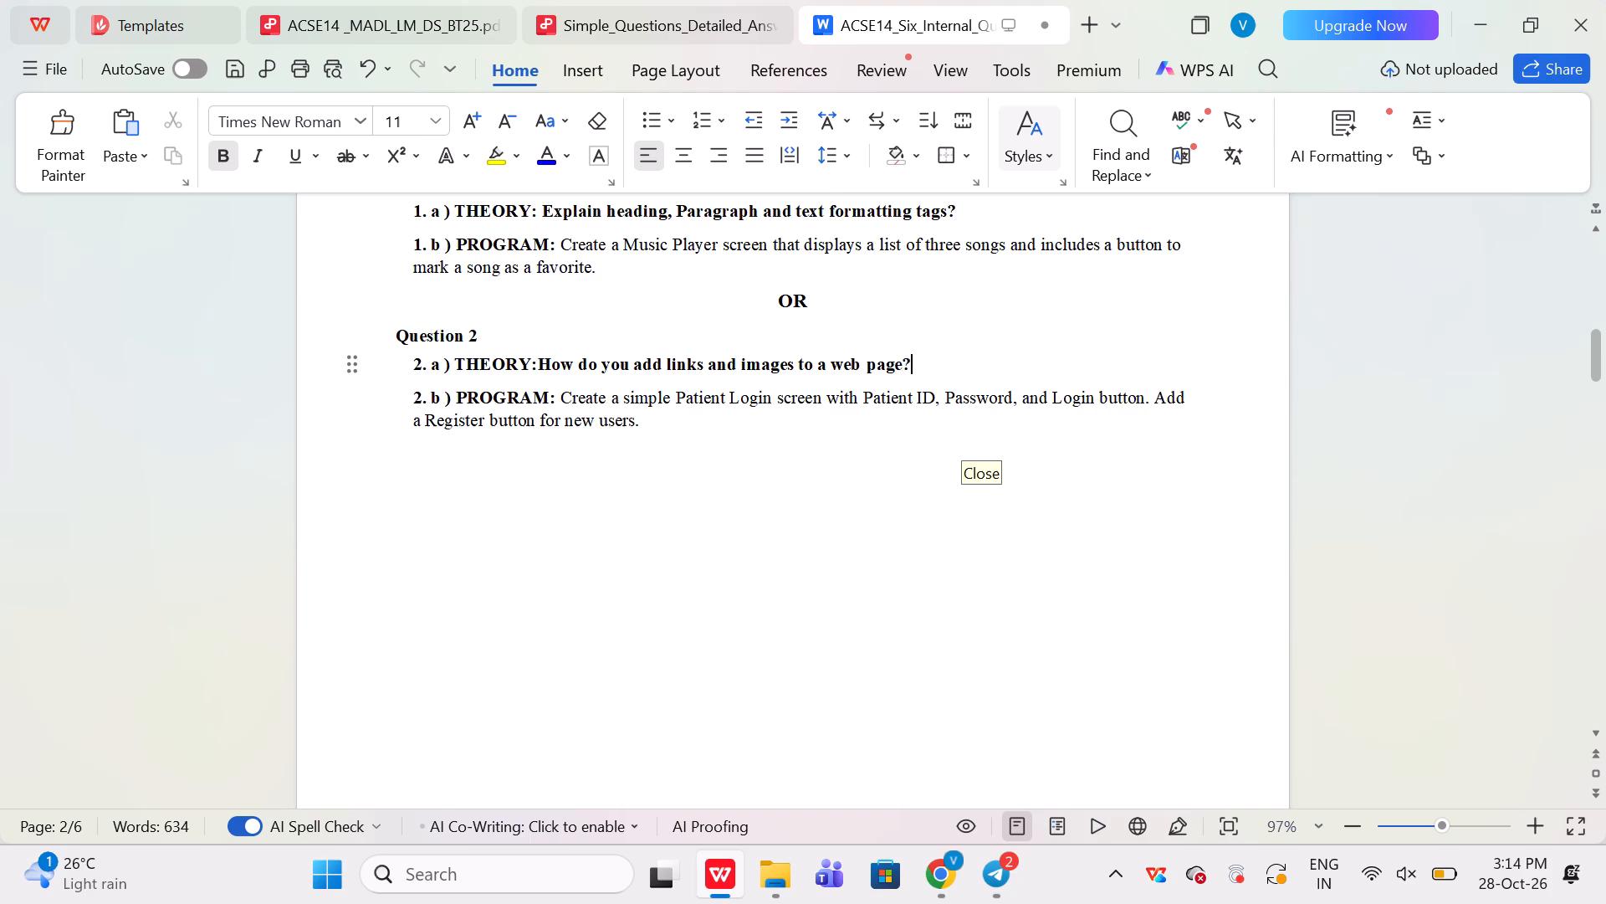
Delete the italic subtitle "ACSE14 — Mobile Applications Development Laboratory" under the SET 3 title.
scroll(903, 465, down, 2)
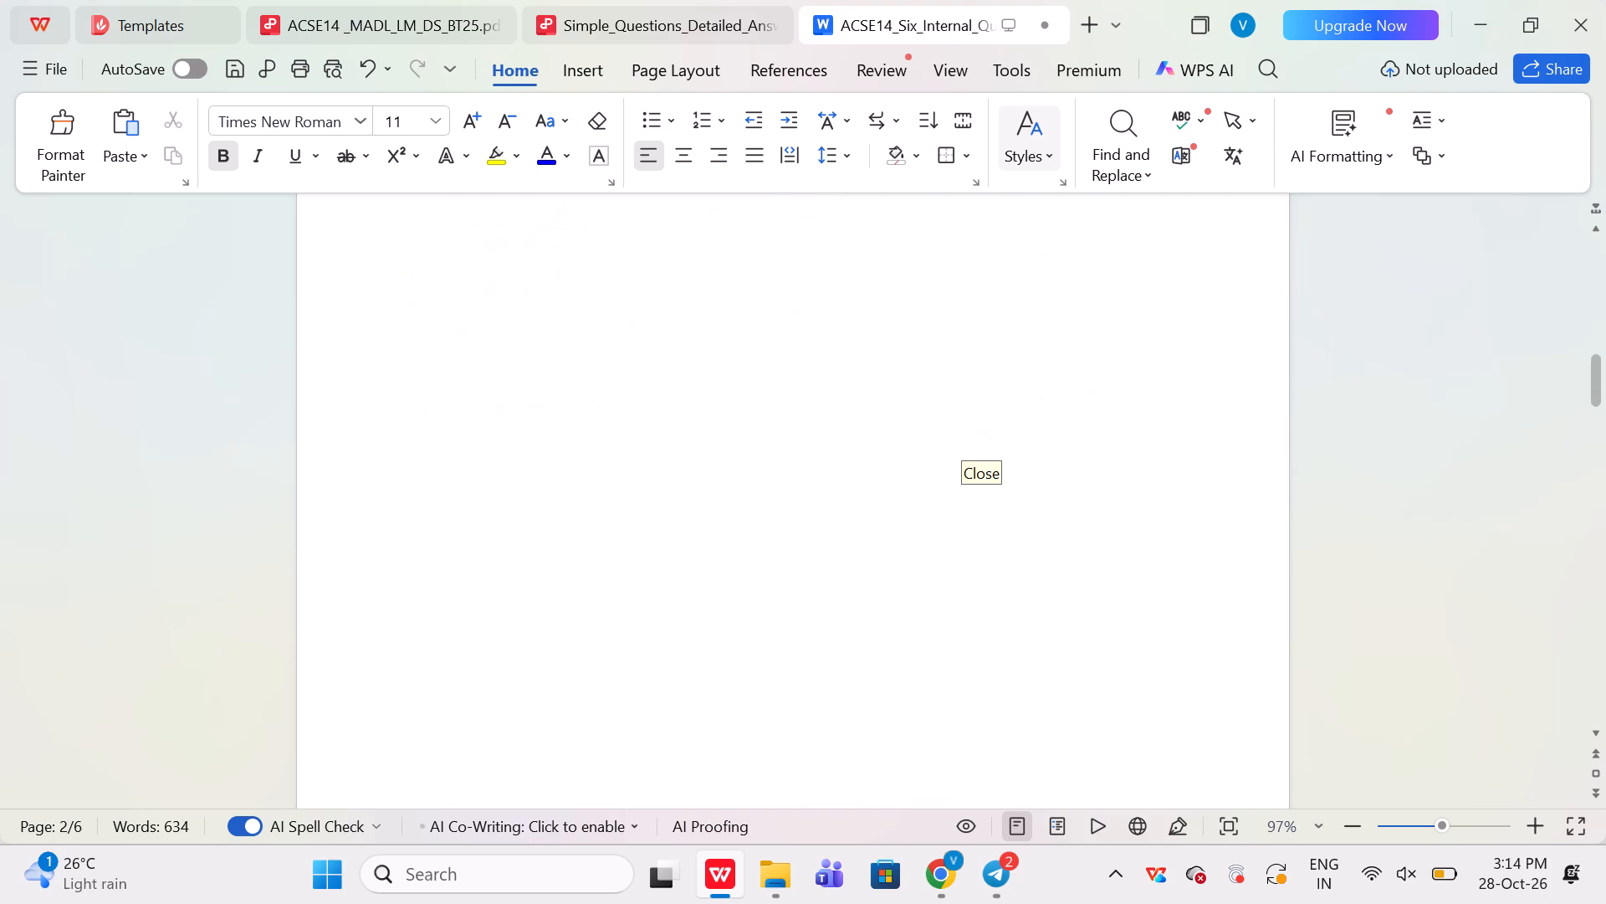
scroll(903, 465, down, 3)
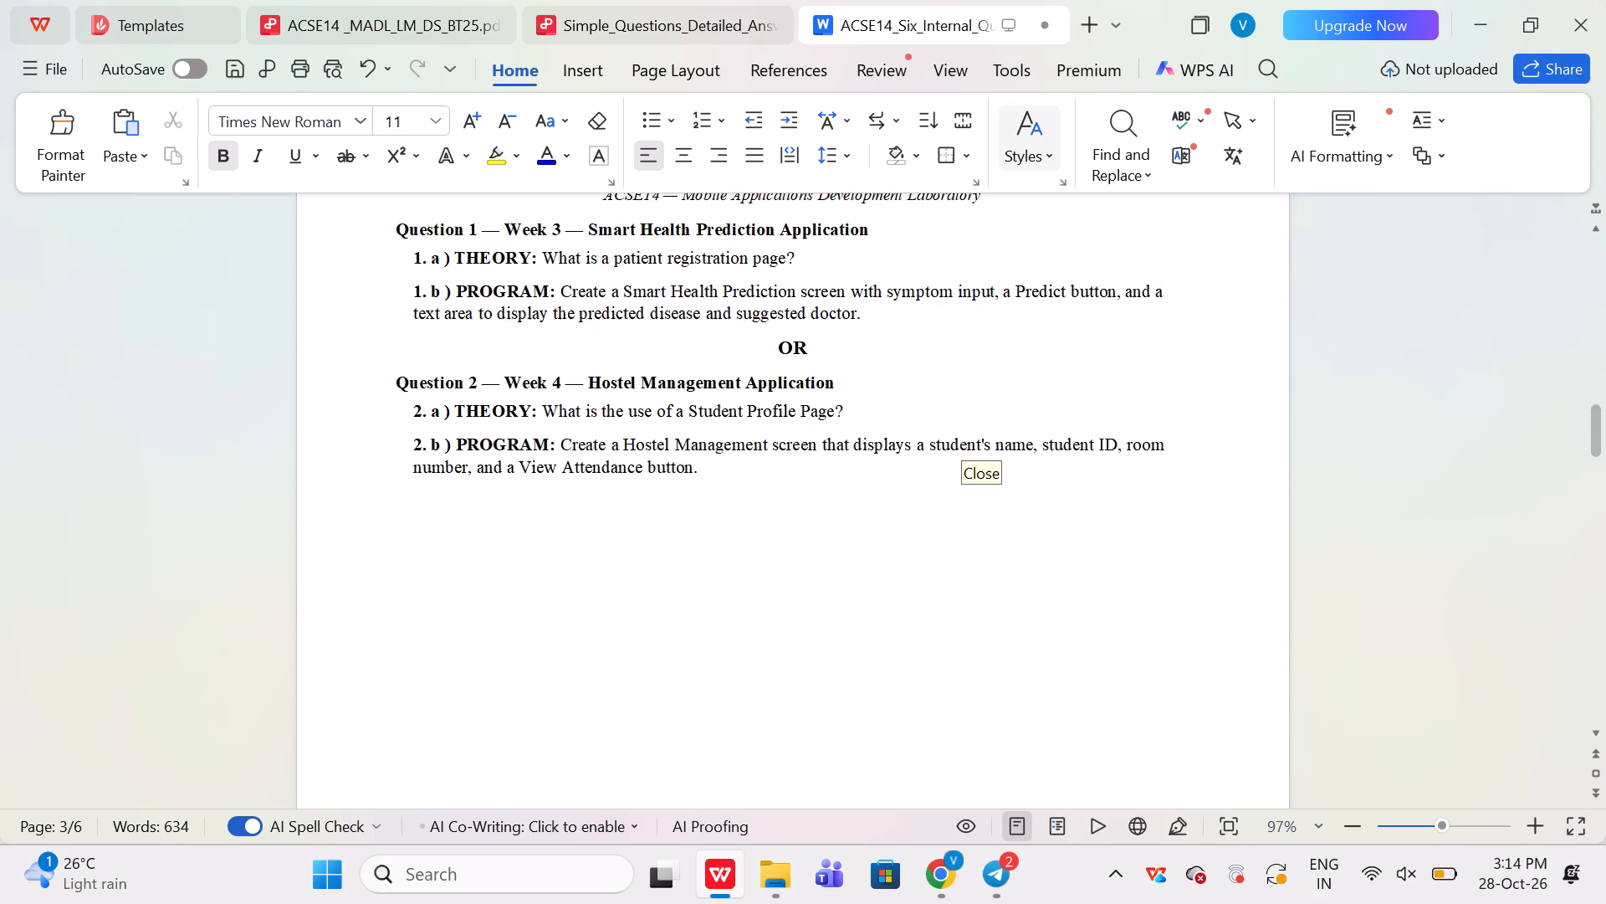
scroll(923, 356, up, 1)
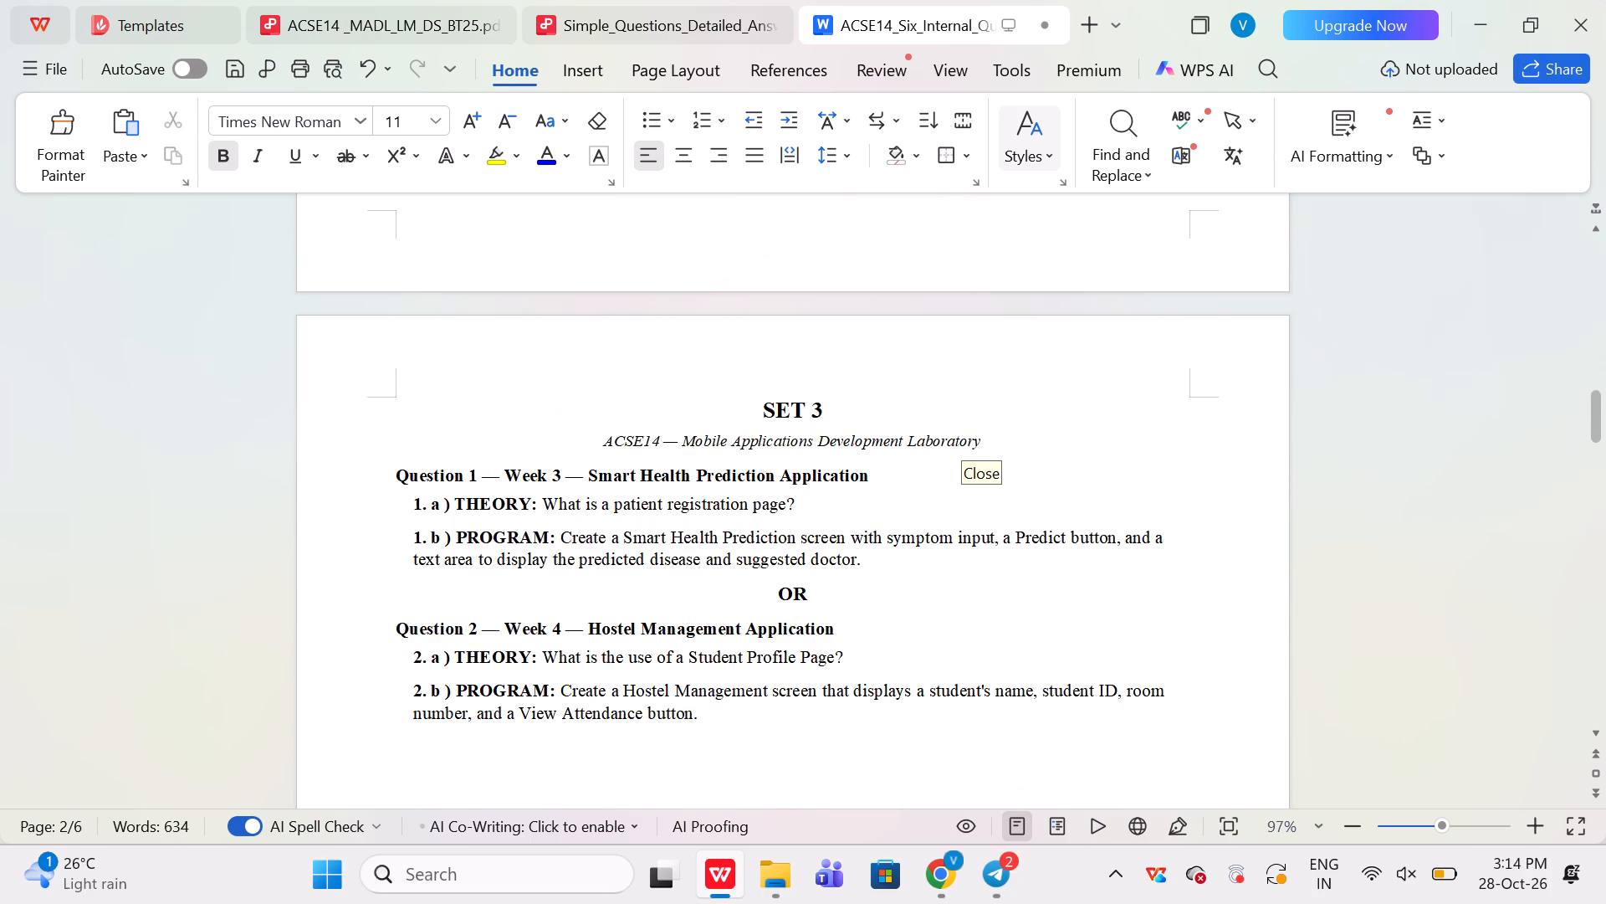
drag(985, 445, 605, 434)
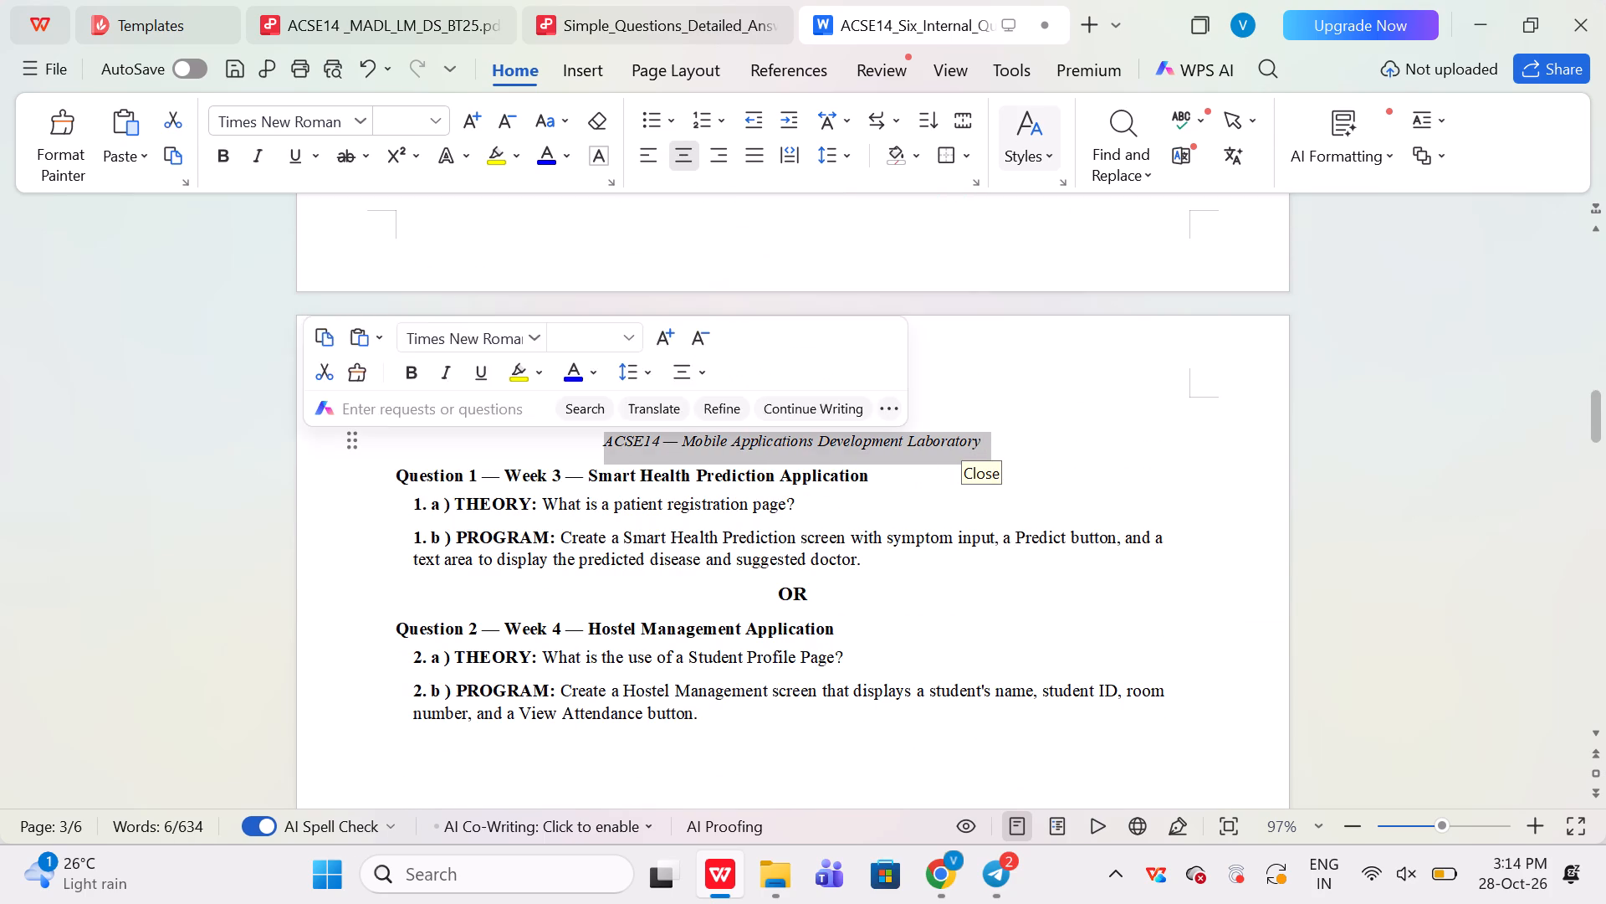
key(BackSpace)
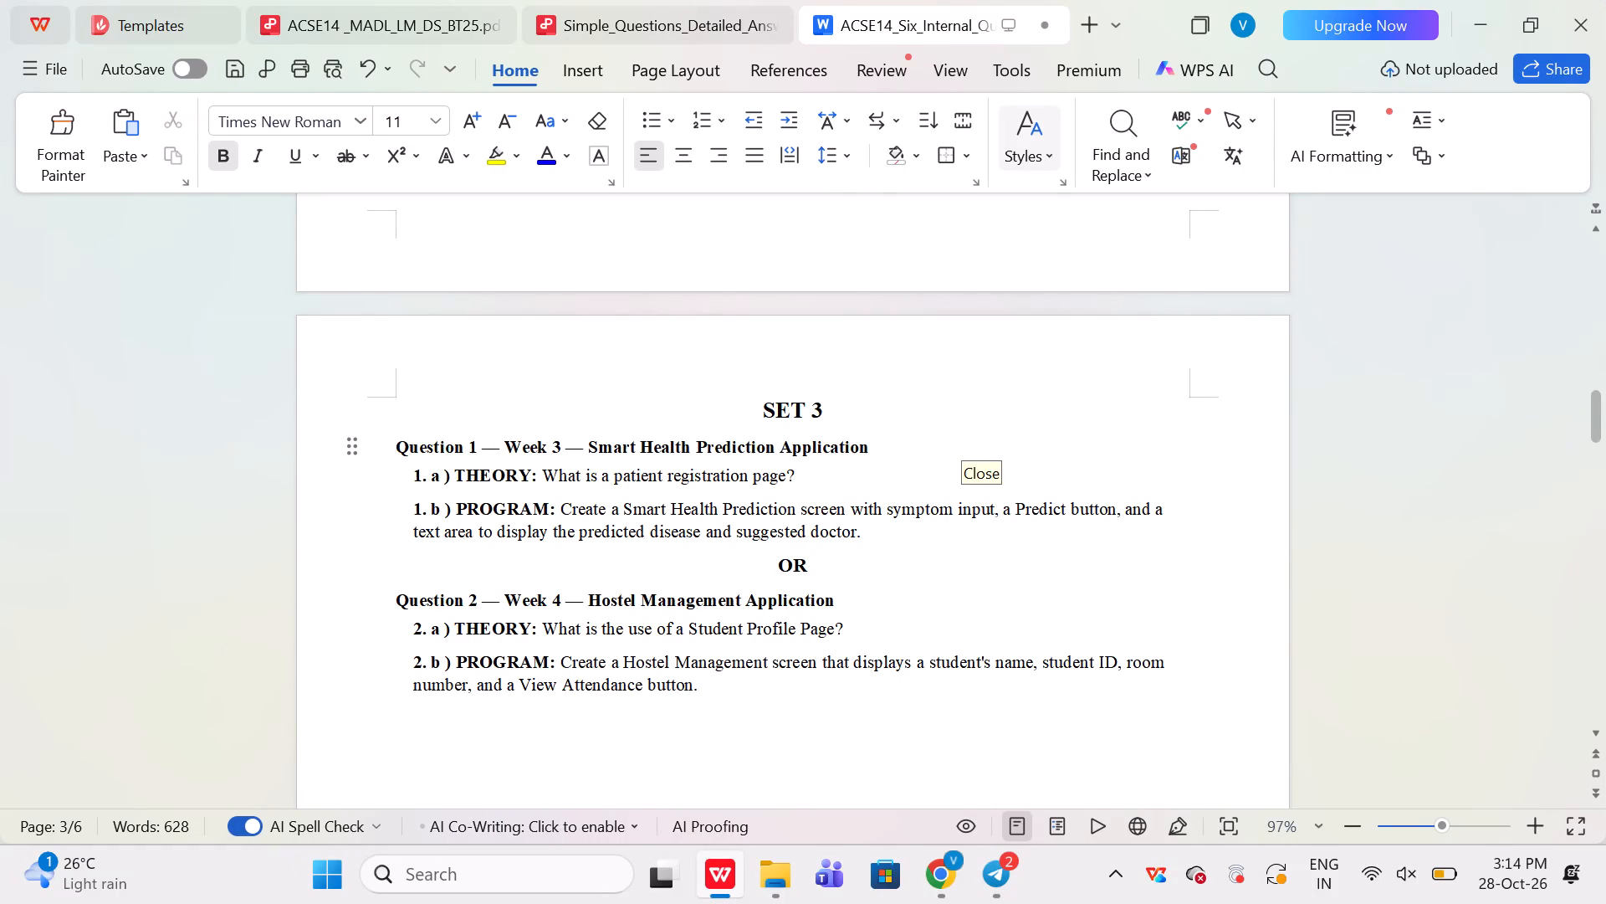
Shorten the first question's heading in Set 3 to "Question 1", removing the week and application name.
drag(871, 444, 482, 451)
key(BackSpace)
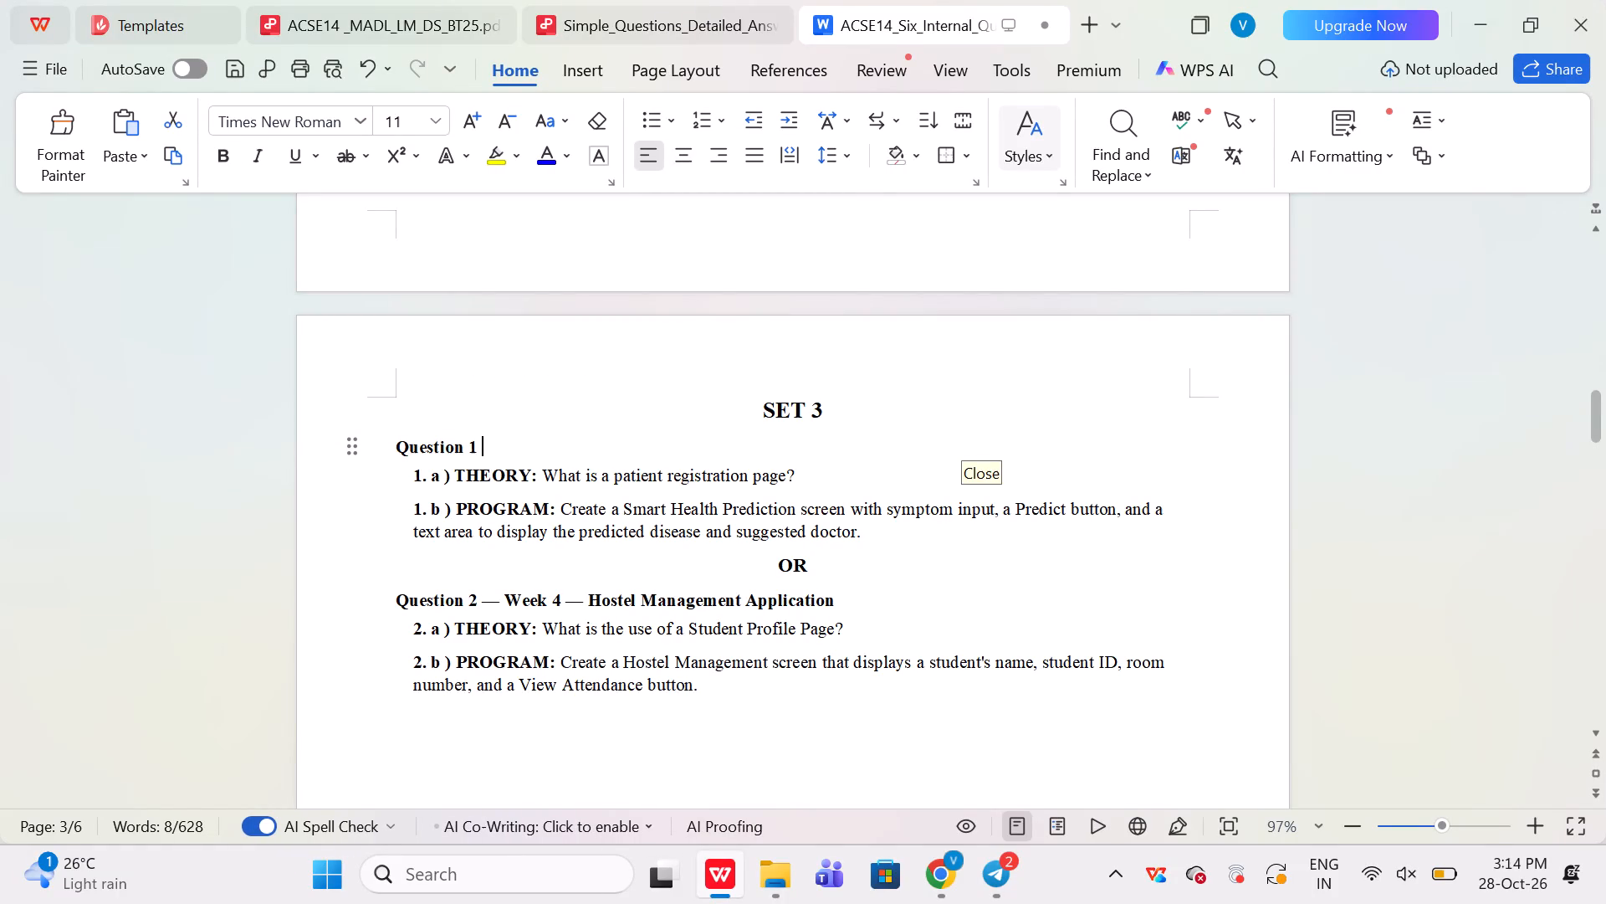
Delete the theory question 1. a text "What is a patient registration page?" in Set 3, keeping its label.
drag(806, 474, 568, 481)
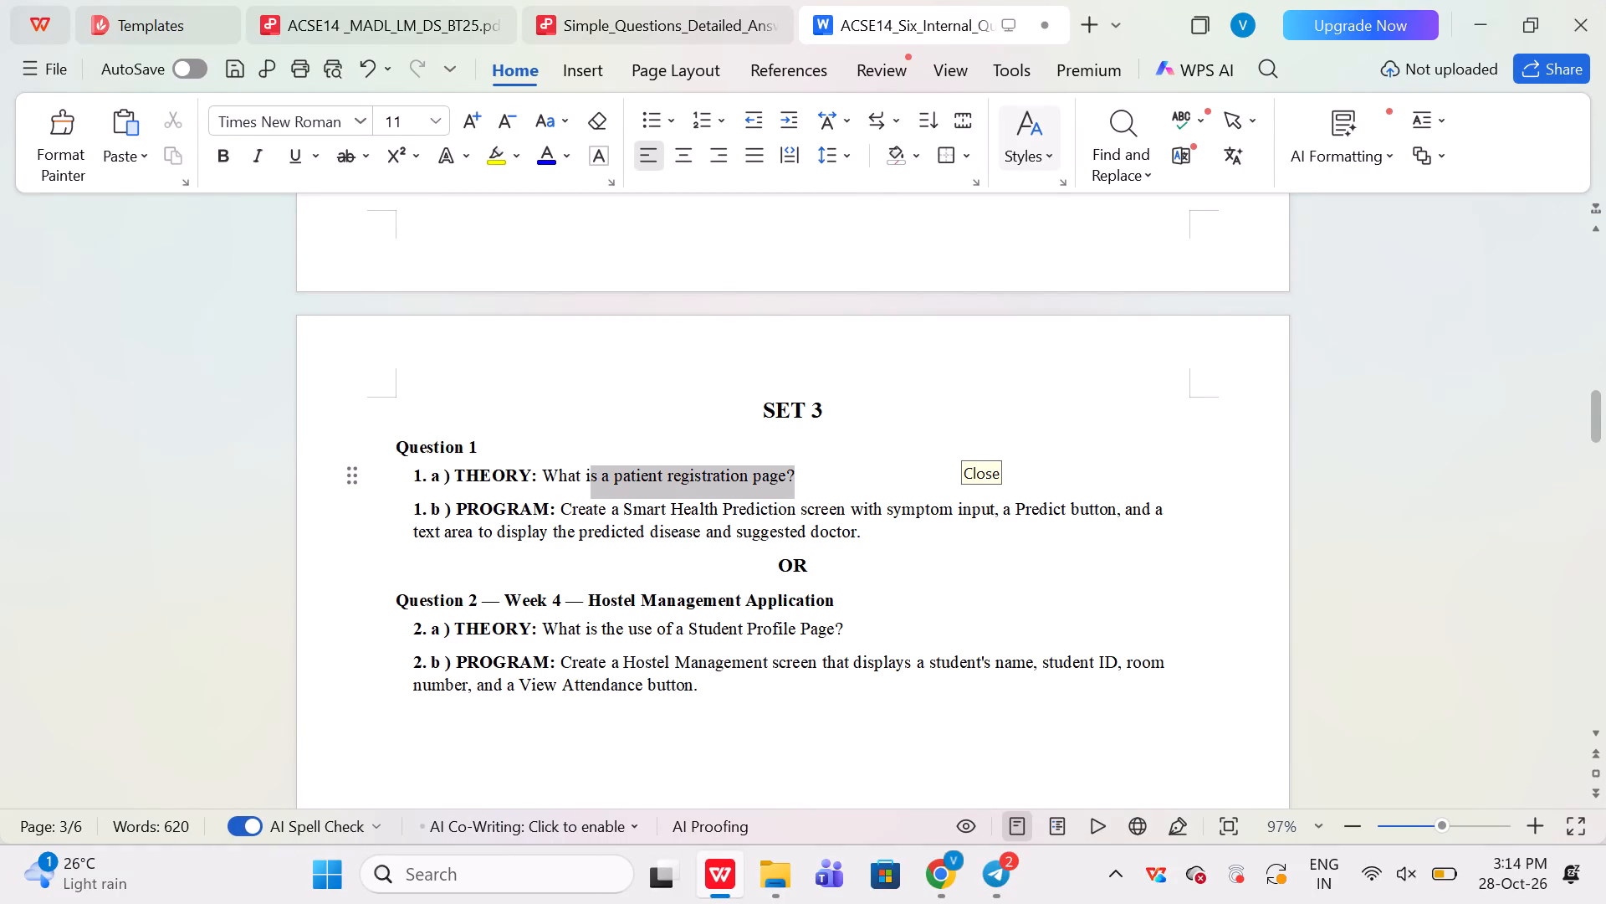
drag(568, 481, 550, 479)
key(BackSpace)
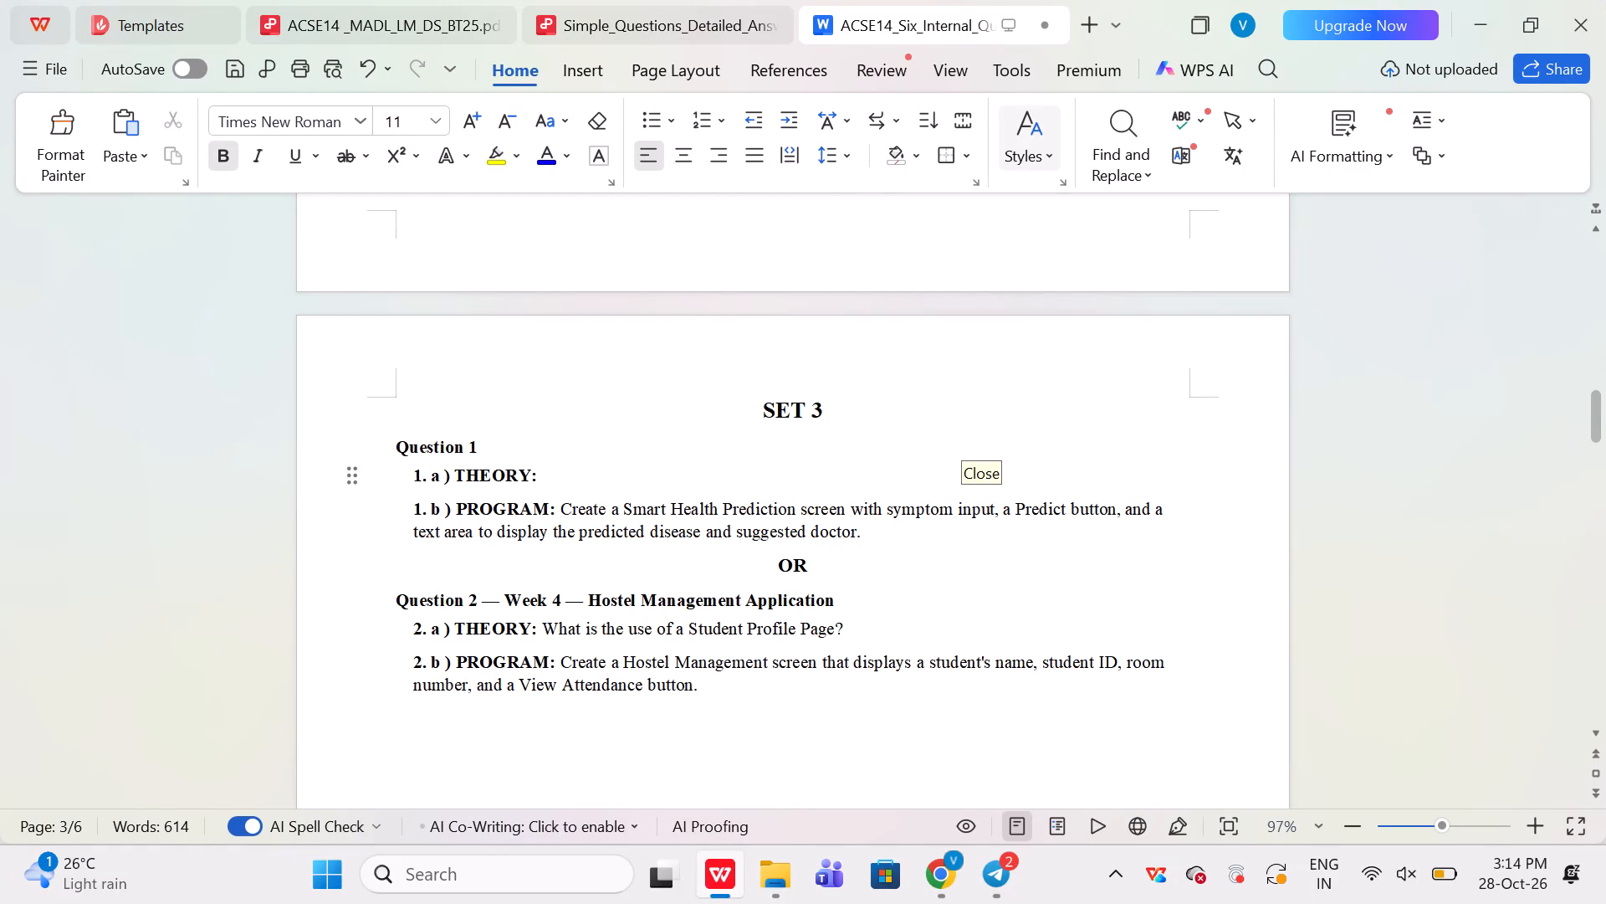
Enter the PDF's question 7 as theory question 1. a in Set 3: "How do you create a table in HTML?".
click(621, 9)
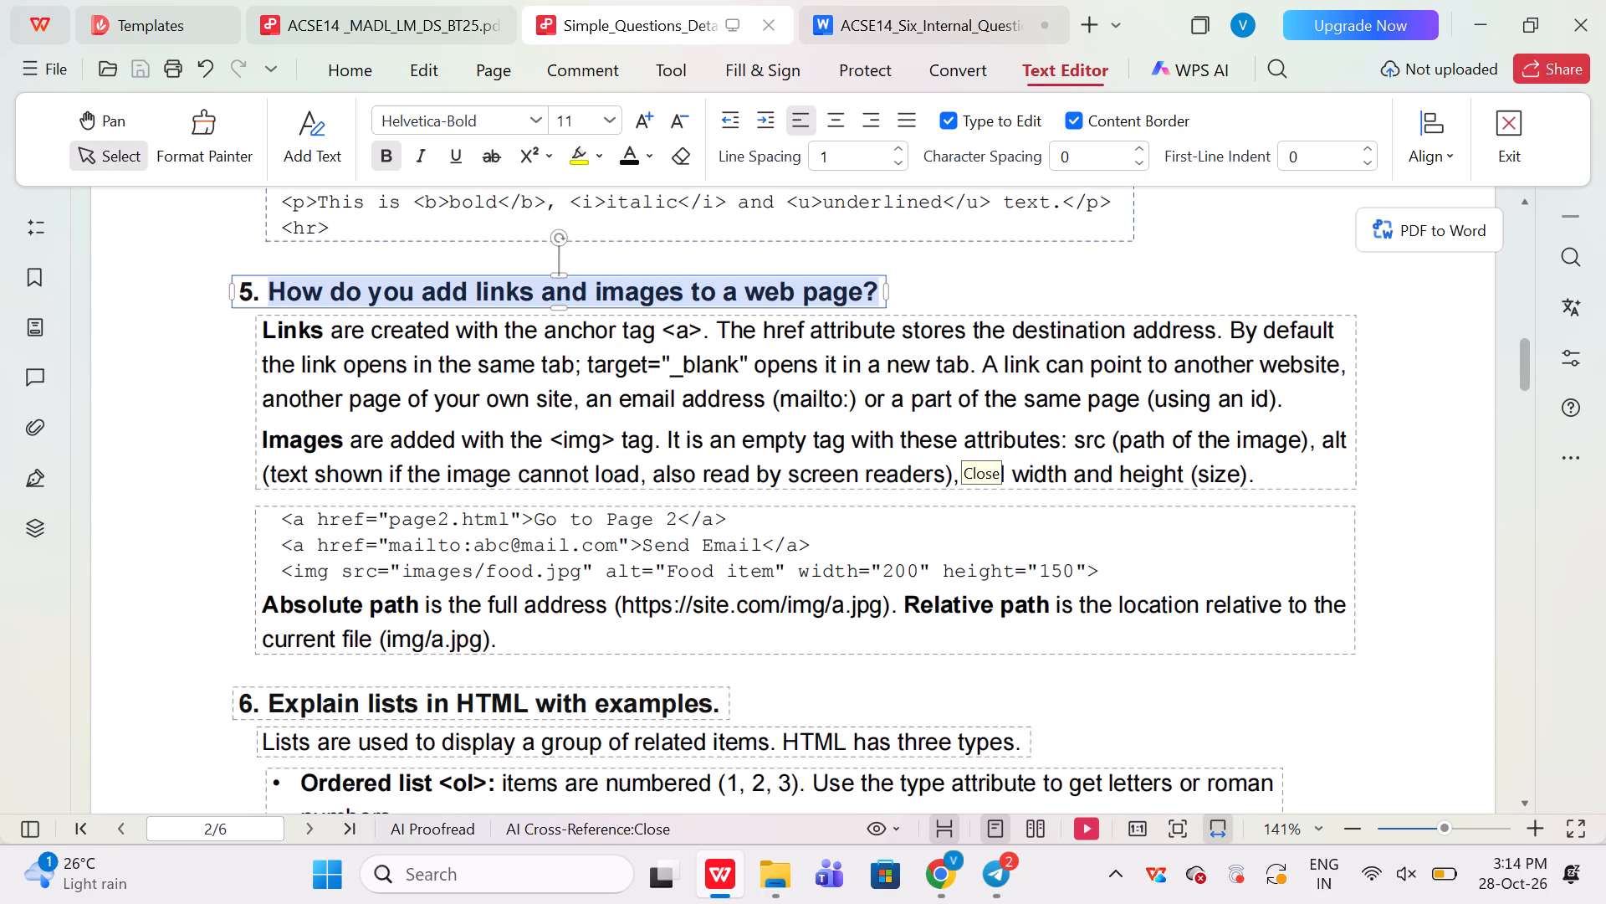
scroll(669, 343, down, 3)
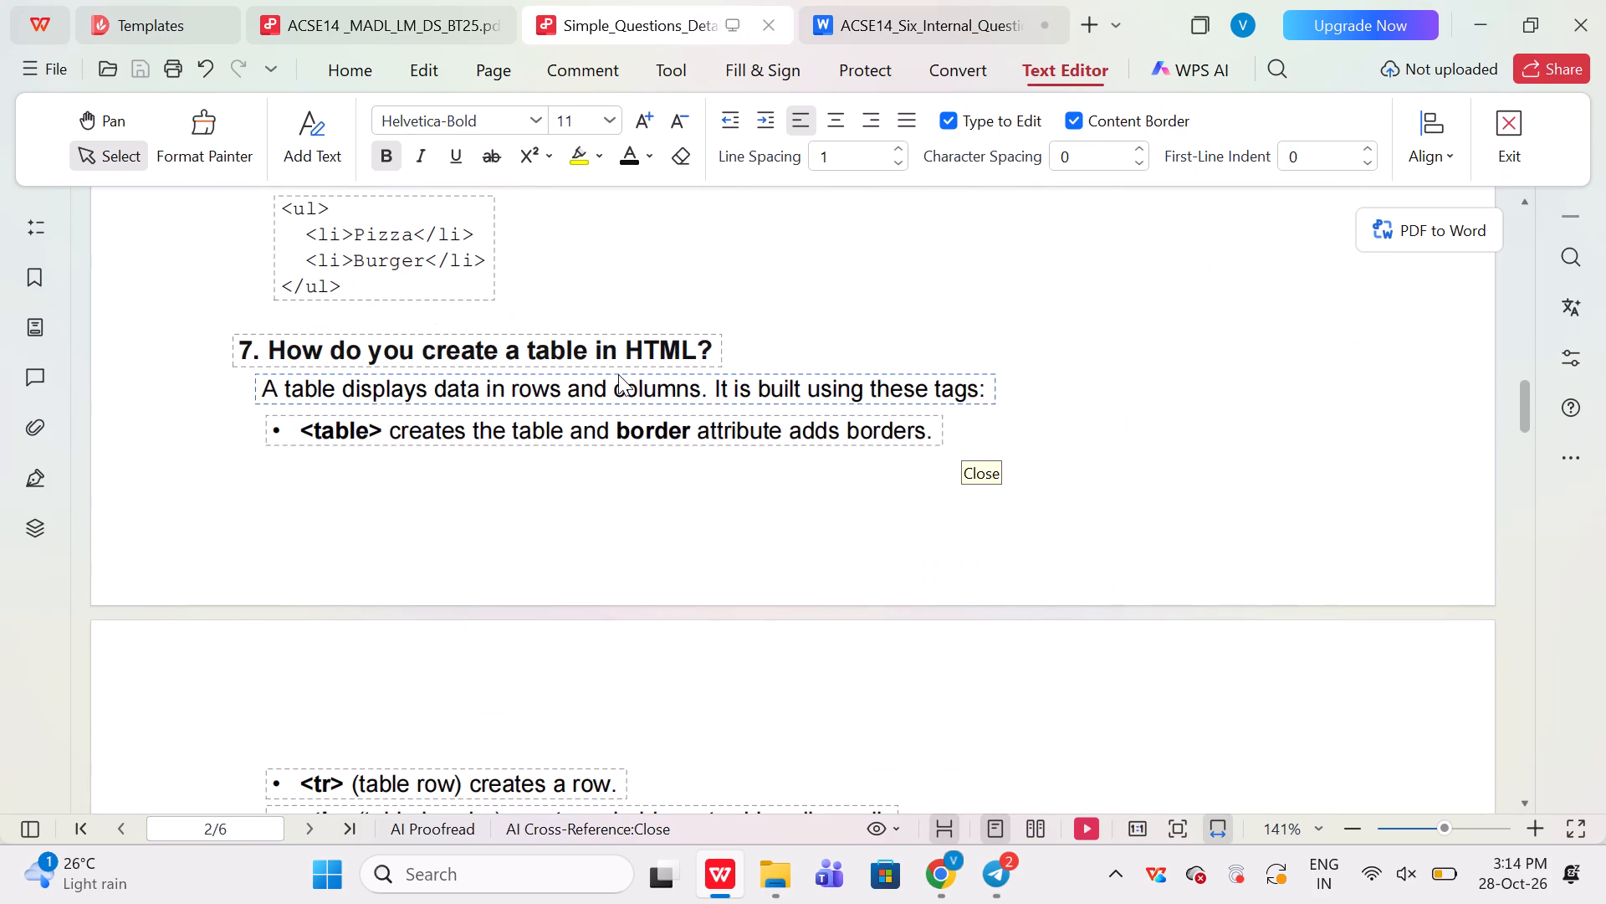
scroll(618, 374, up, 1)
scroll(618, 374, down, 2)
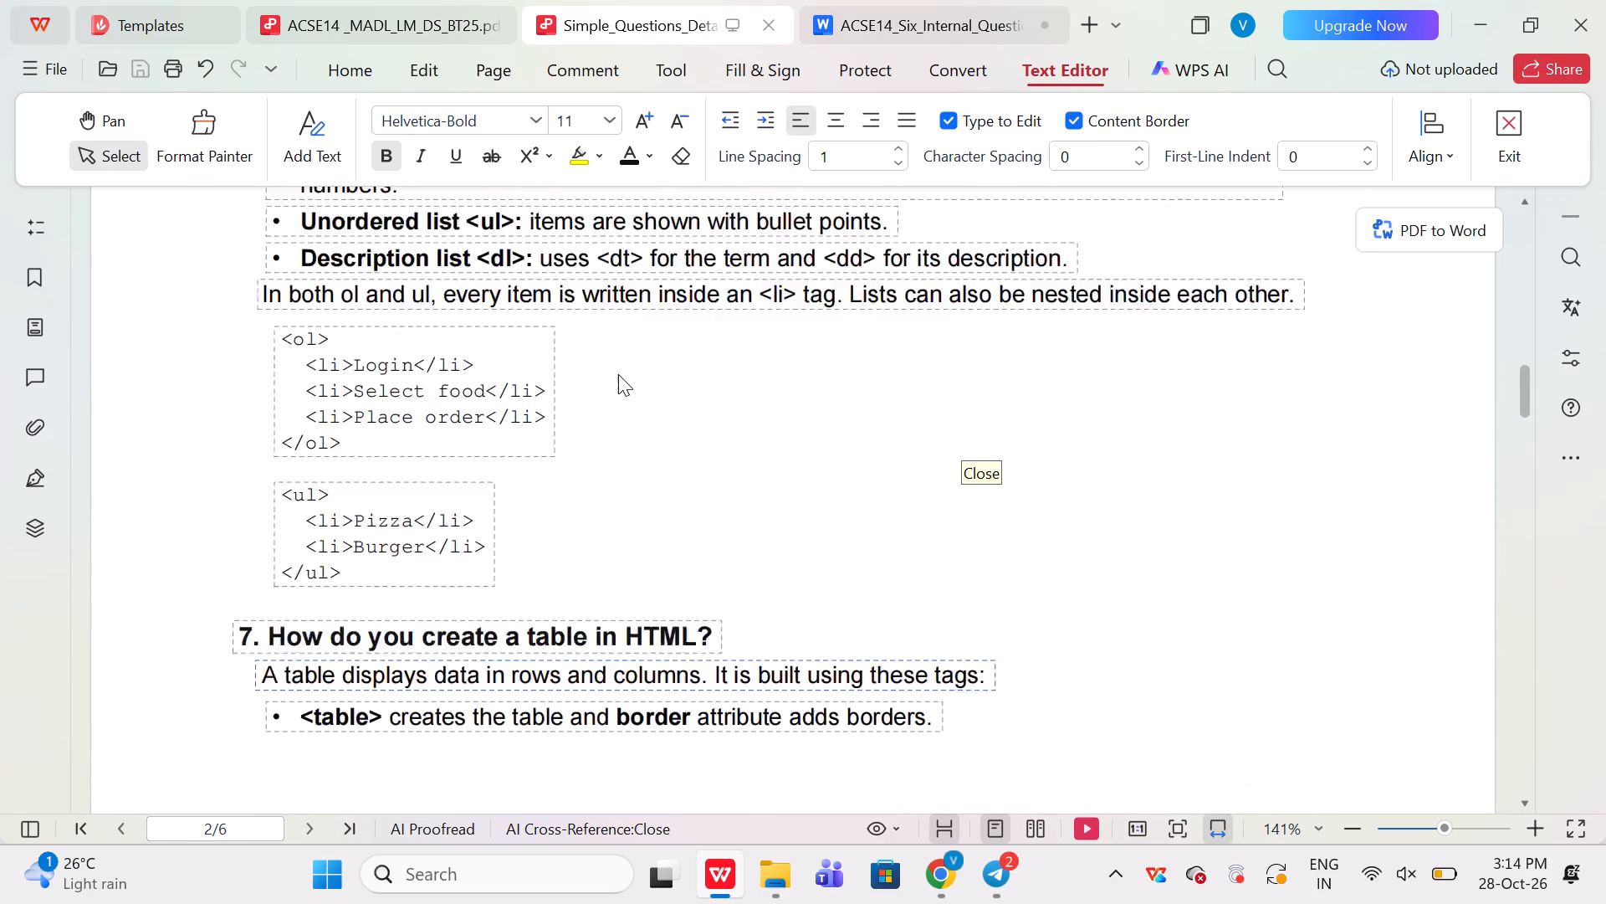
scroll(618, 374, down, 2)
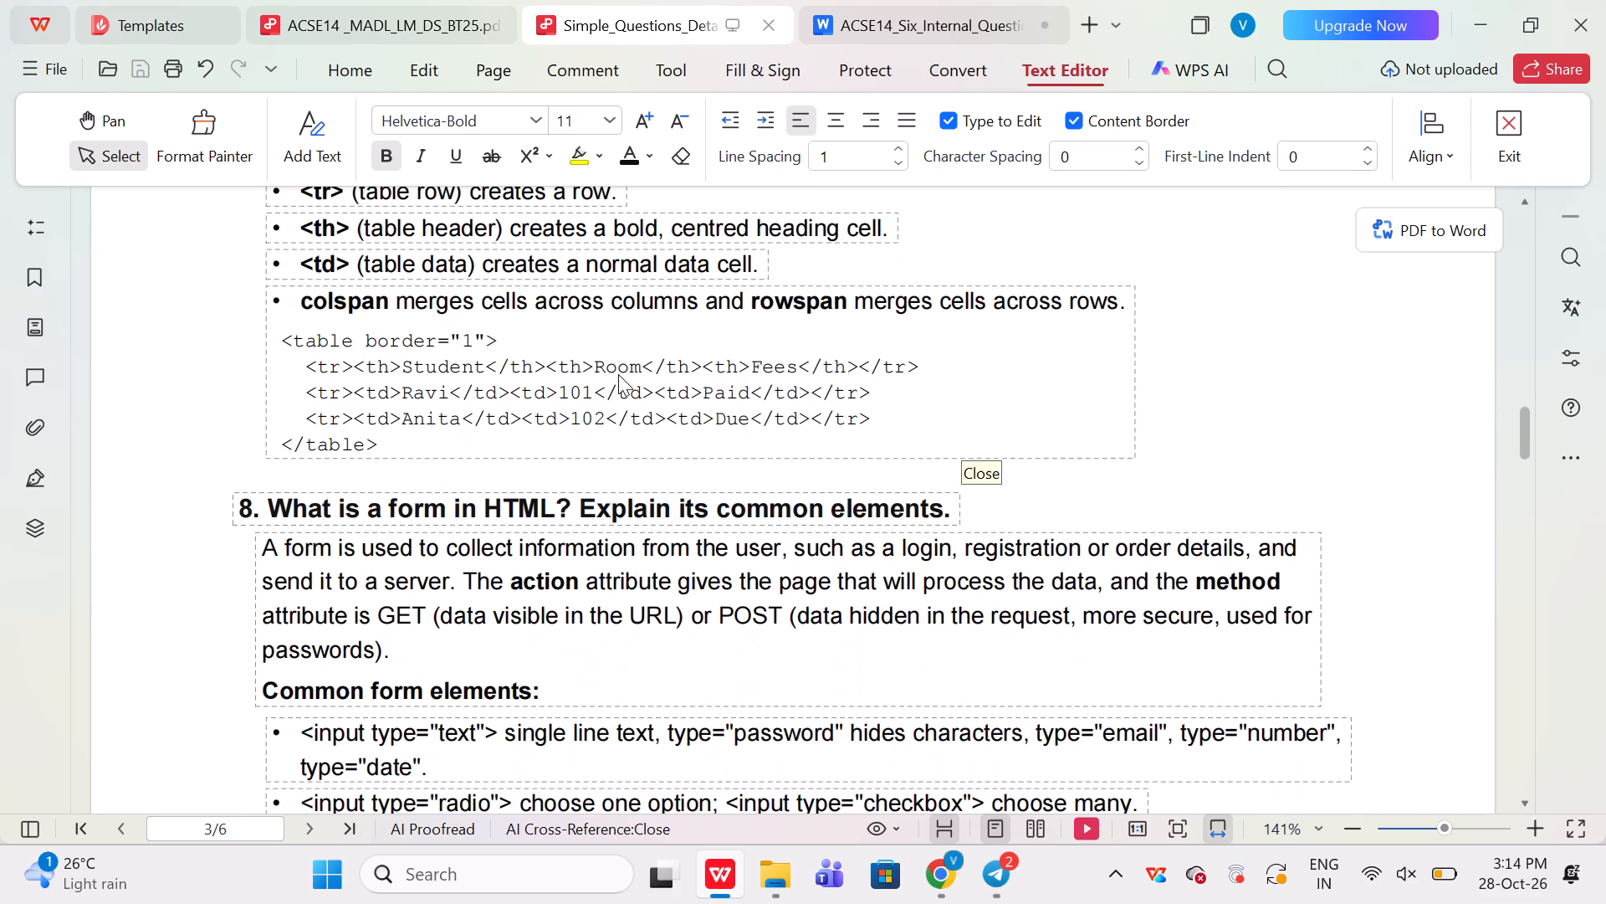
scroll(618, 374, up, 1)
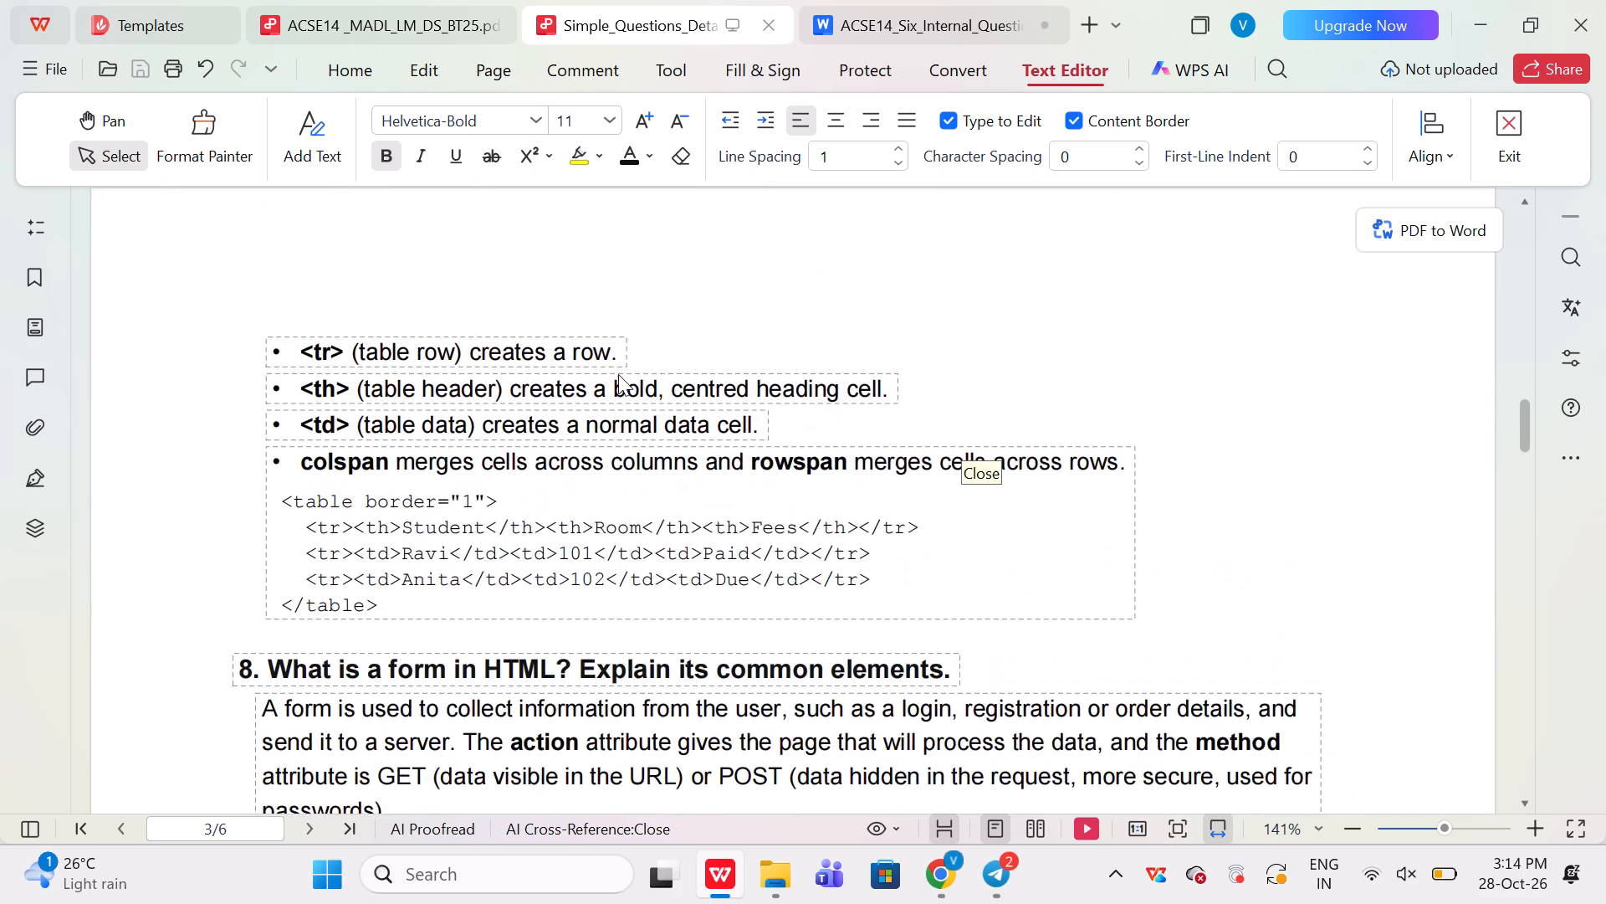
scroll(618, 374, up, 1)
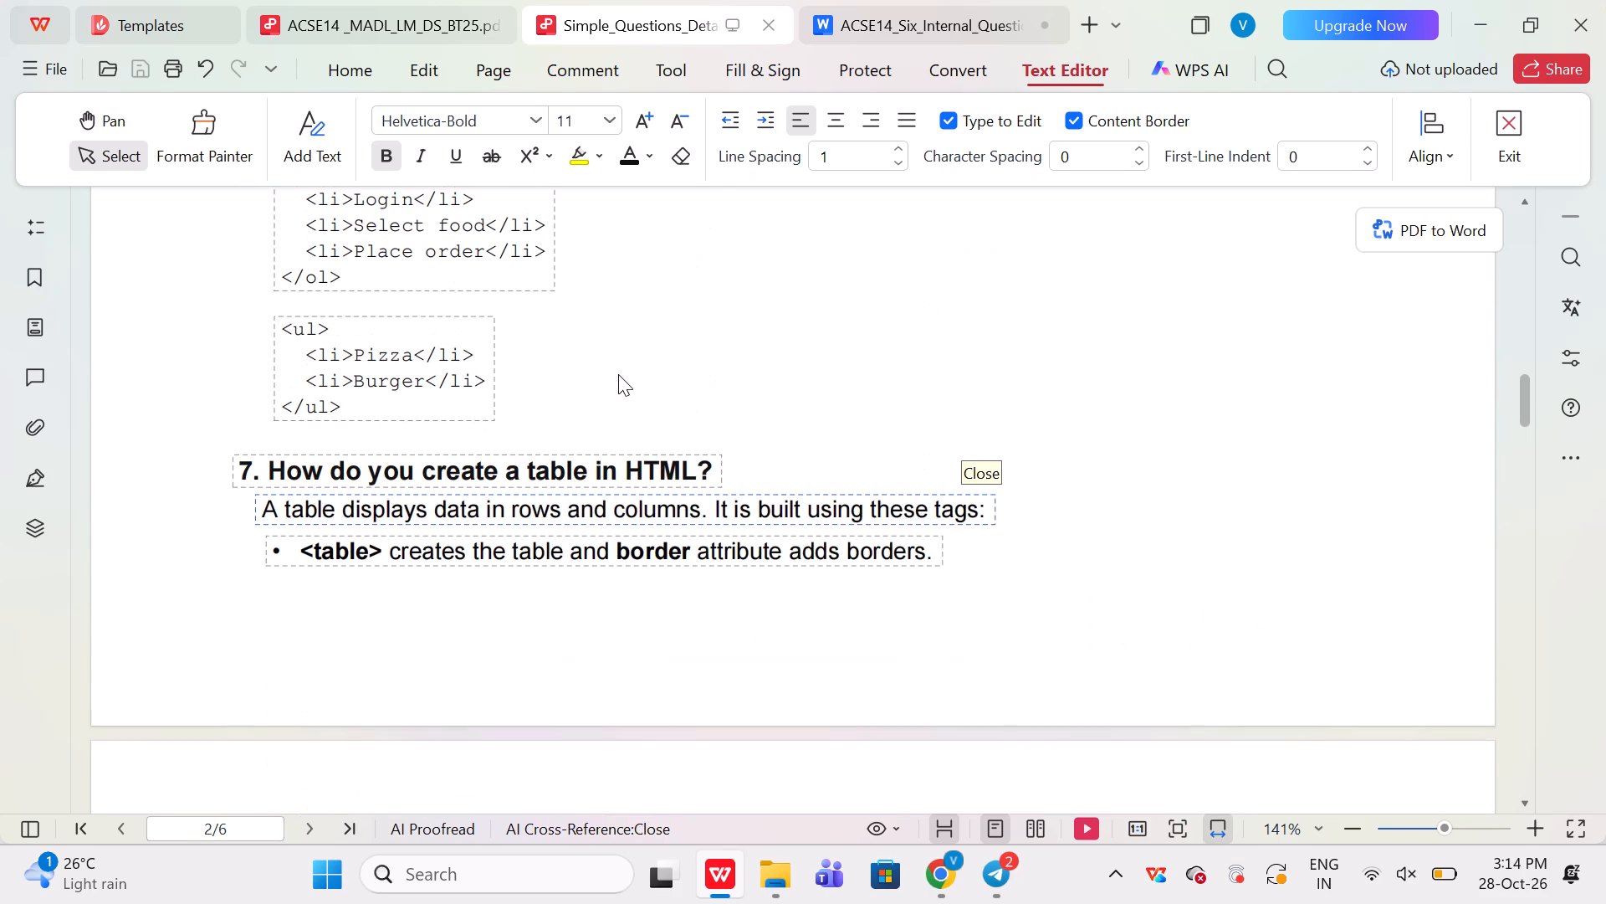
click(890, 4)
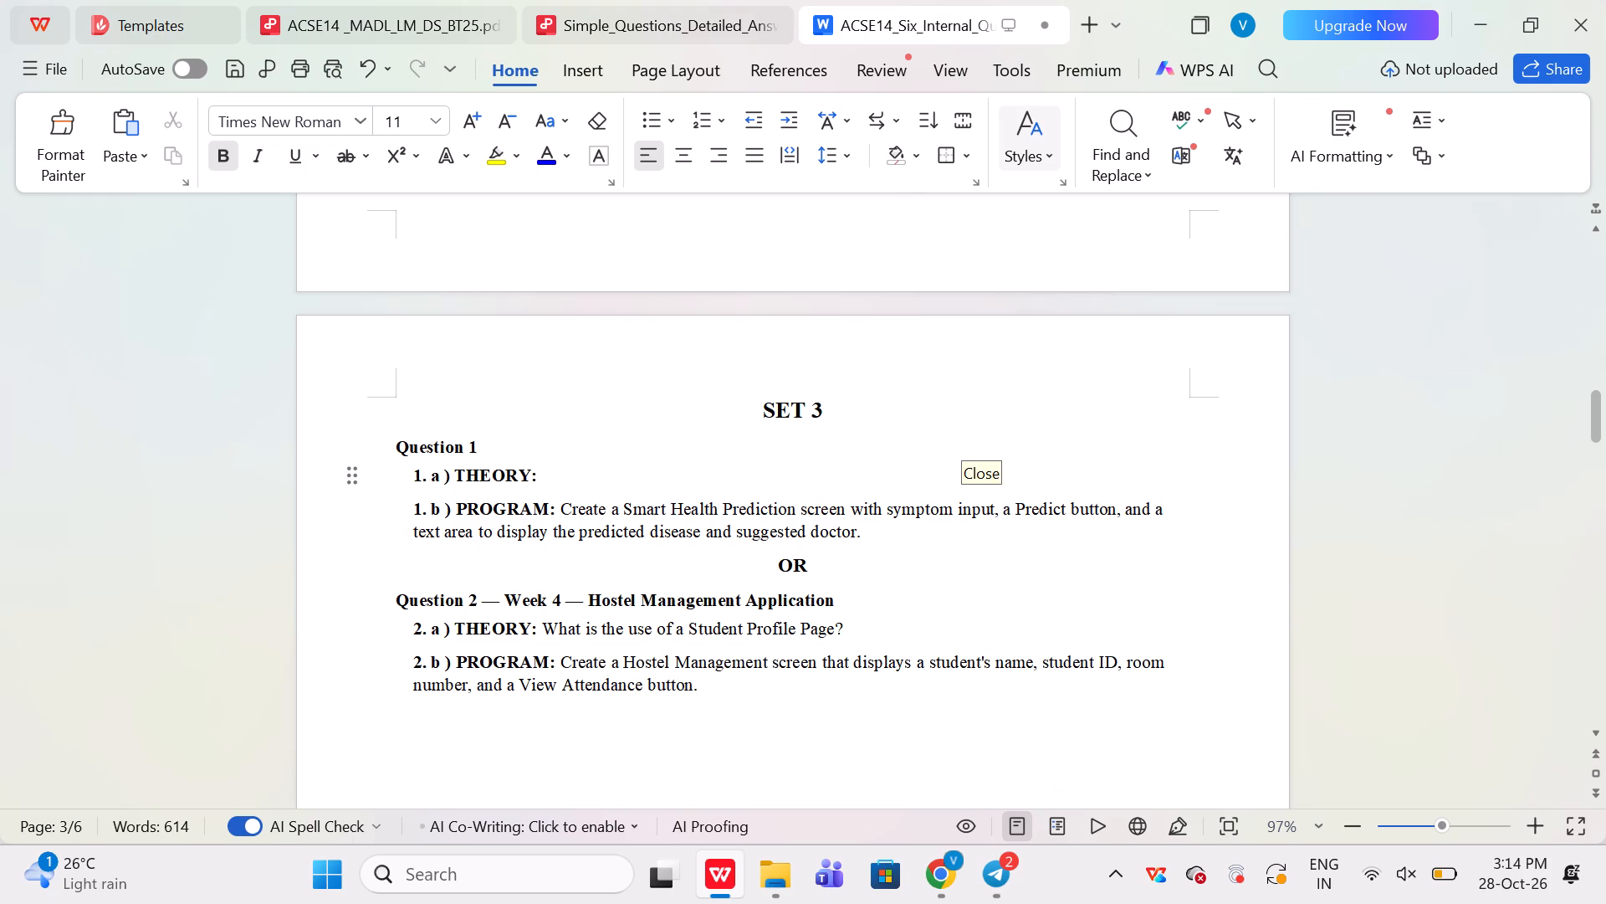
text(How)
key(space)
text(do you create a table in HTML?)
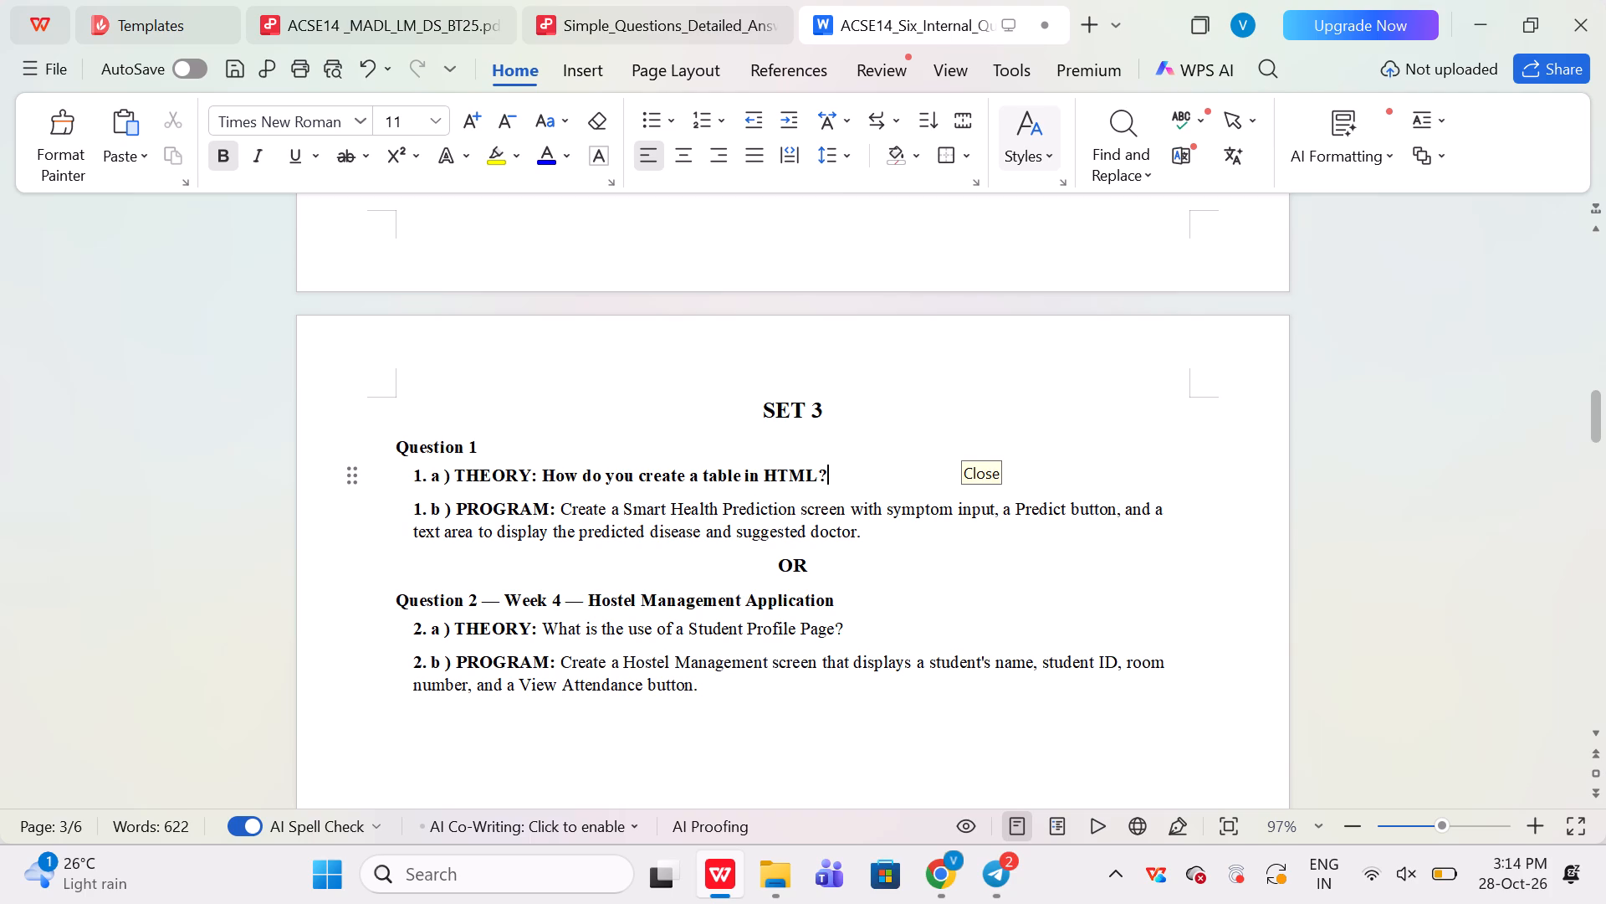
Shorten the second question's heading in Set 3 to "Question 2", removing the week and application name.
scroll(1094, 407, down, 1)
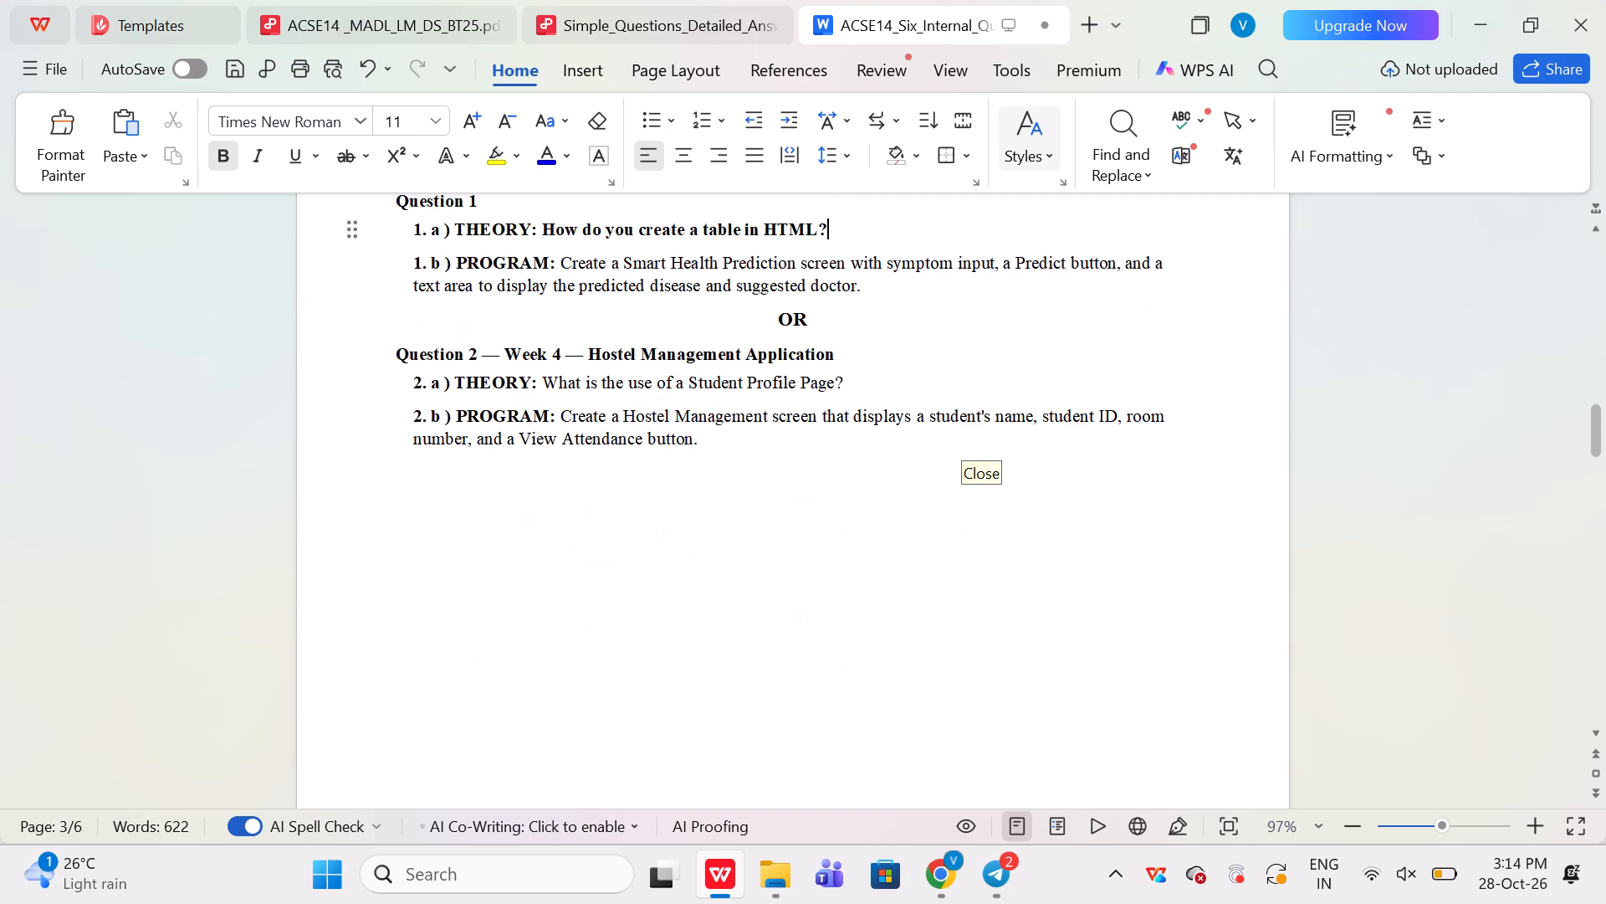
drag(855, 357, 525, 349)
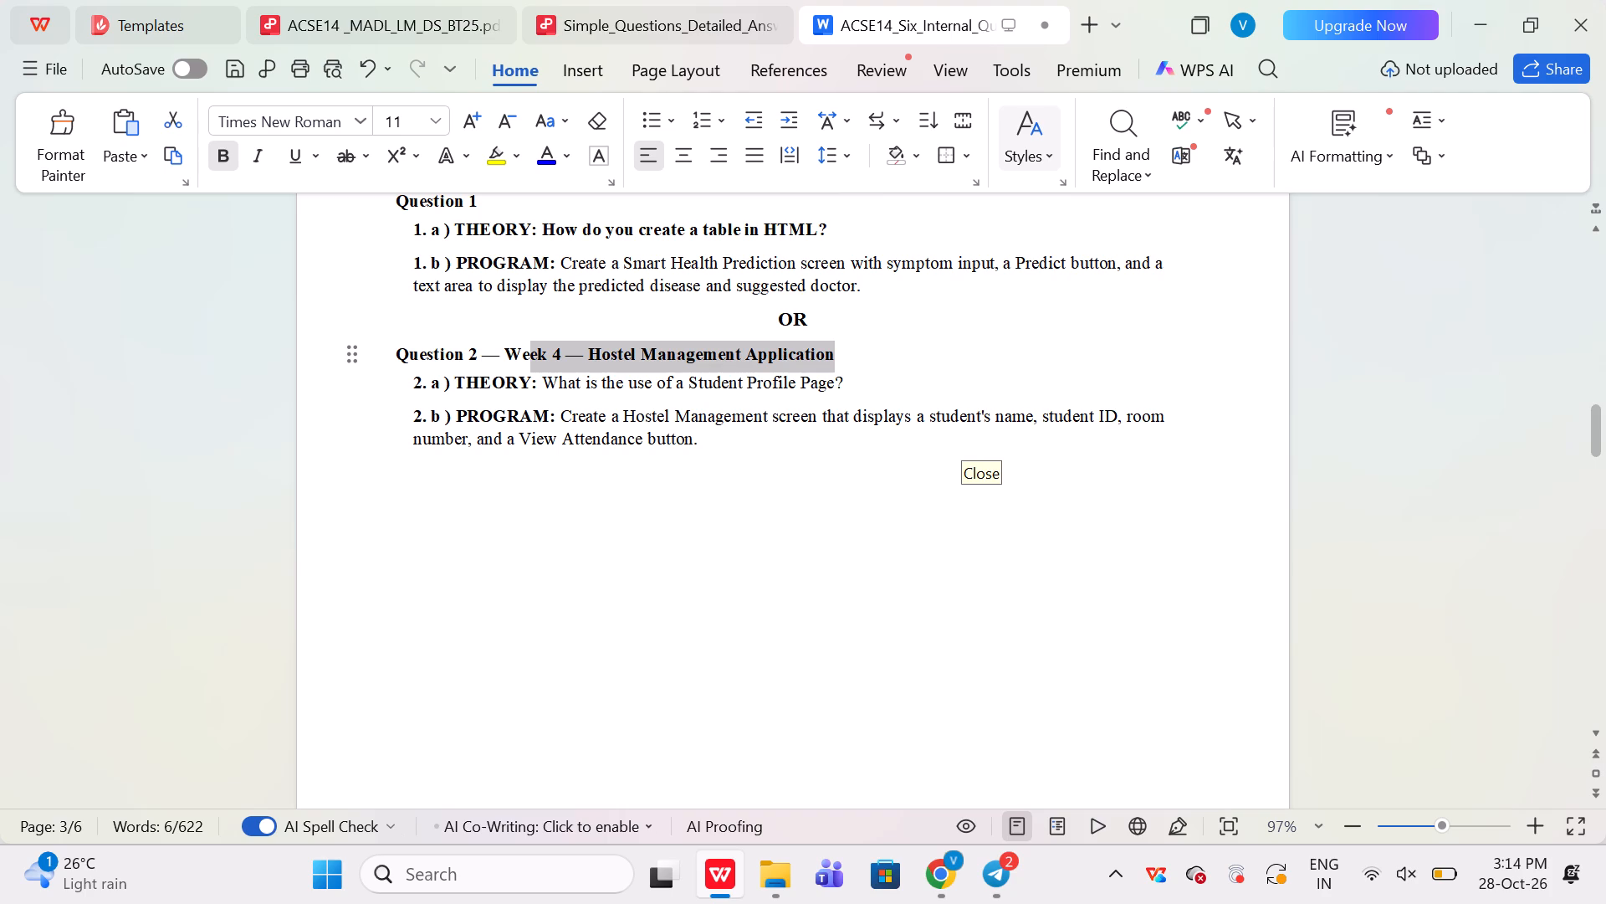
drag(525, 349, 484, 351)
key(BackSpace)
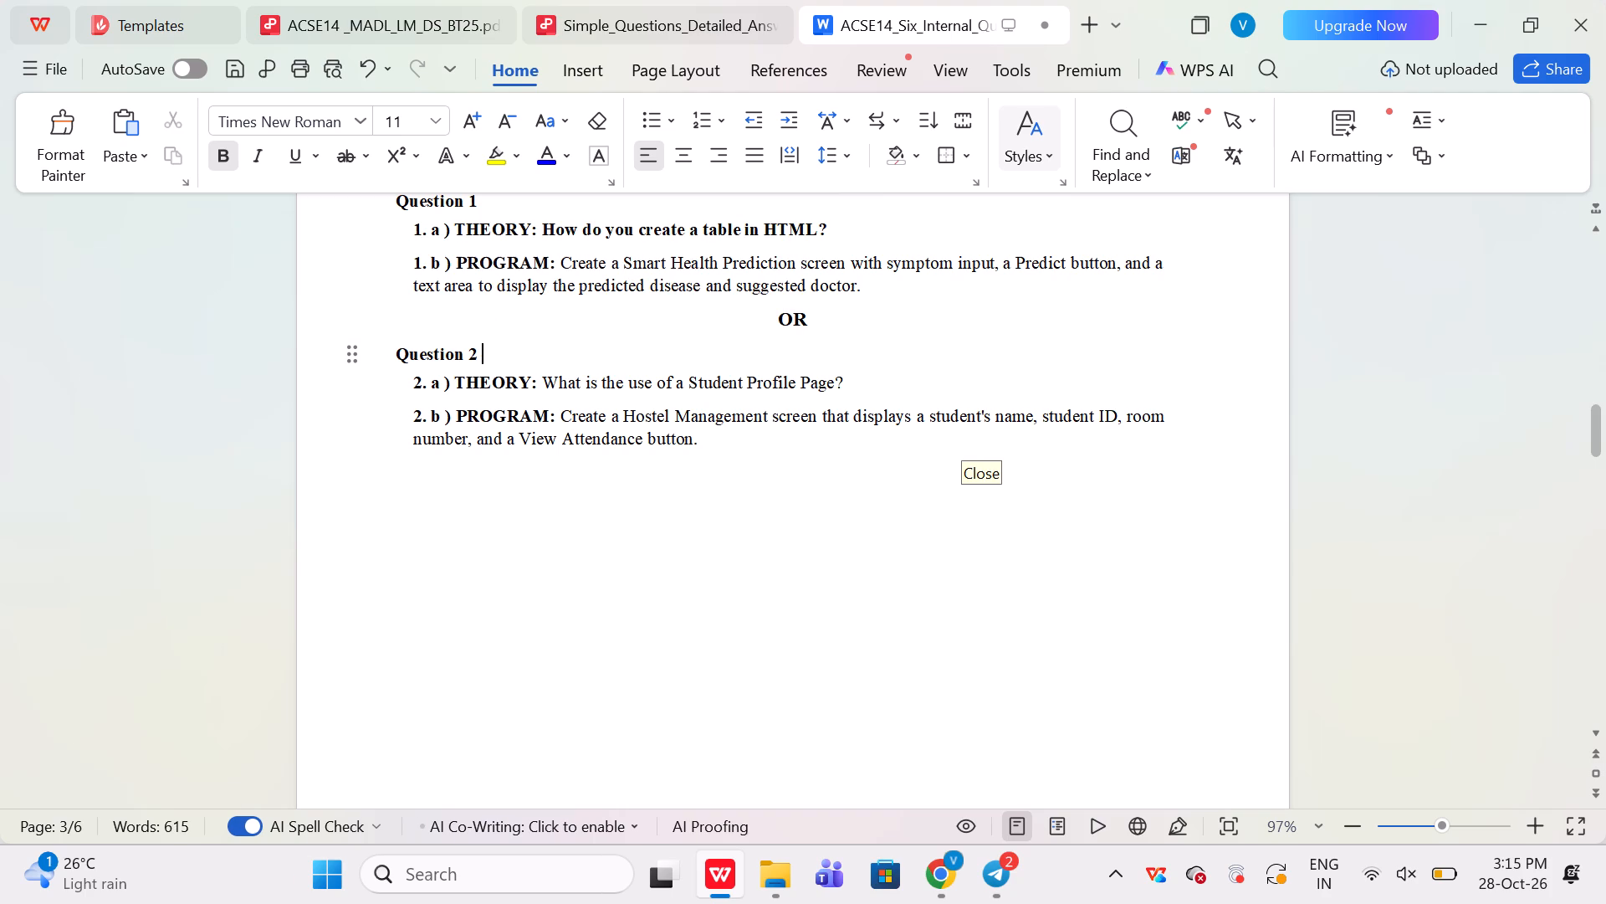
Delete the theory question 2. a text "What is the use of a Student Profile Page?" in Set 3, keeping its label.
drag(861, 383, 811, 377)
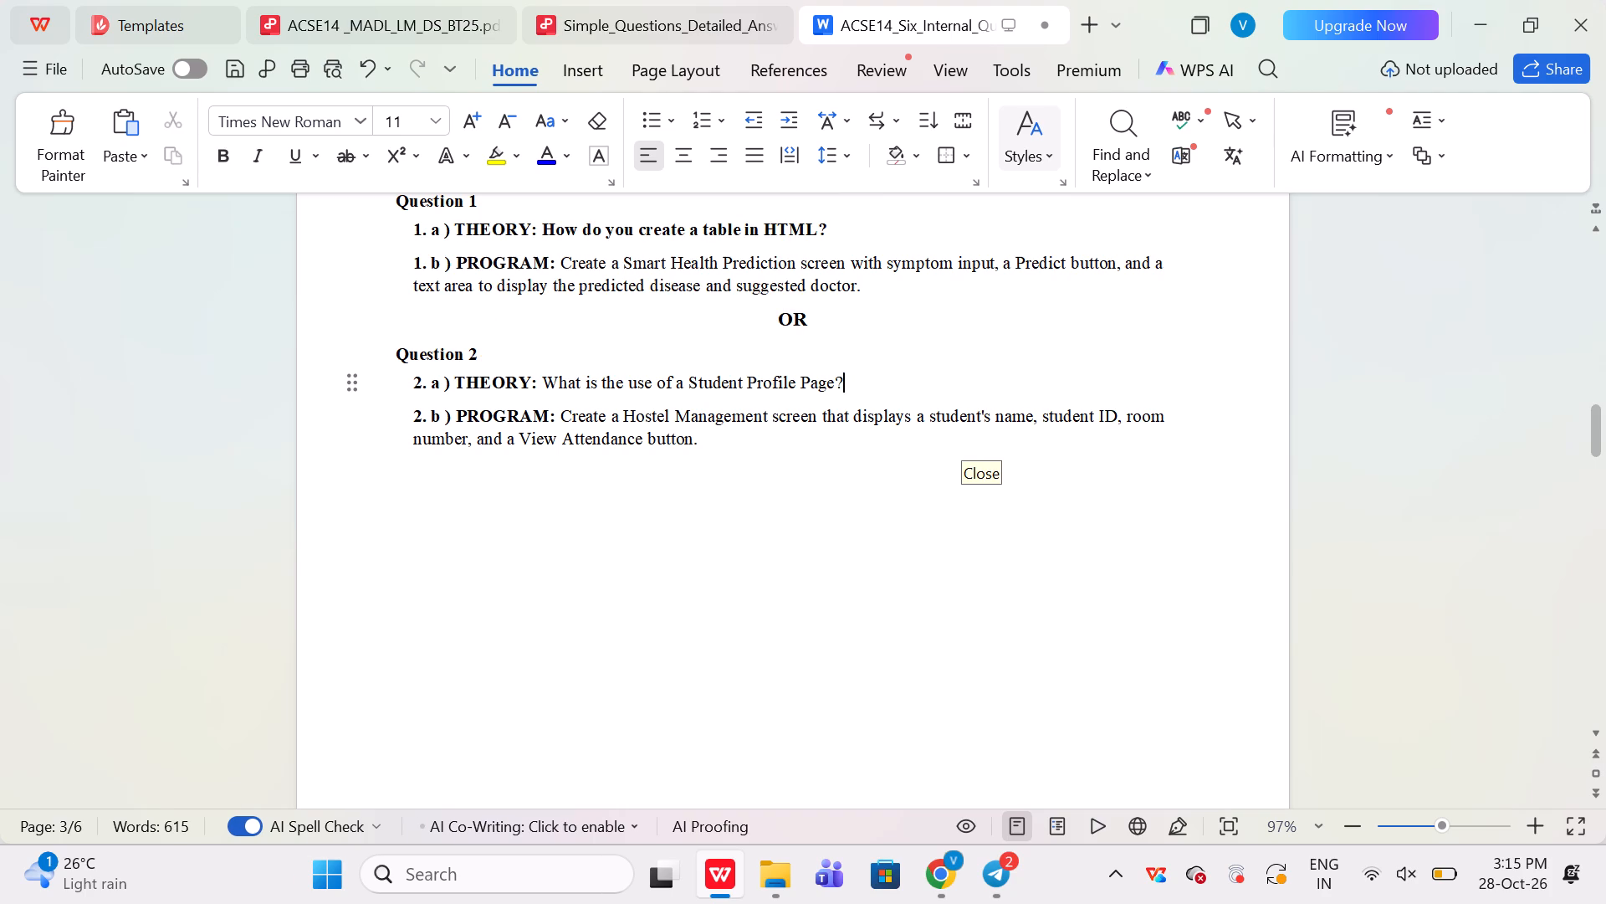
drag(811, 377, 545, 383)
key(BackSpace)
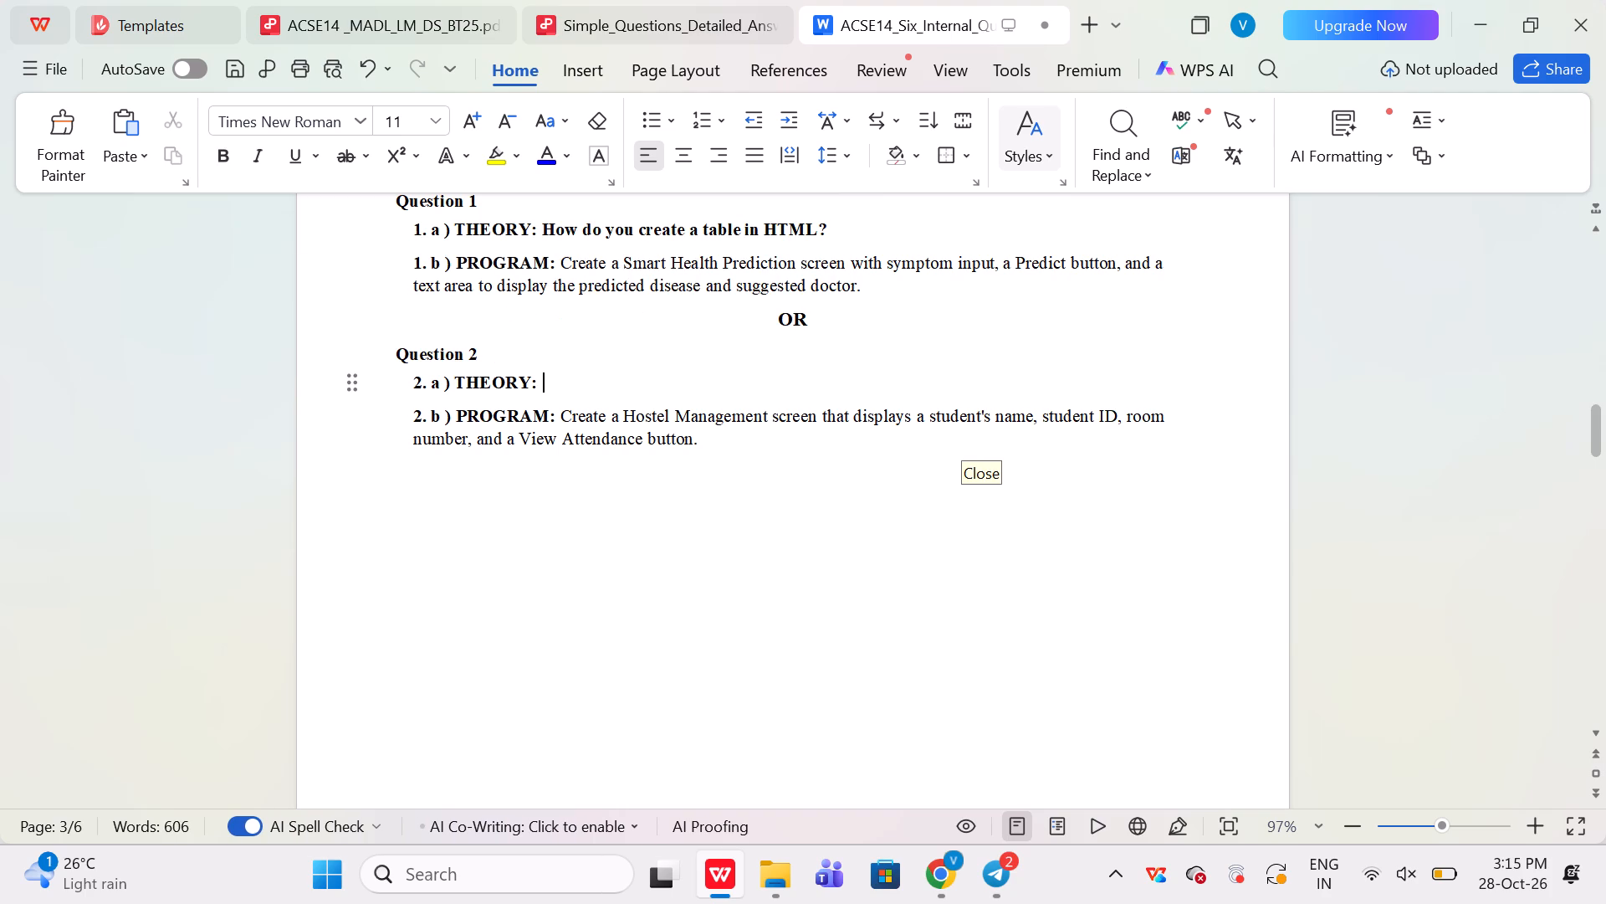
Enter the PDF's question 9 as Set 3's theory question 2. a: "What is CSS? In how many ways it can be added to HTML?".
click(603, 12)
scroll(683, 405, down, 1)
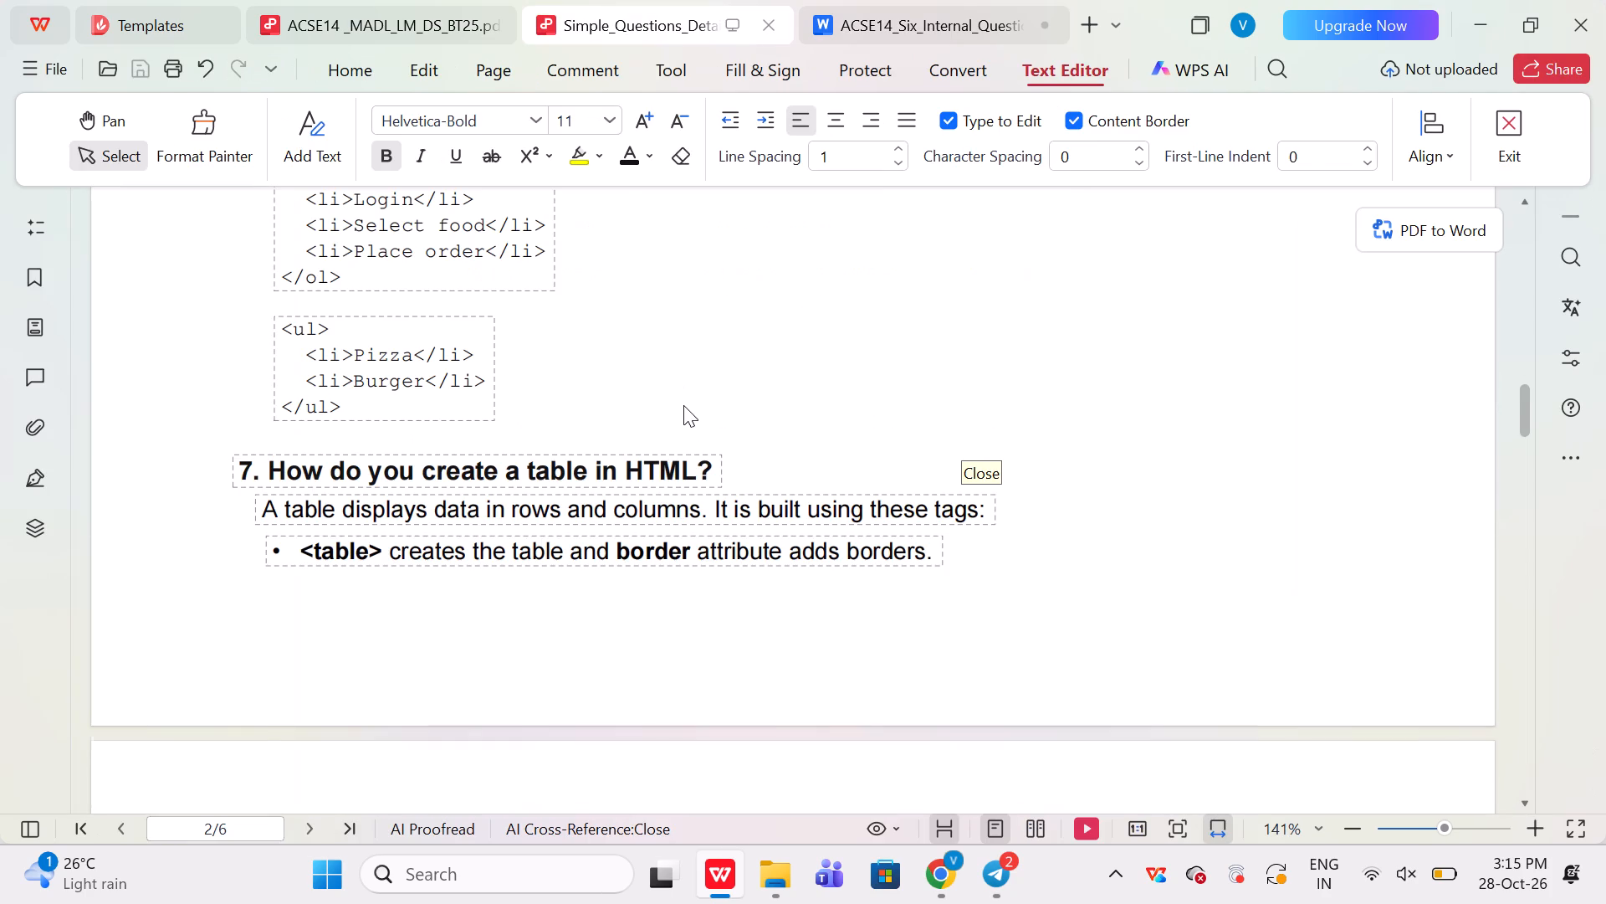
scroll(683, 405, down, 2)
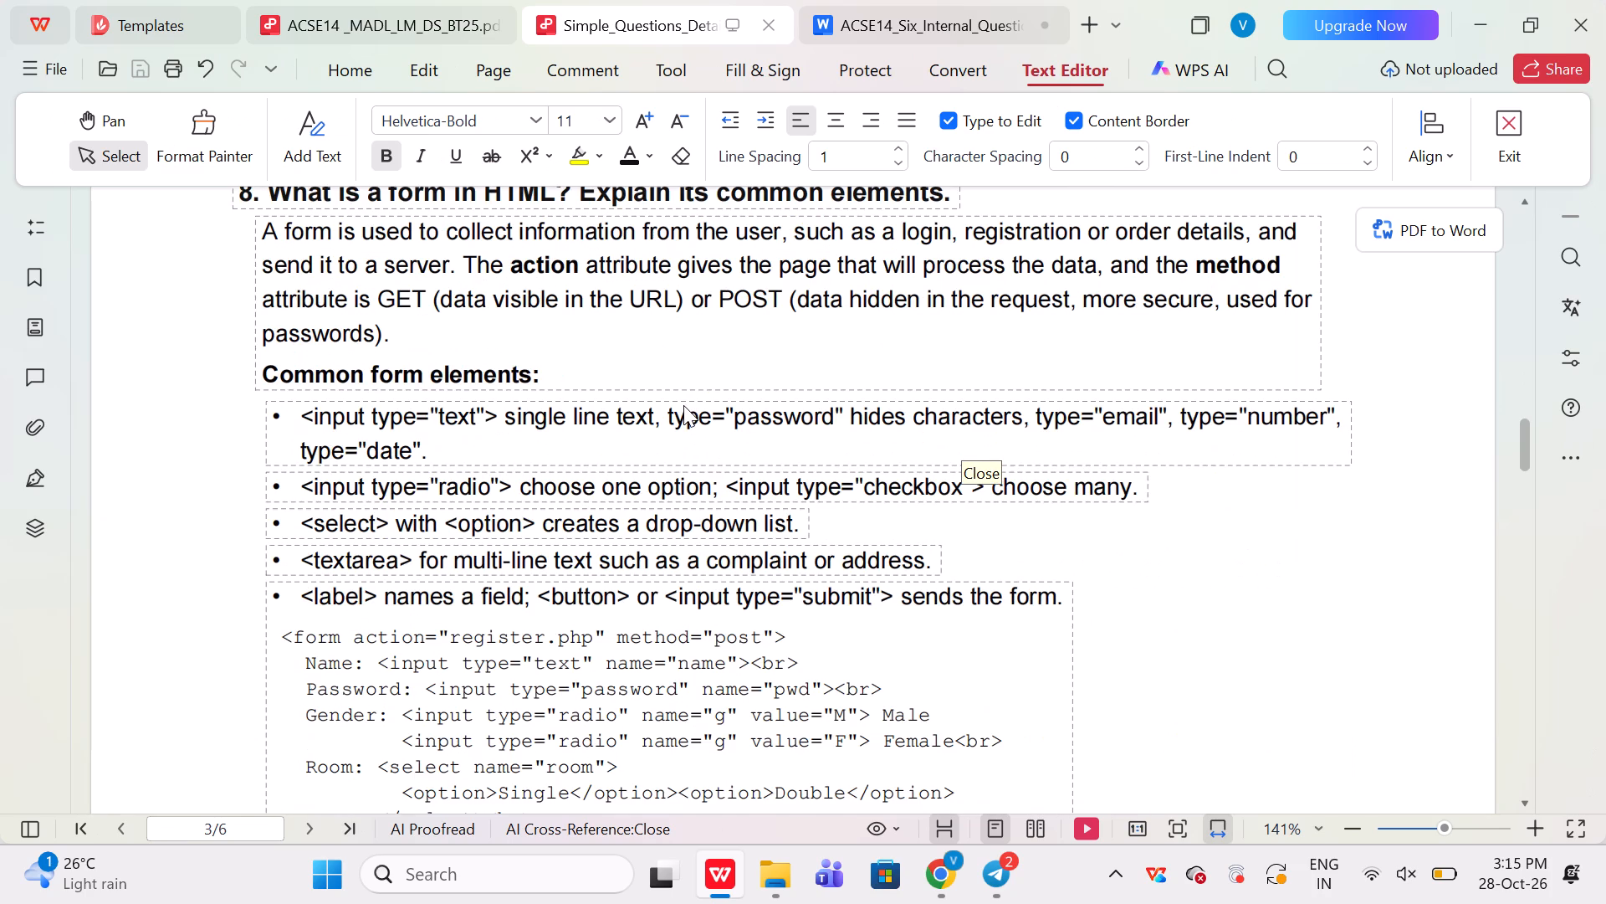
scroll(683, 405, down, 2)
scroll(683, 405, up, 1)
click(898, 33)
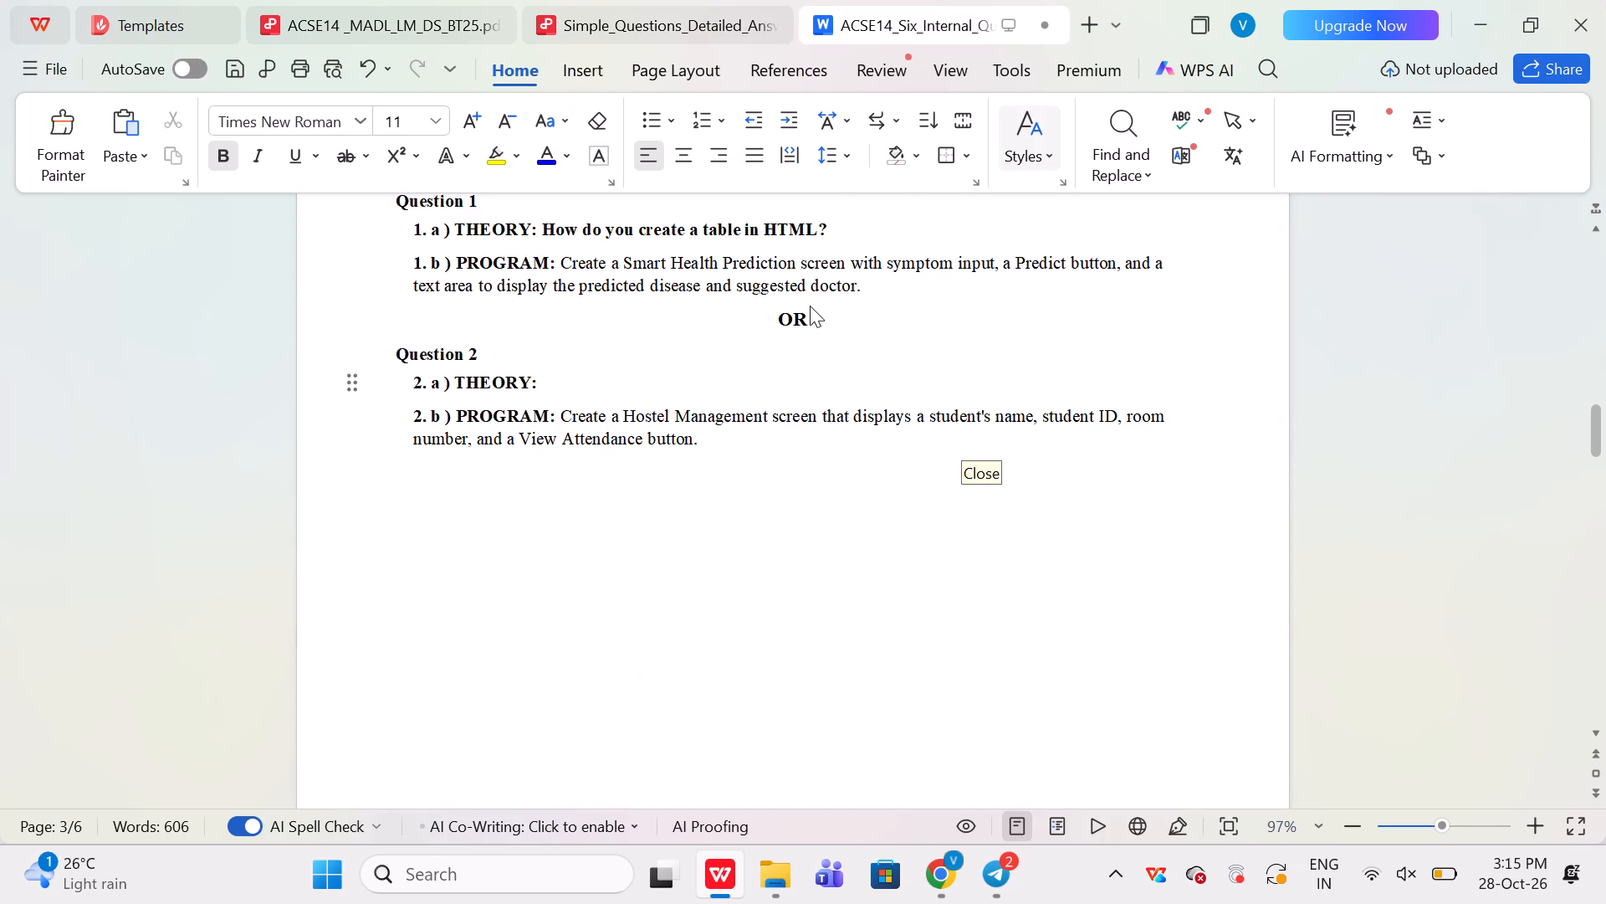
text(What is CSS?)
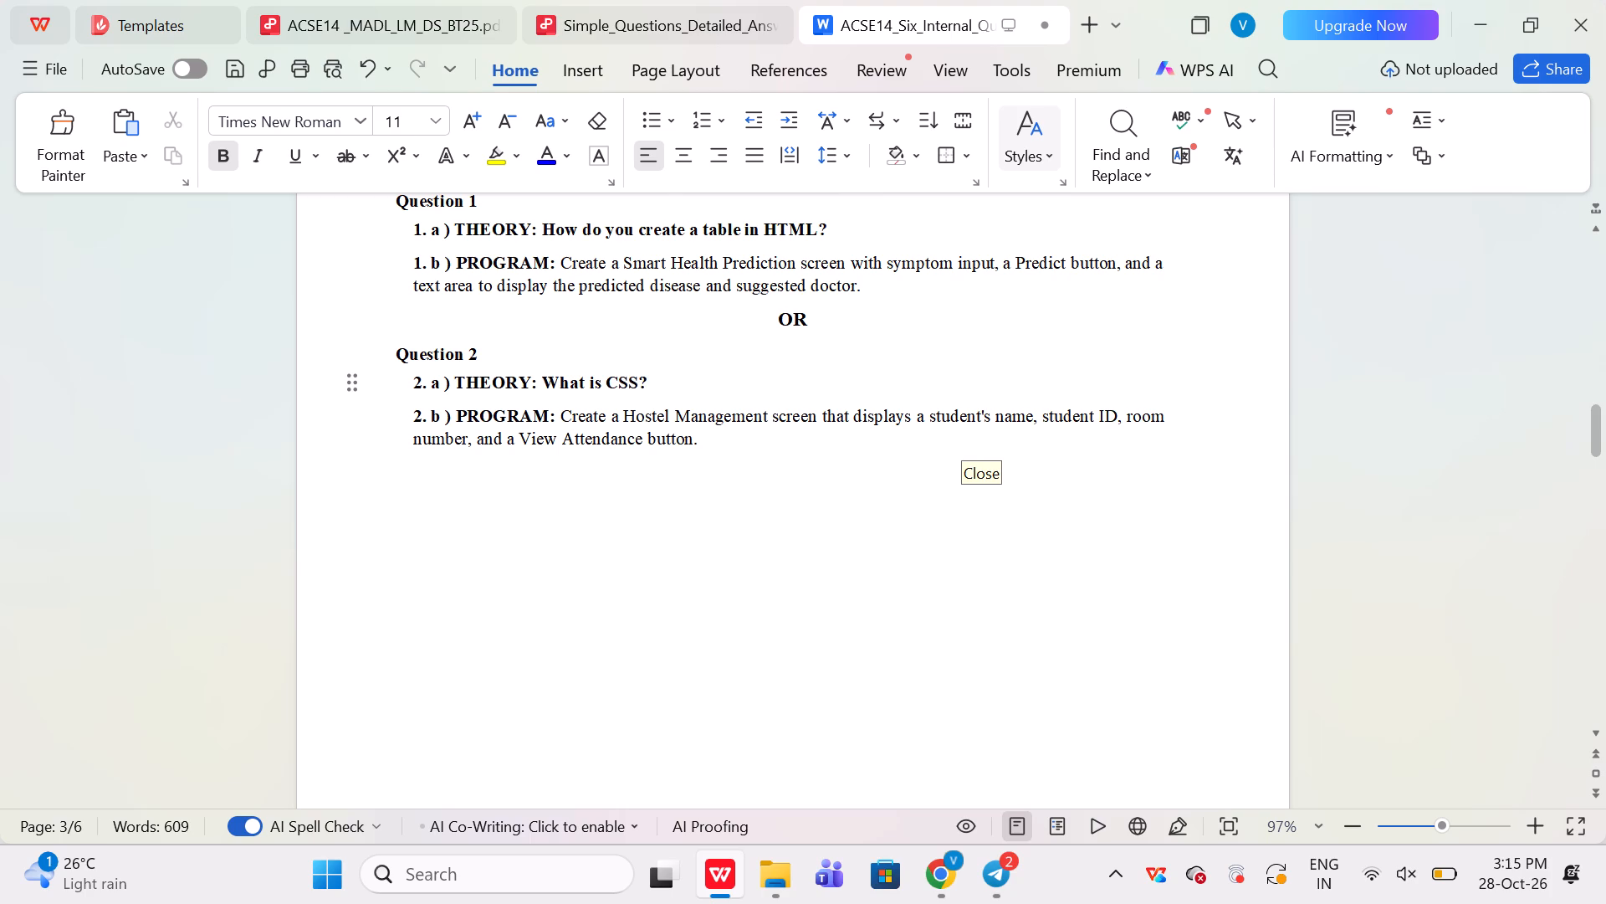
click(659, 33)
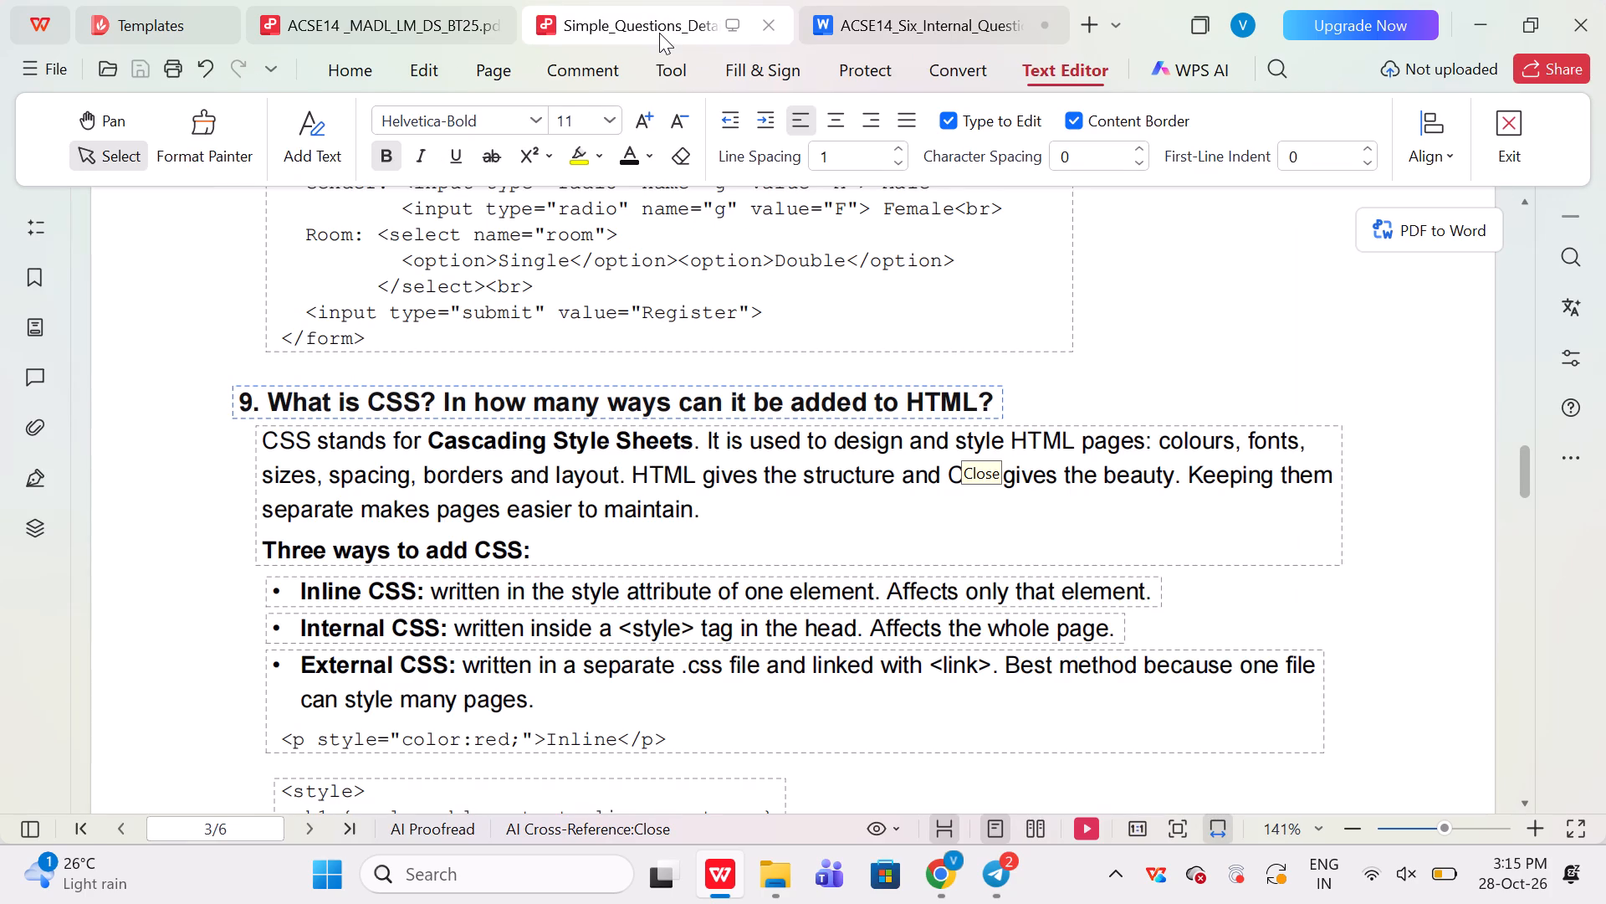
click(865, 5)
key(space)
text(In how many ways it can bw)
key(BackSpace)
key(BackSpace)
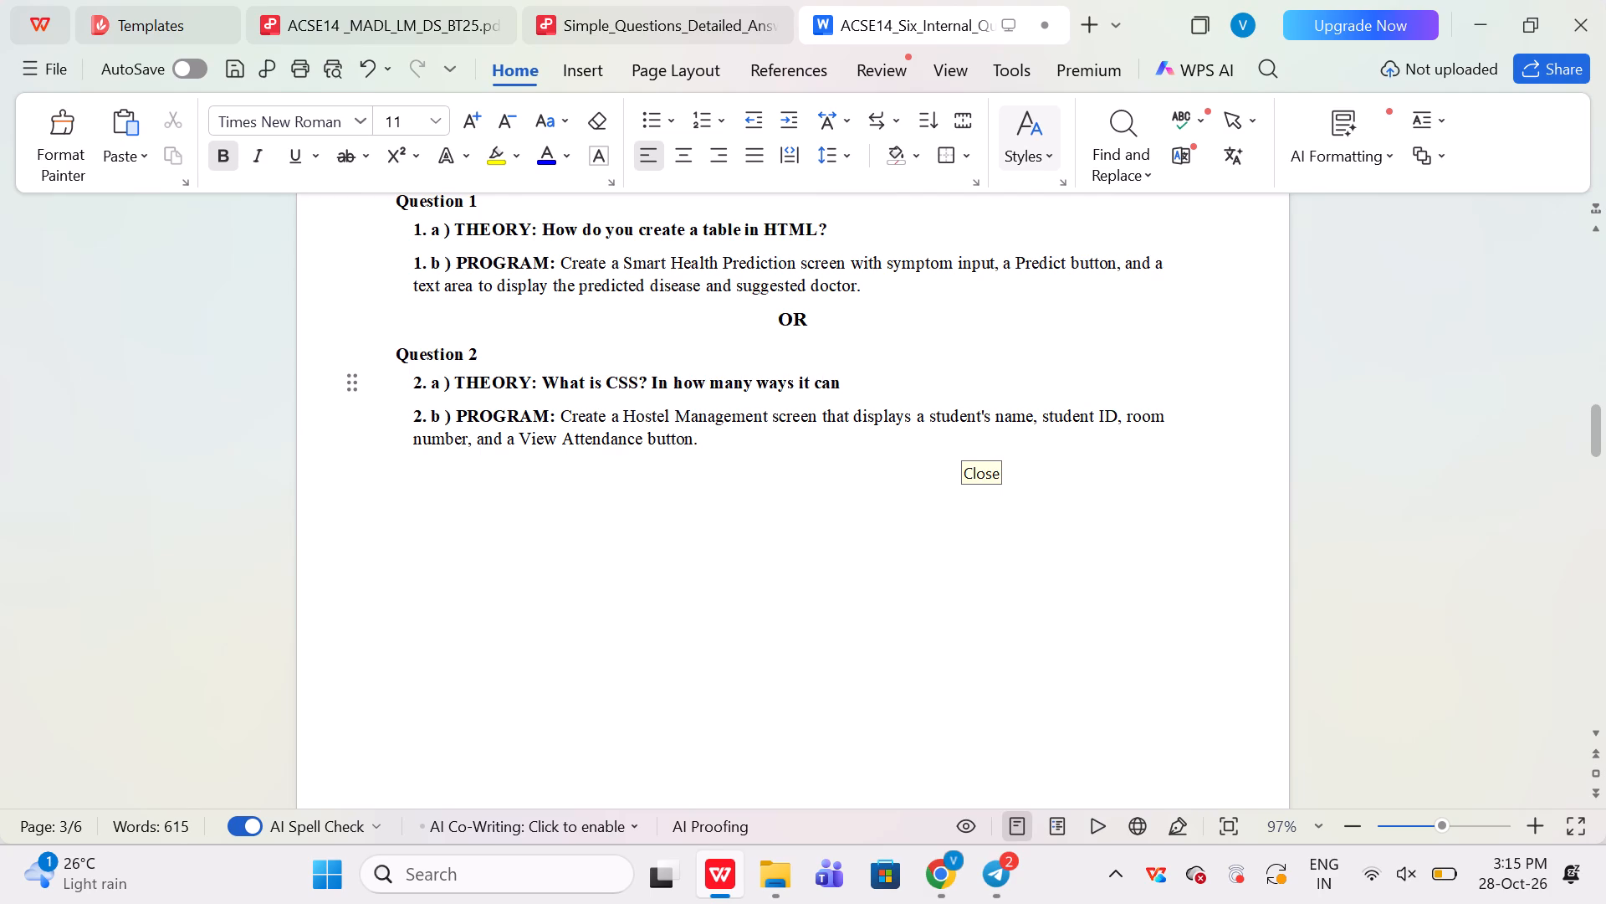
text(be added to HTML)
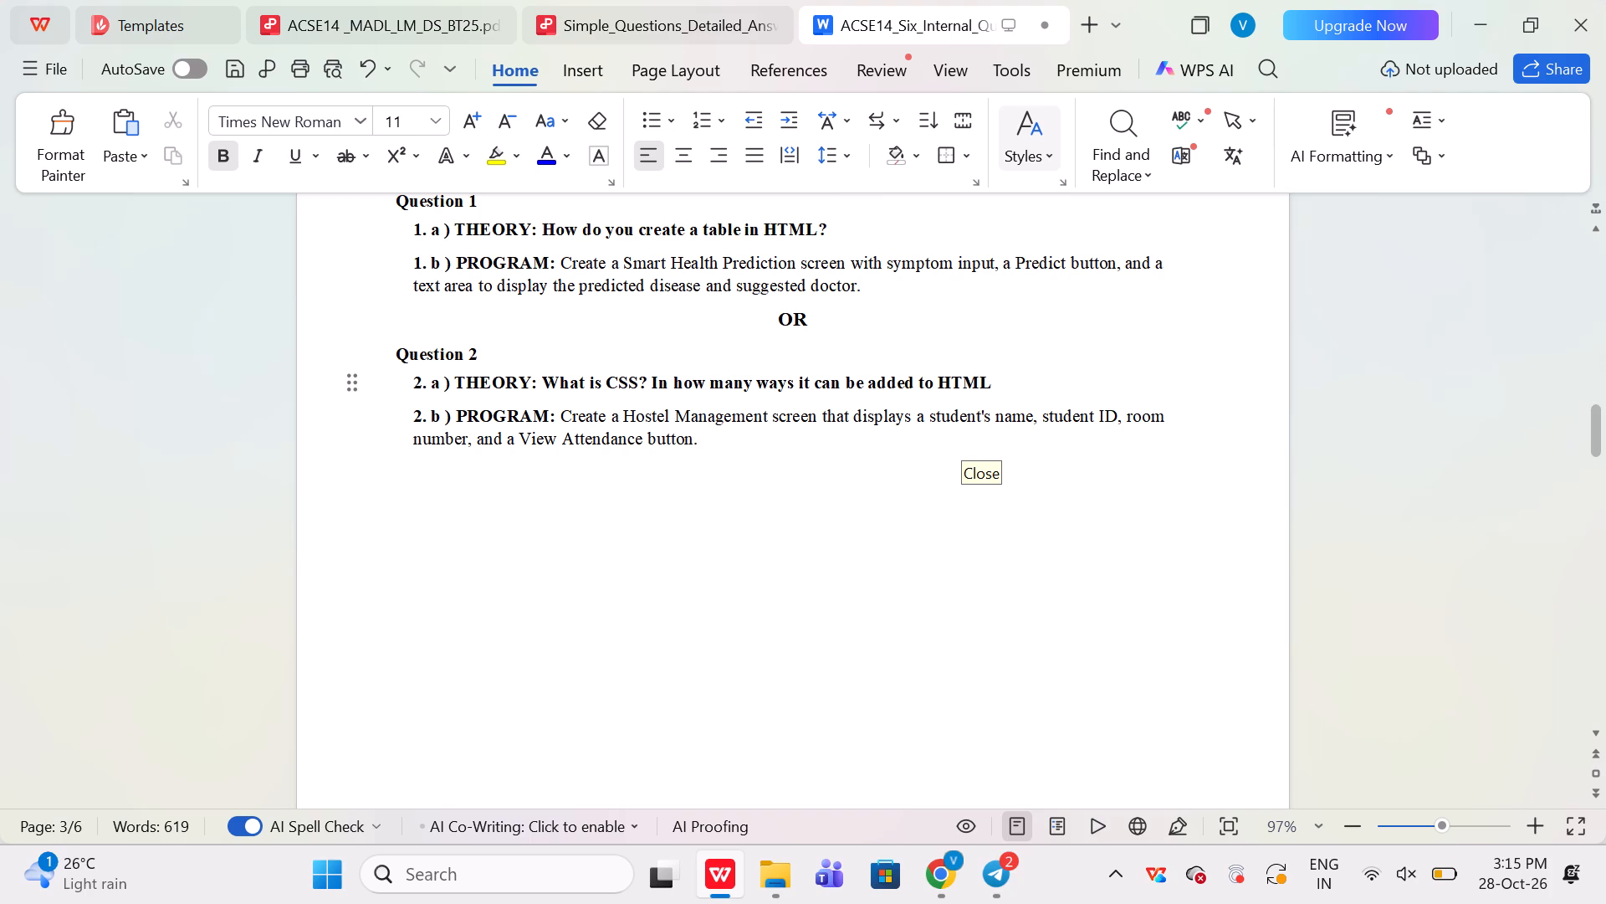
key(shift+question)
Delete the italic subtitle "ACSE14 — Mobile Applications Development Laboratory" under the SET 4 title.
scroll(862, 491, down, 1)
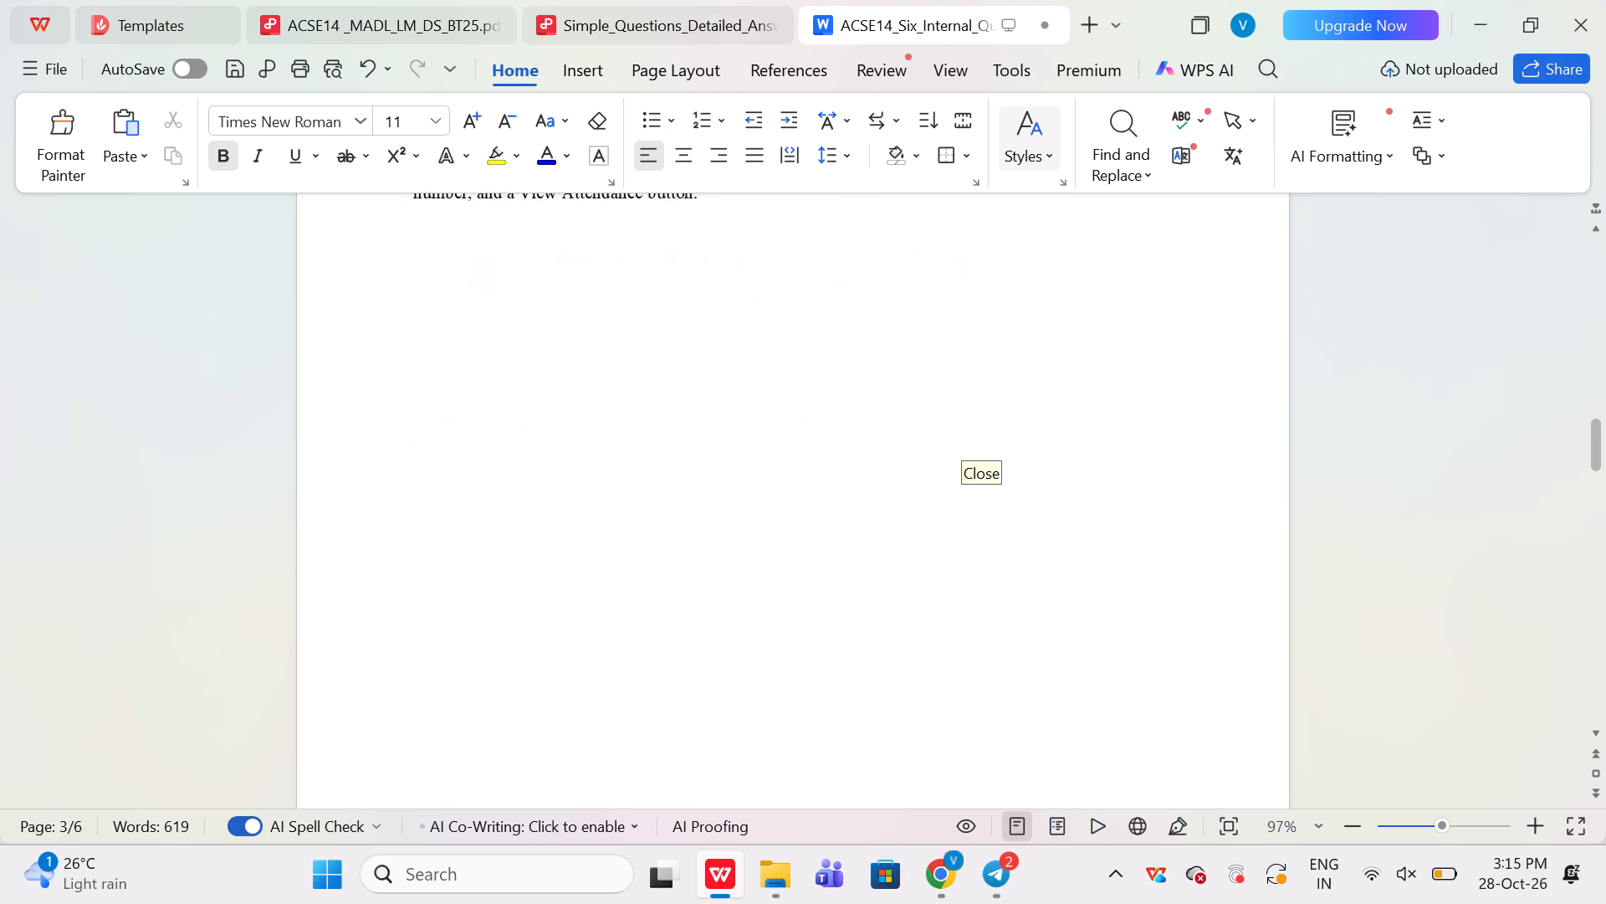
scroll(862, 491, down, 2)
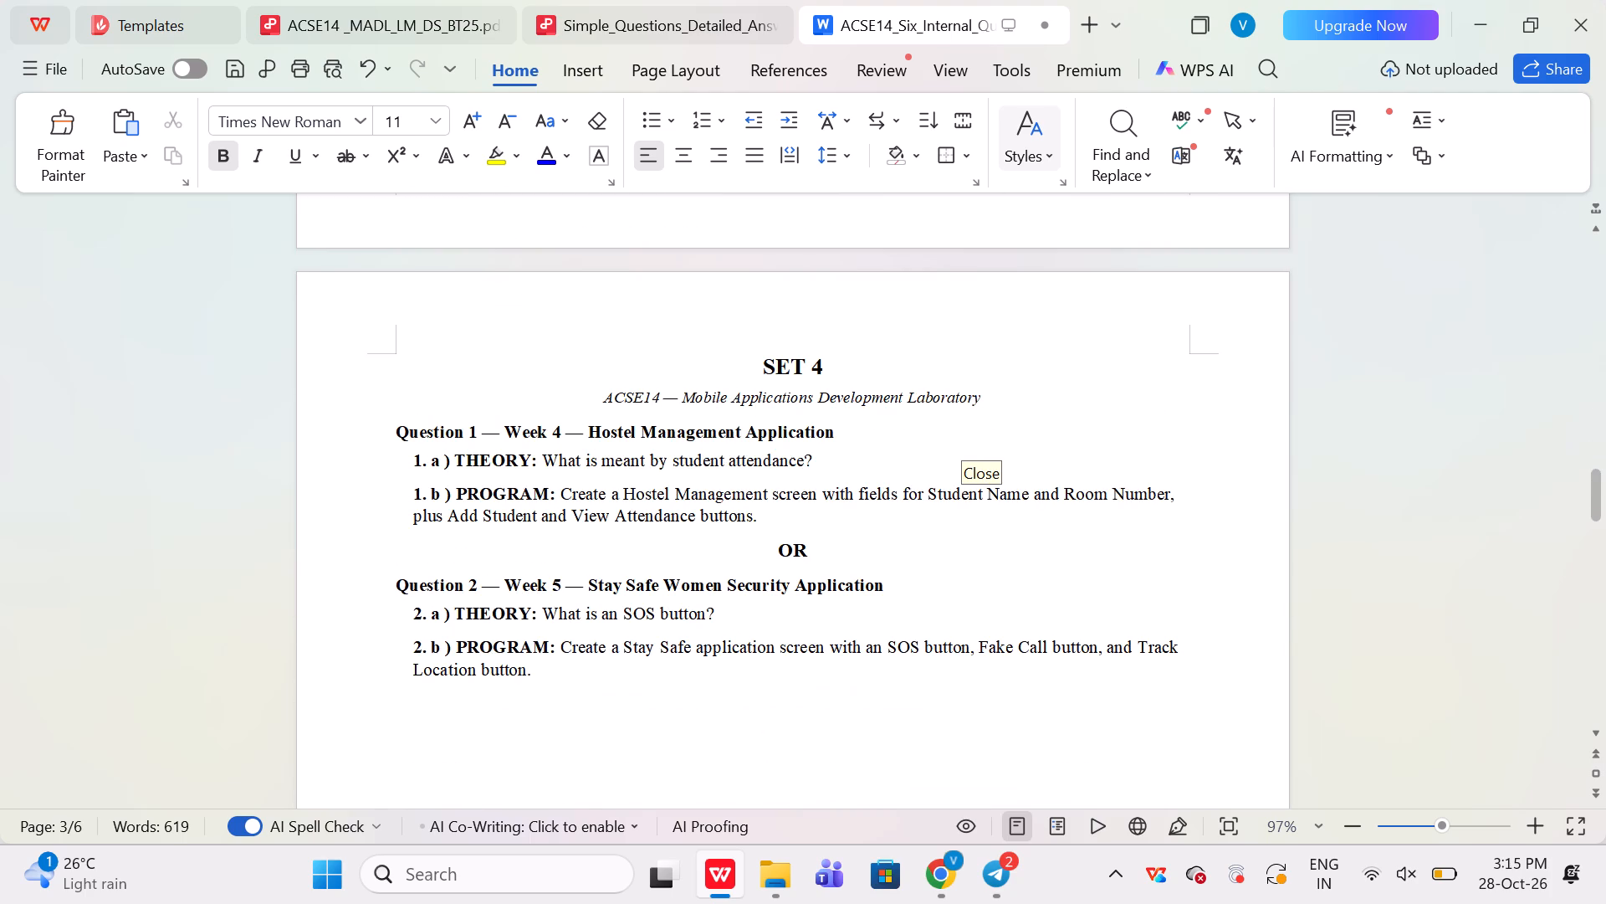
drag(1000, 400, 604, 407)
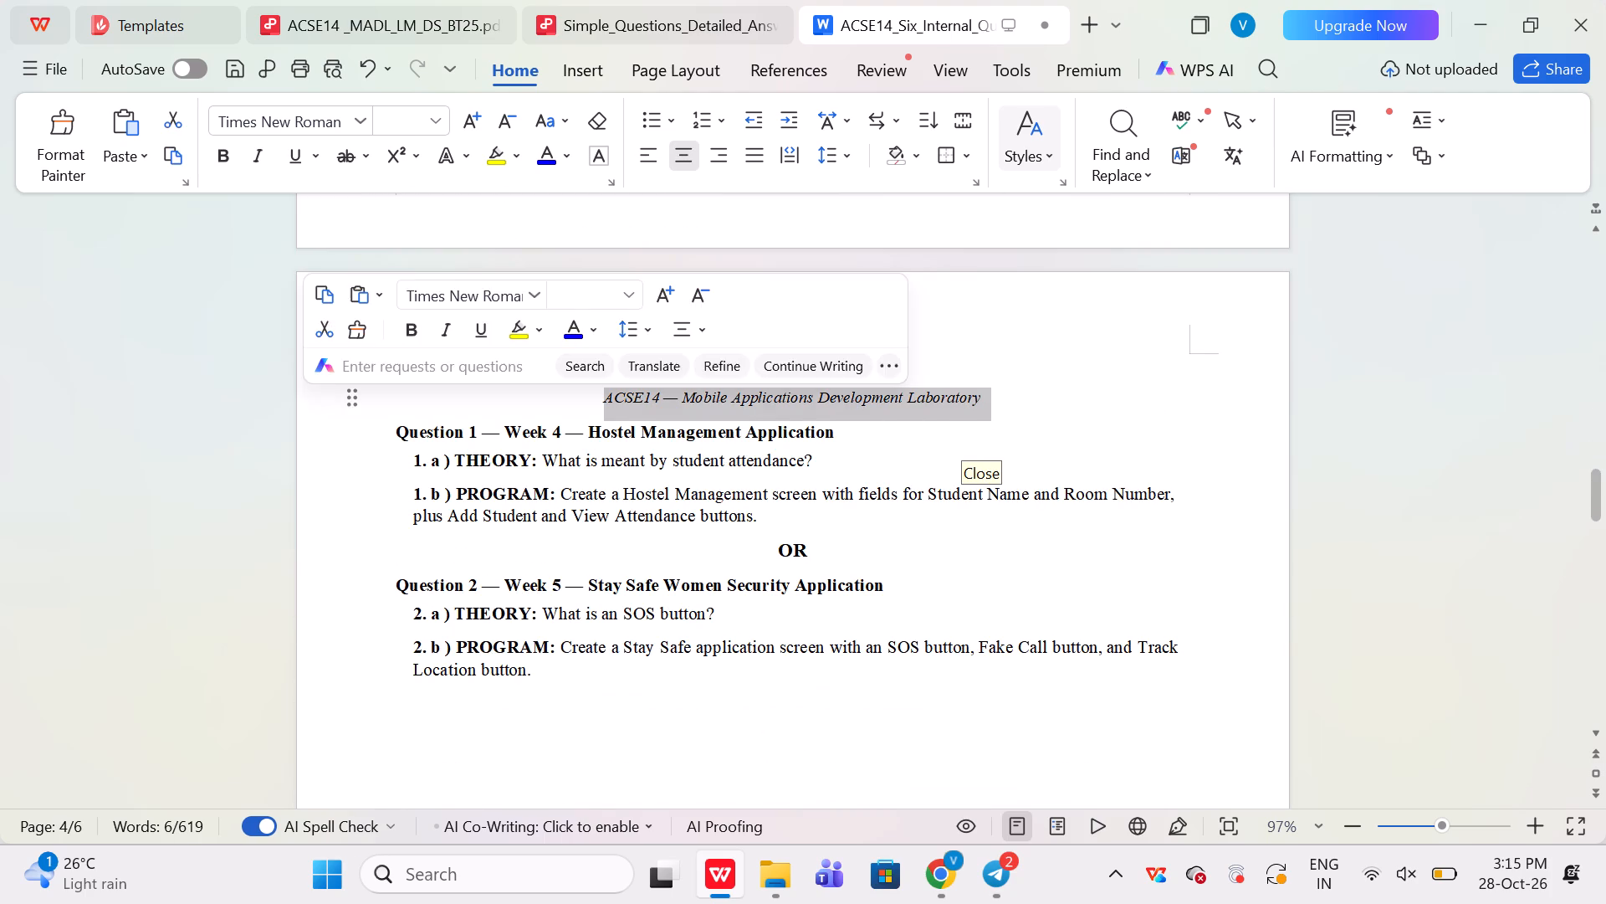
key(BackSpace)
Shorten the first question's heading in Set 4 to "Question 1", removing the week and application name.
drag(843, 408, 686, 376)
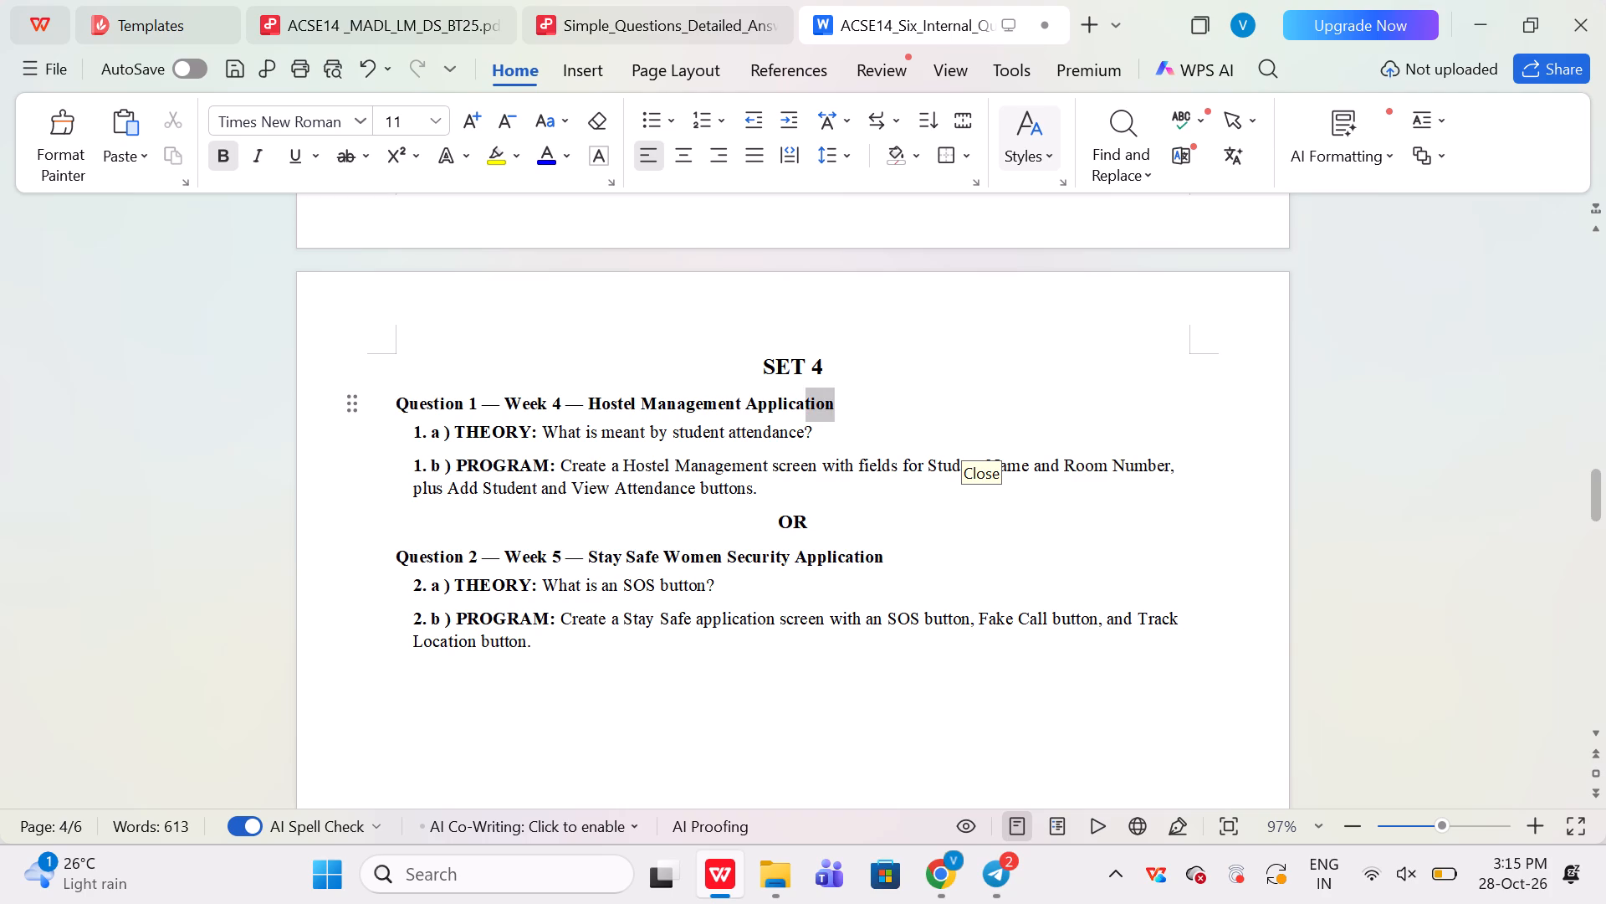
drag(686, 376, 488, 398)
key(BackSpace)
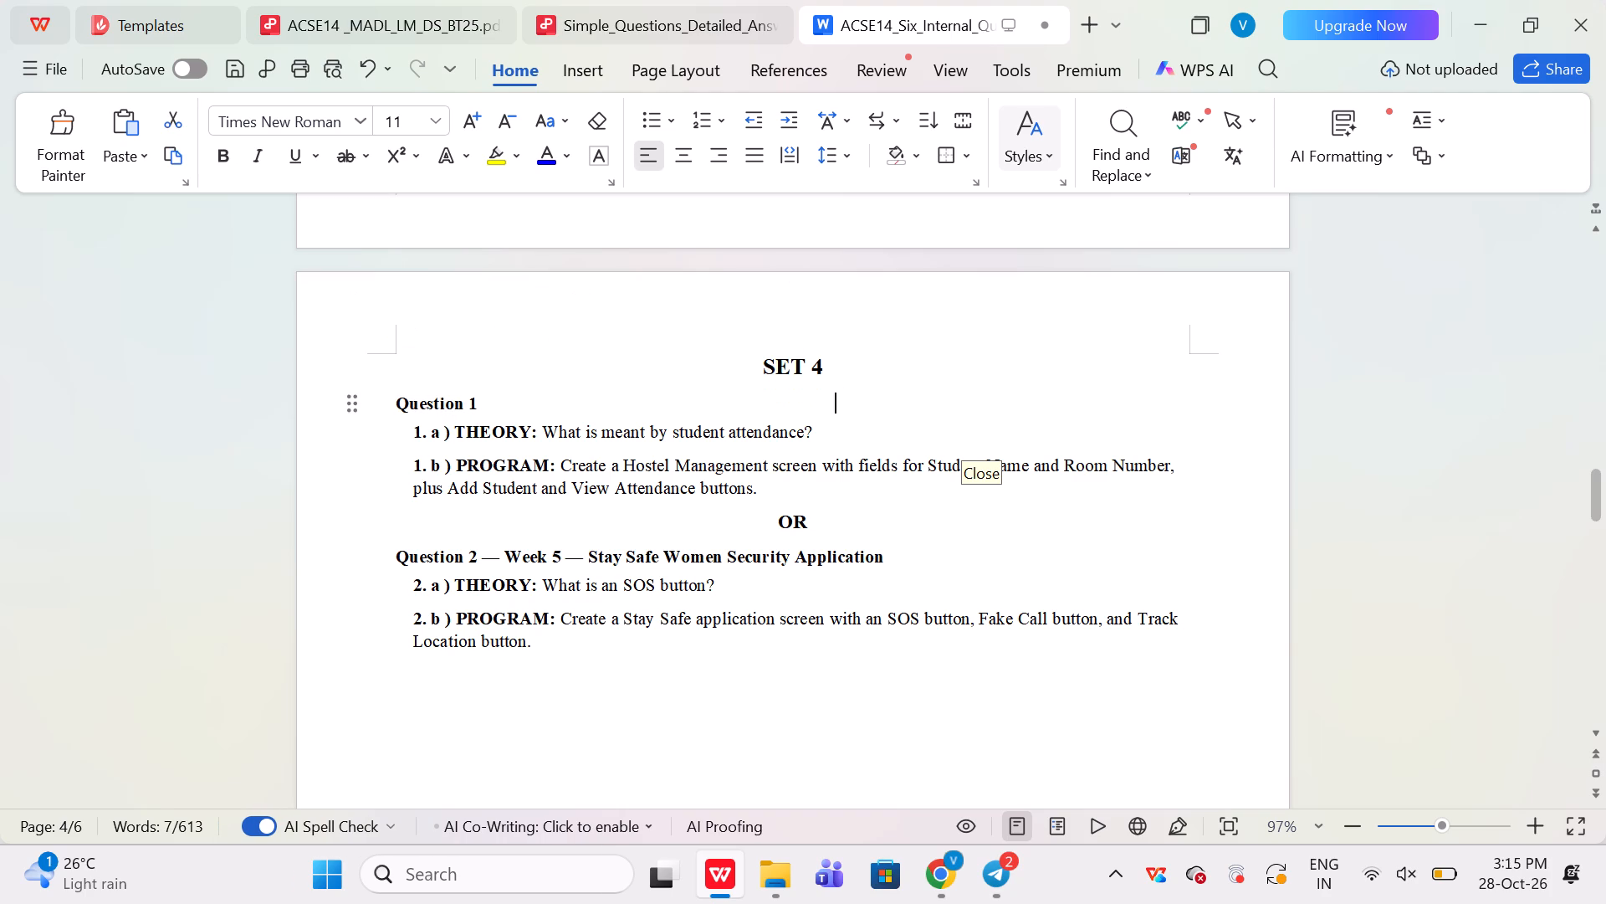
Delete the theory question 1. a text "What is meant by student attendance?" in Set 4, keeping its label.
drag(815, 430, 567, 432)
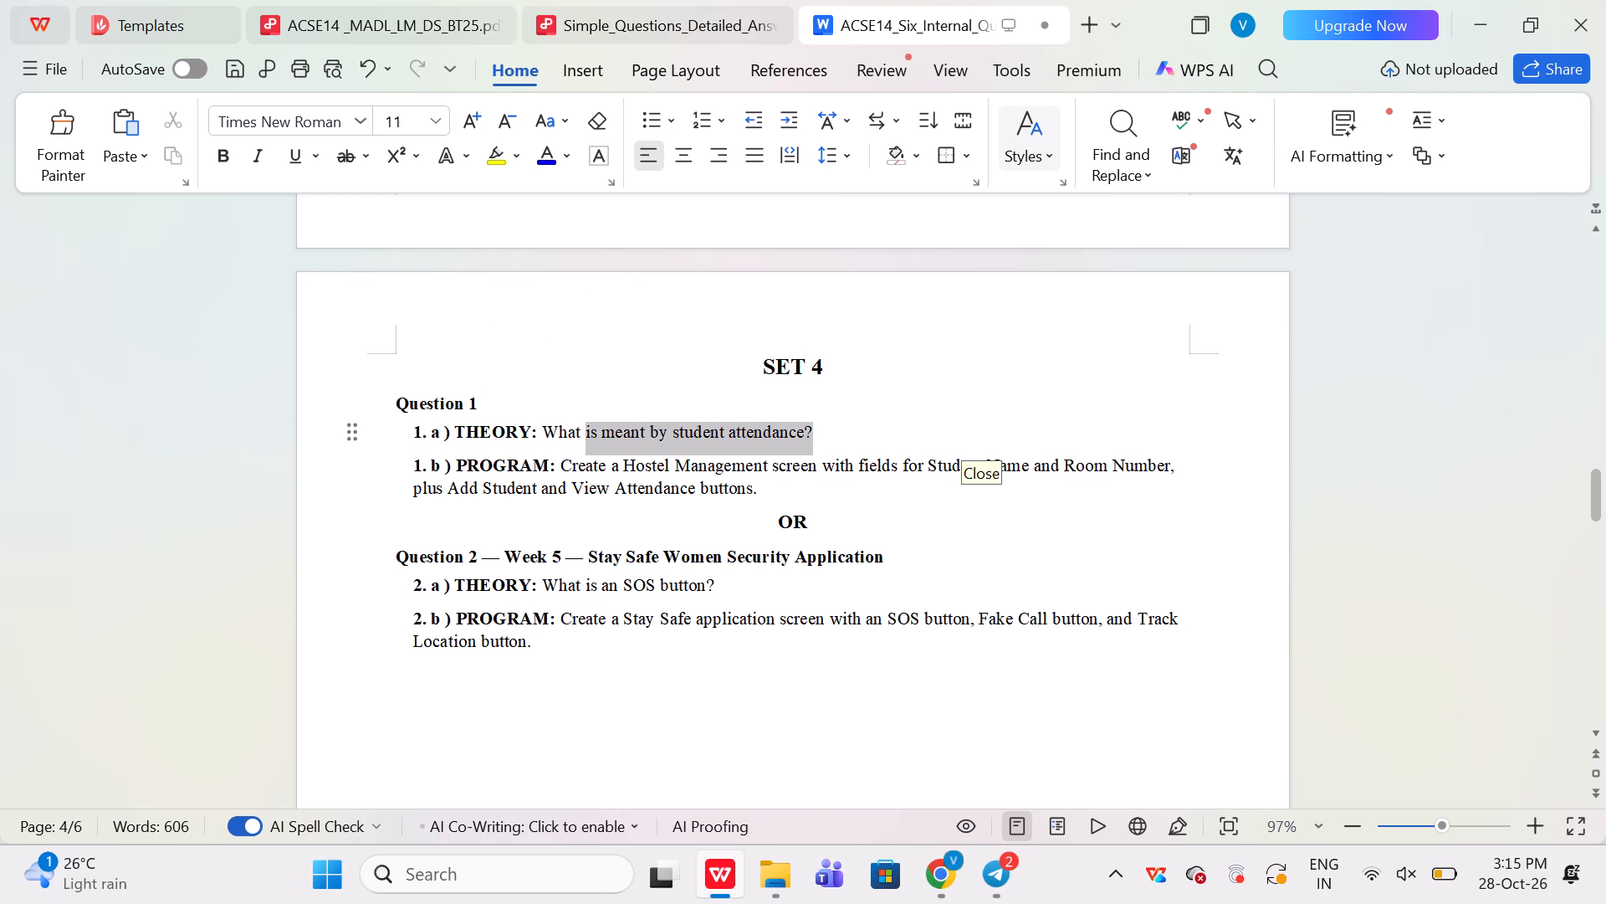
drag(567, 432, 545, 432)
key(BackSpace)
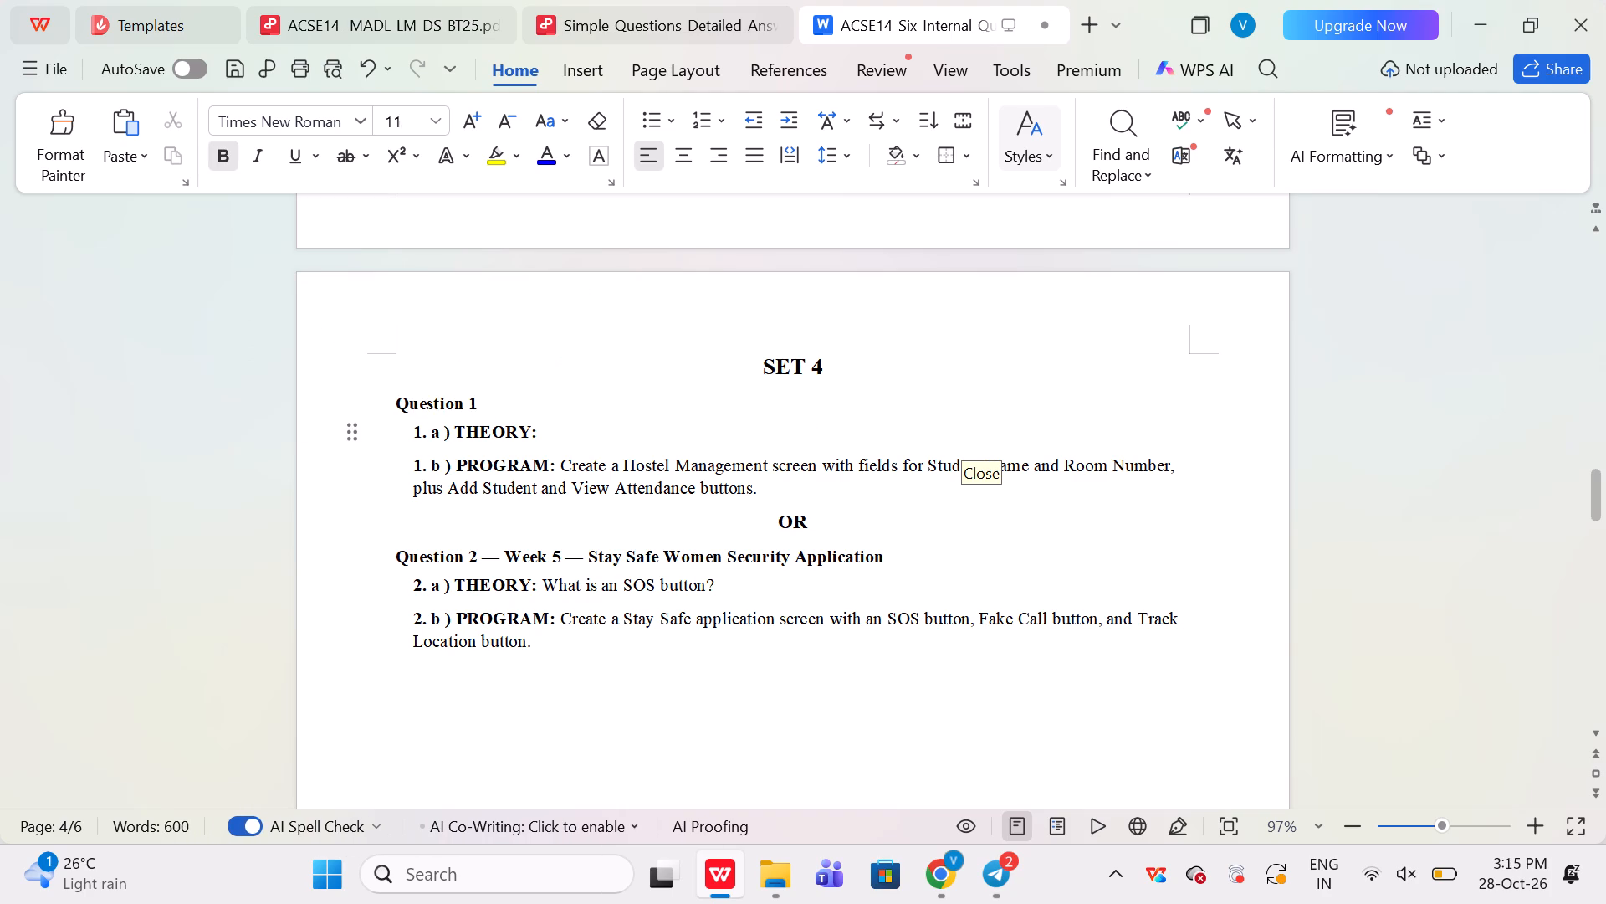
Shorten the second question's heading in Set 4 to "Question 2", removing the week and application name.
drag(887, 554, 493, 552)
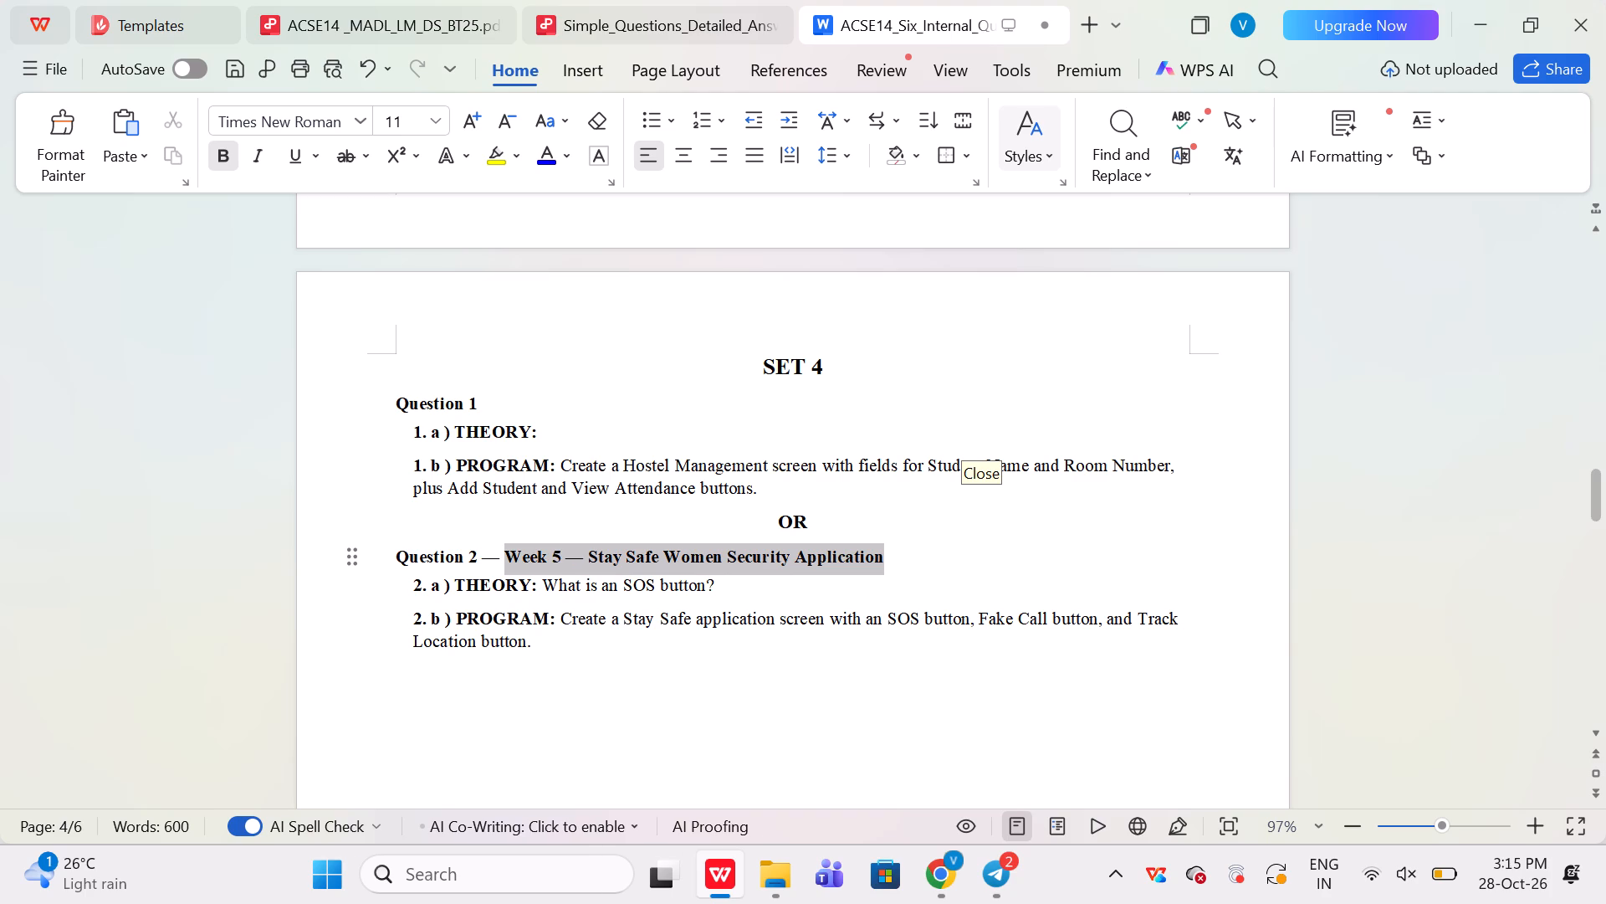
drag(493, 552, 479, 552)
key(BackSpace)
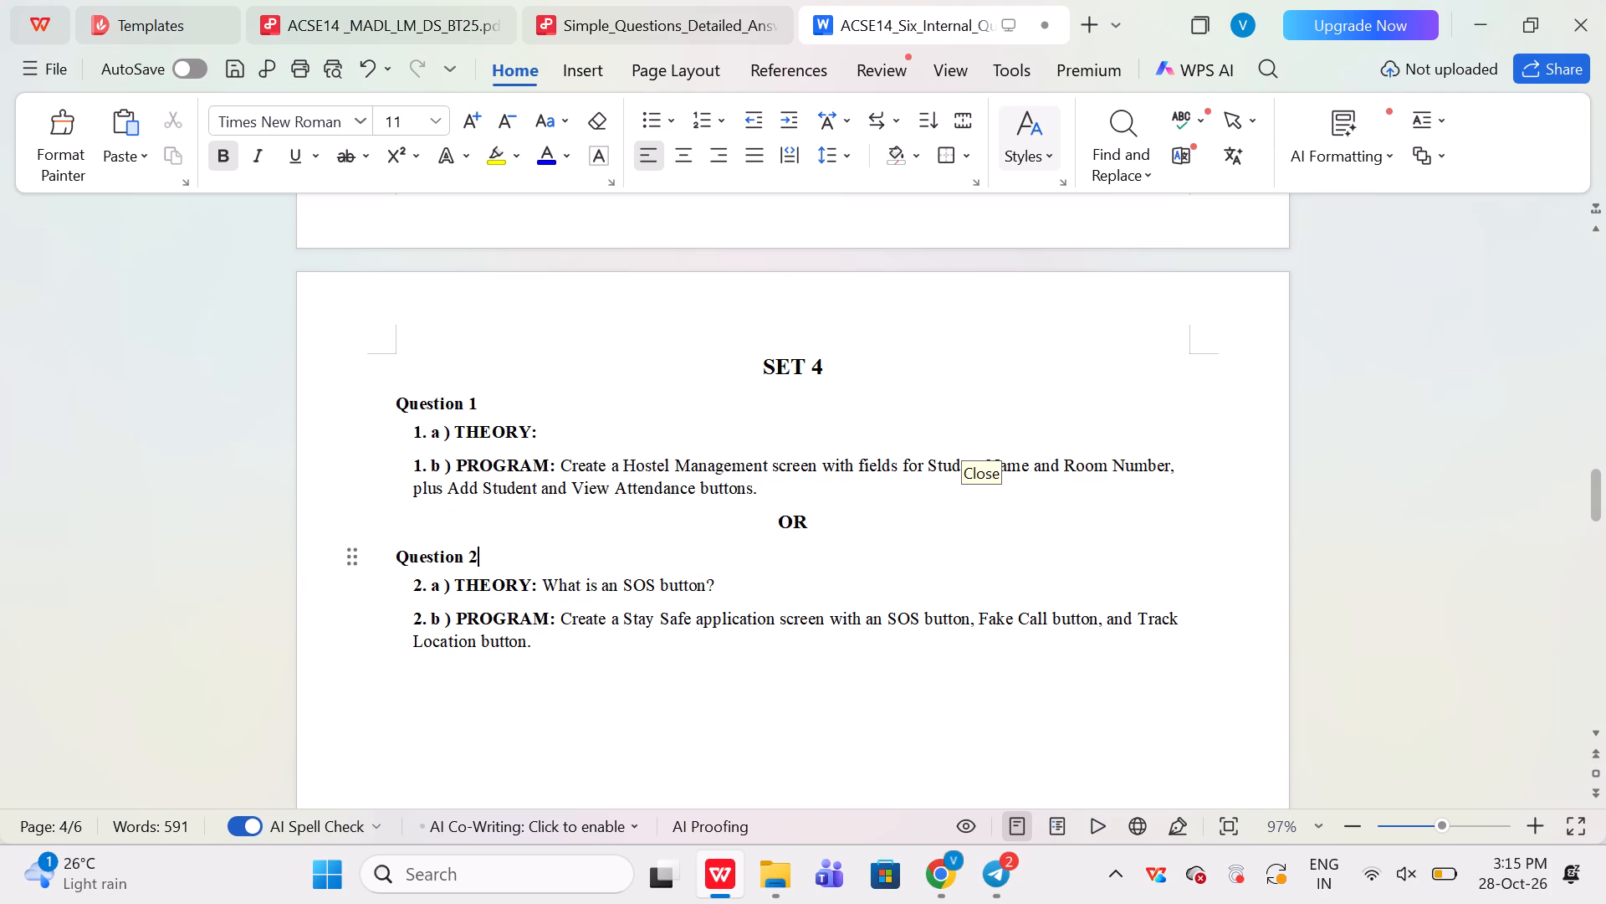
Delete the theory question 2. a text "What is an SOS button?" in Set 4, keeping its label.
drag(720, 578, 546, 578)
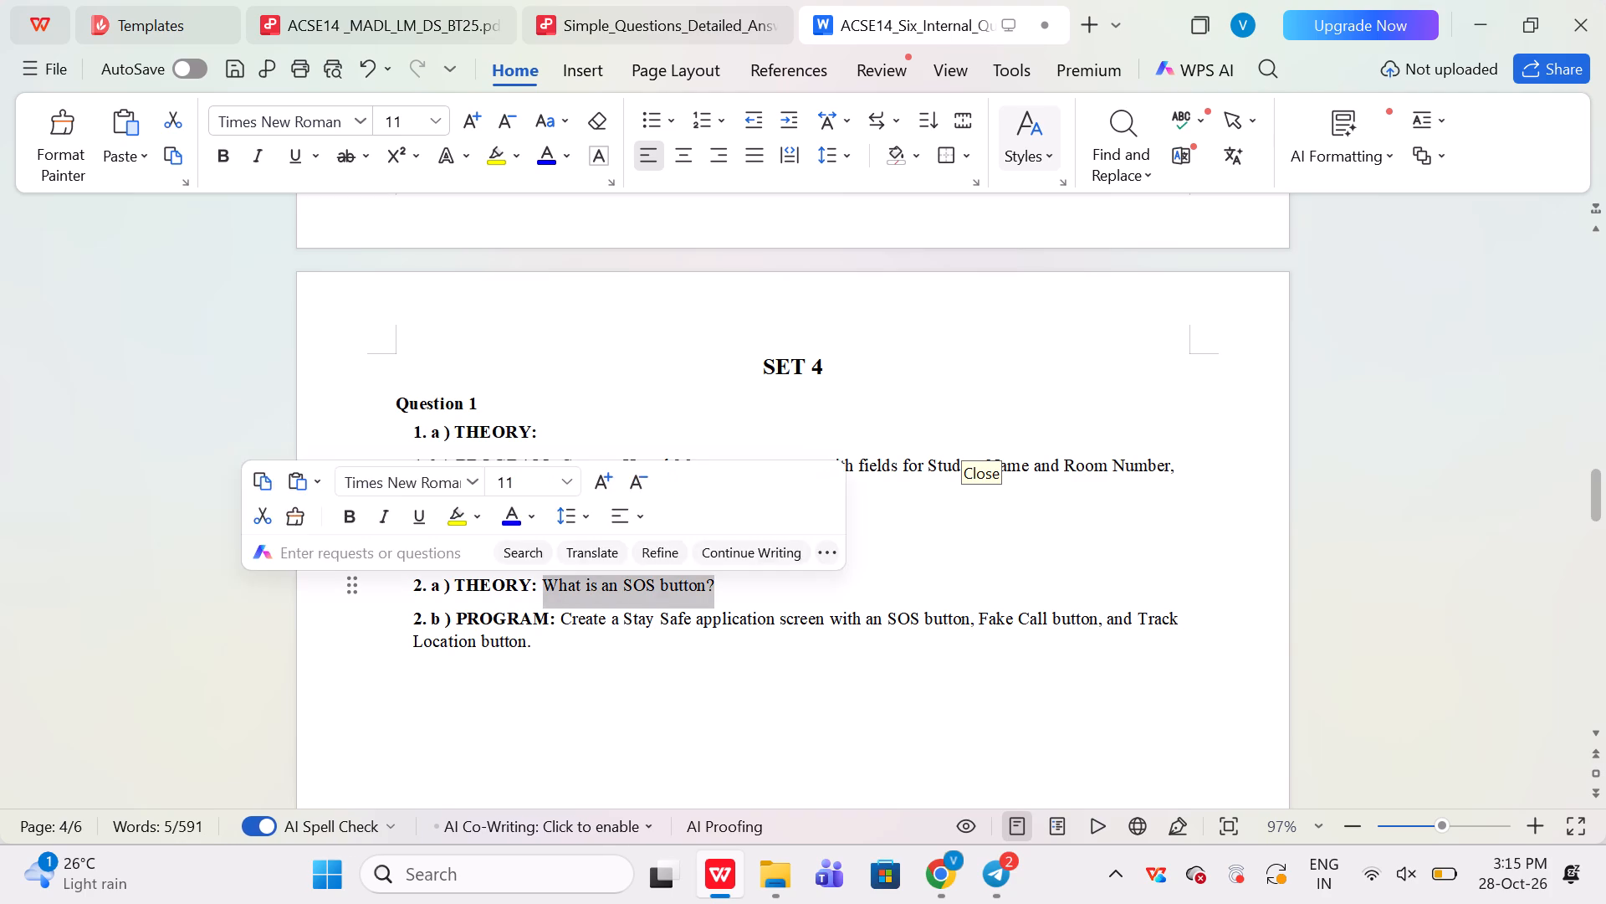
key(BackSpace)
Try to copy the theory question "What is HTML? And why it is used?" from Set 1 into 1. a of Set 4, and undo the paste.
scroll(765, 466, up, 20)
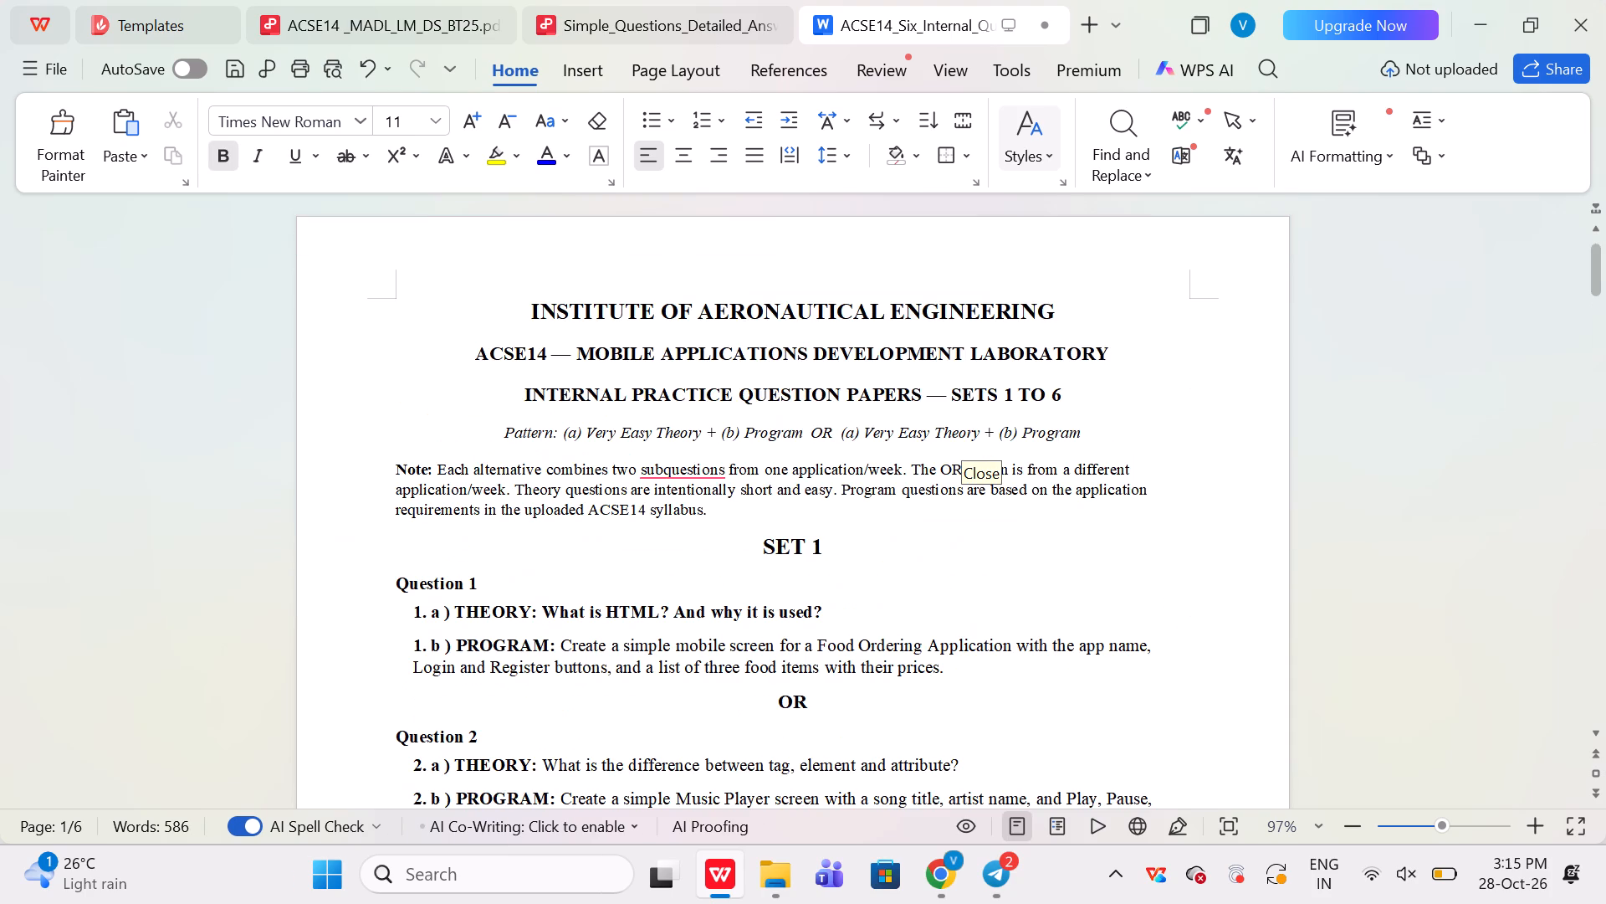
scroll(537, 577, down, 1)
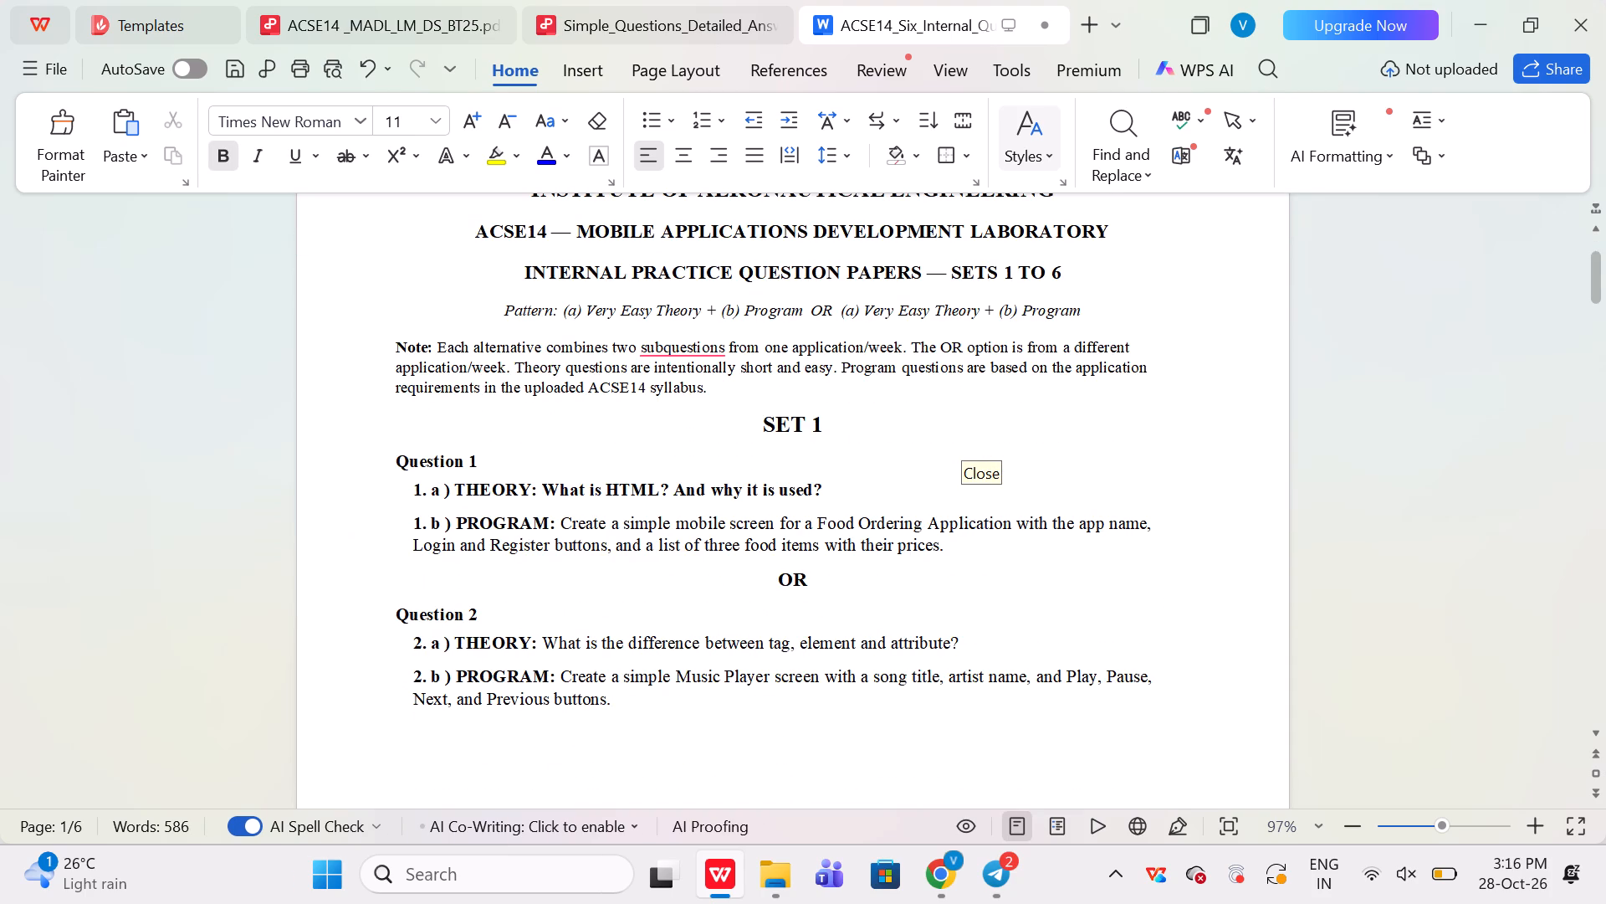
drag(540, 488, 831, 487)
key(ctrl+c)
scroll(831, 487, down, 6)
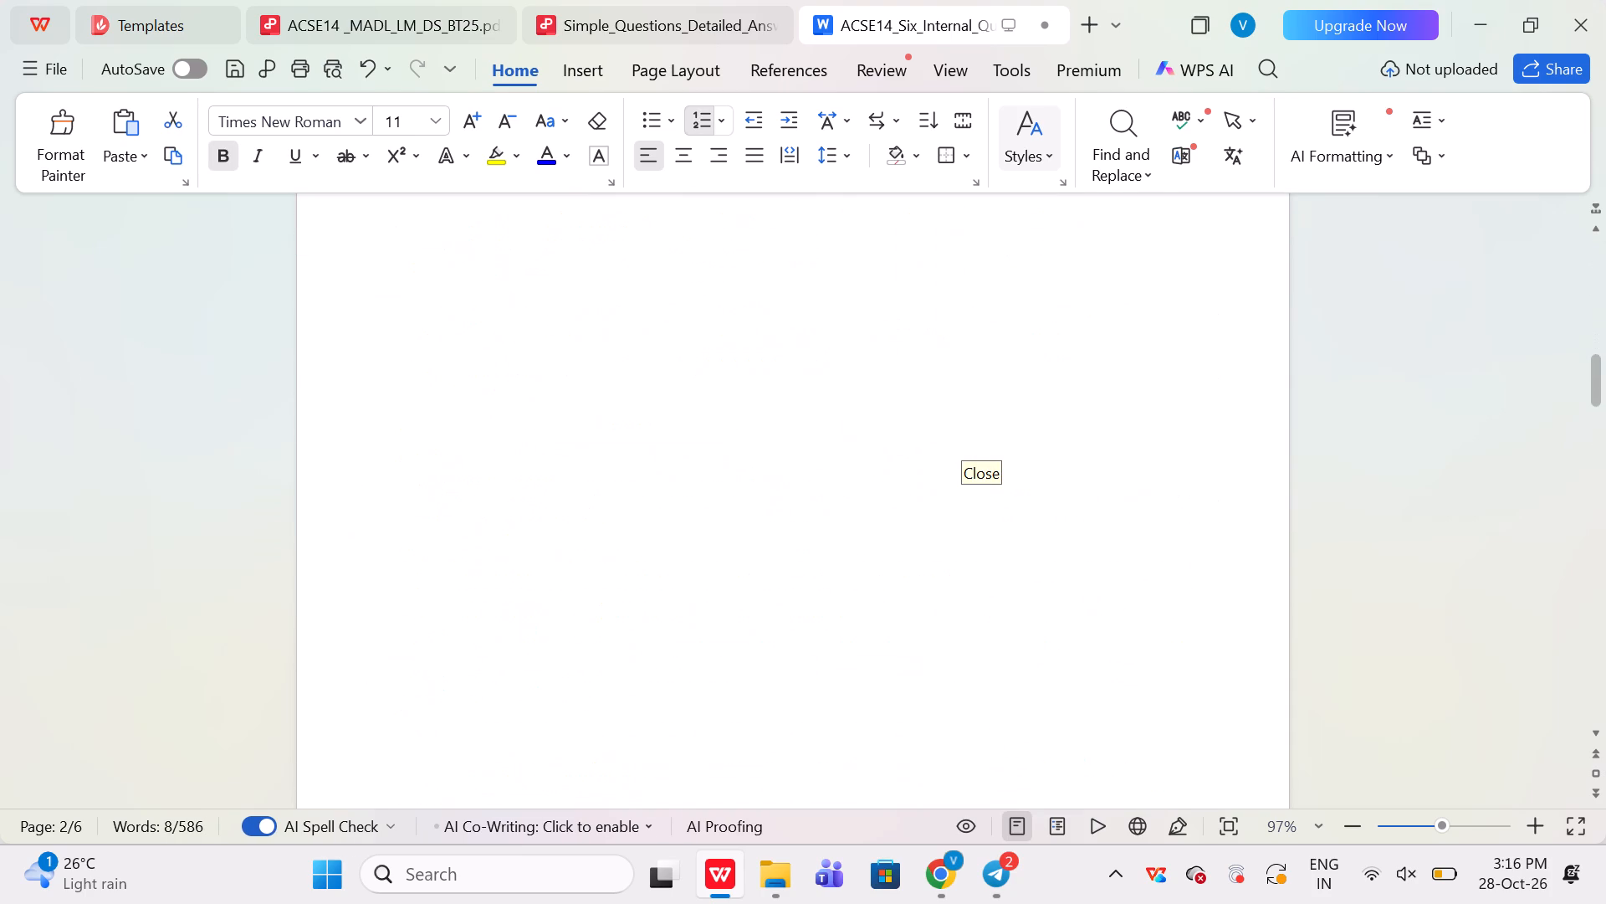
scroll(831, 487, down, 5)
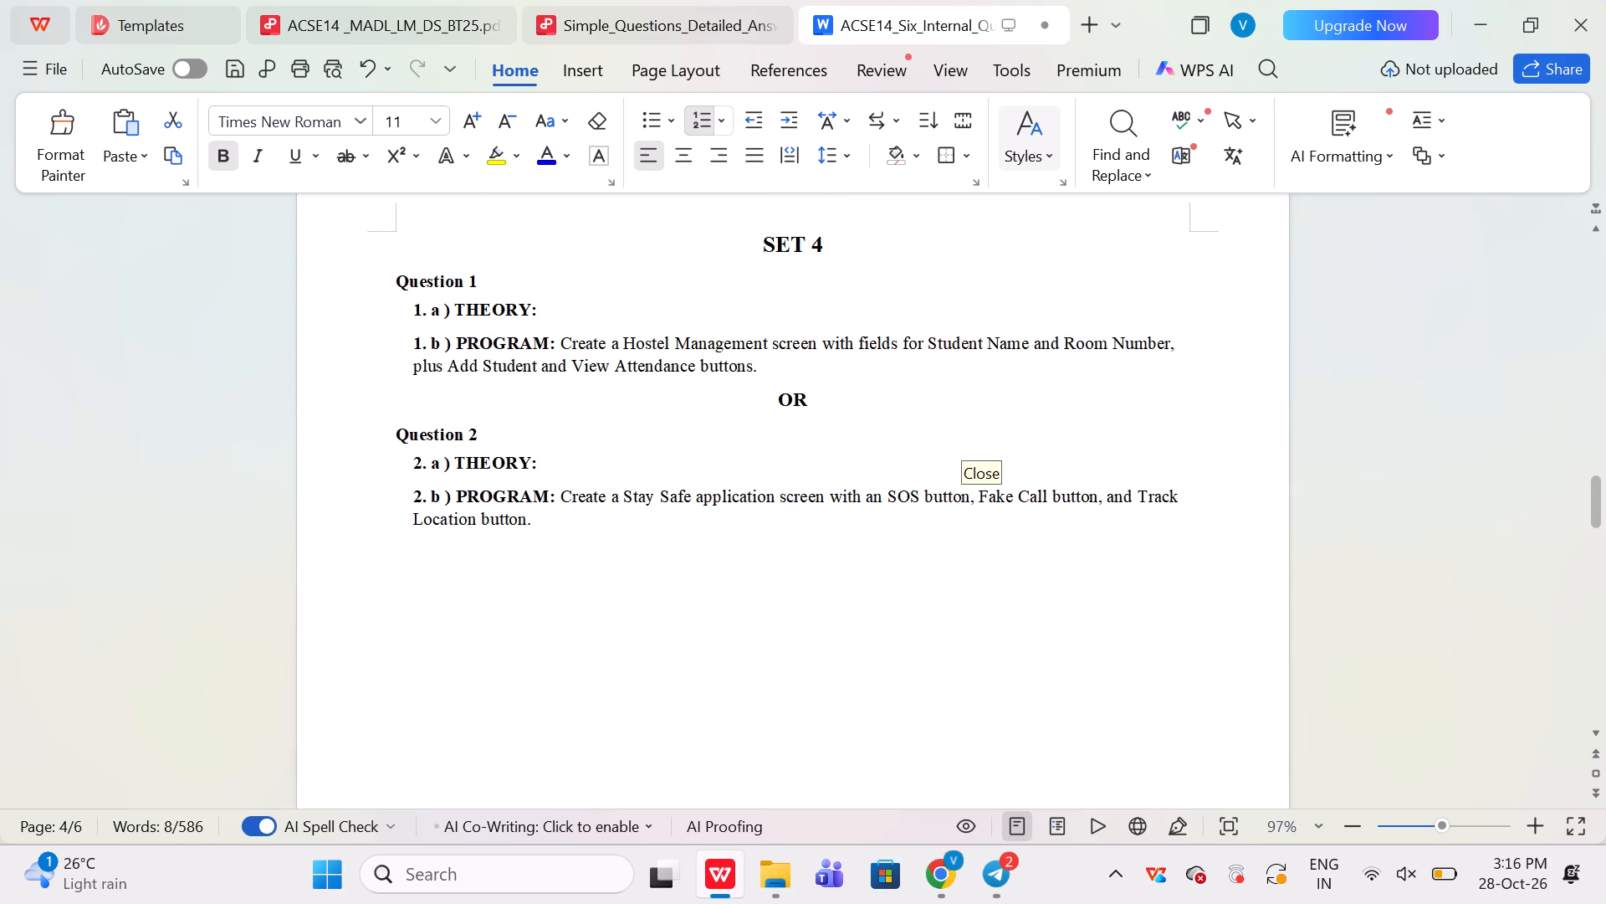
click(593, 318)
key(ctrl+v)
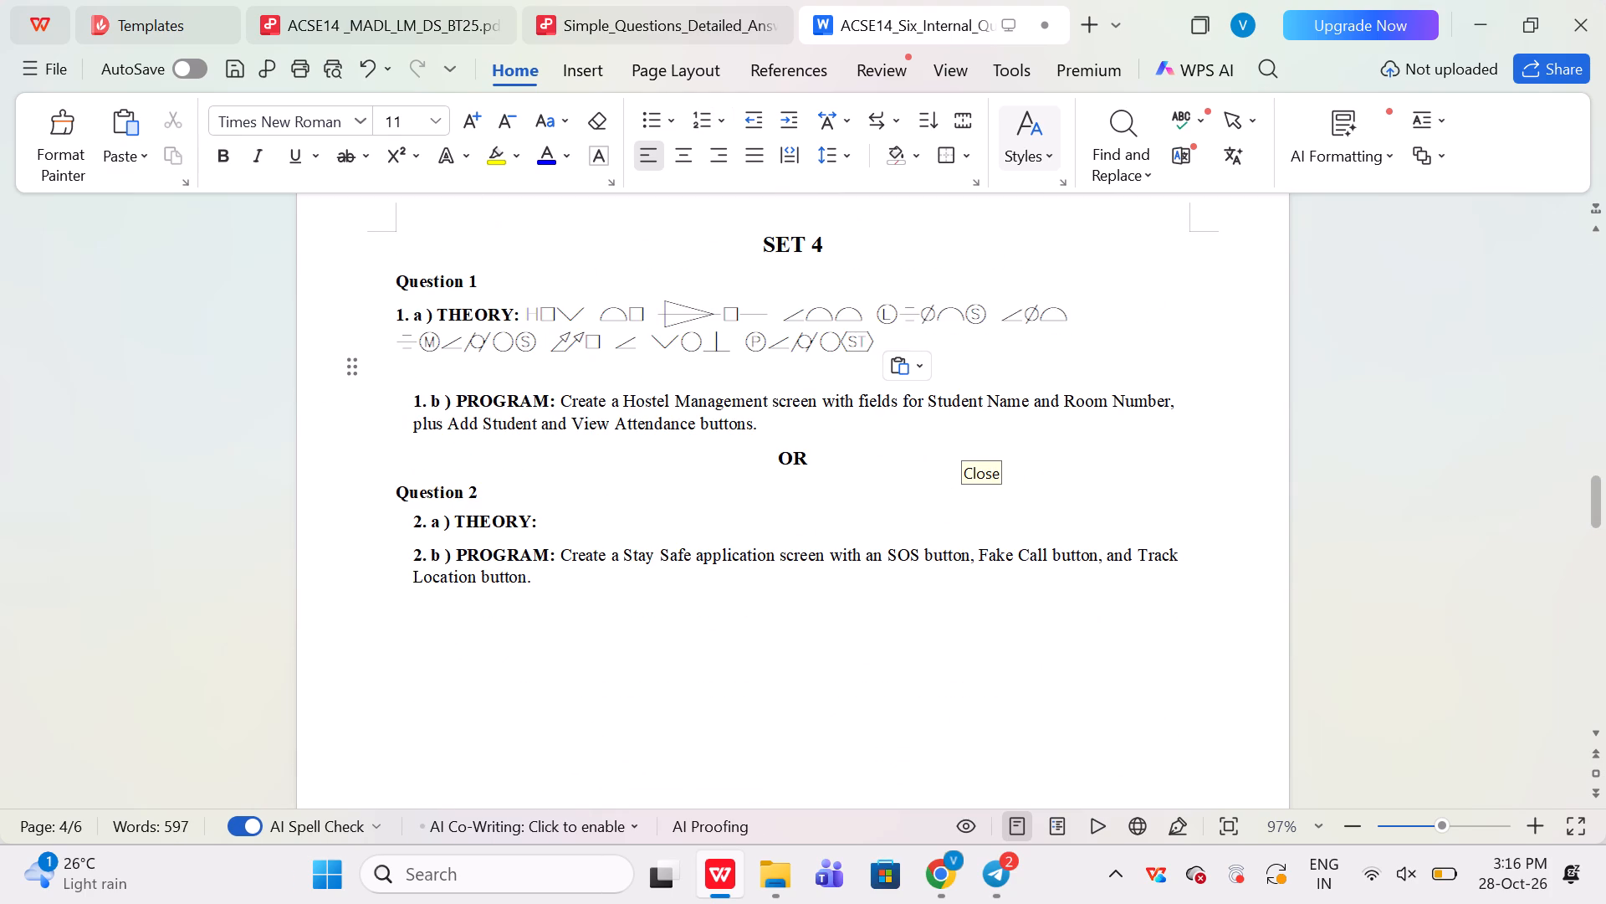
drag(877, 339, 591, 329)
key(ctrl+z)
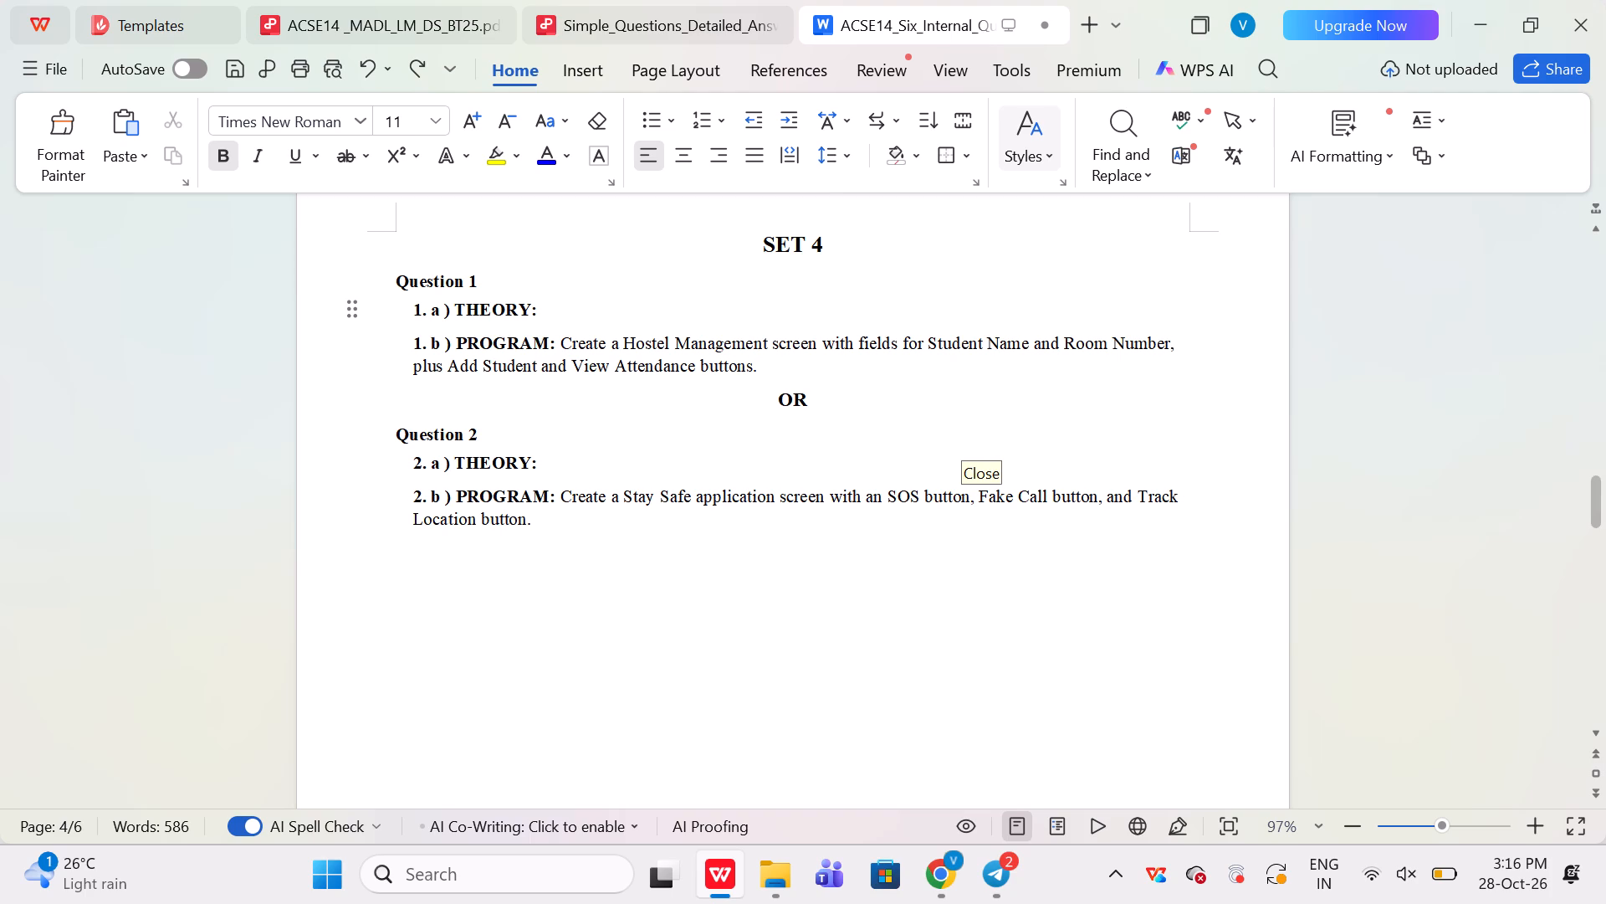
Enter "What is HTML? Why it is used?" as theory question 1. a in Set 4, checking the wording against the Simple Questions PDF.
text(What is HTMl)
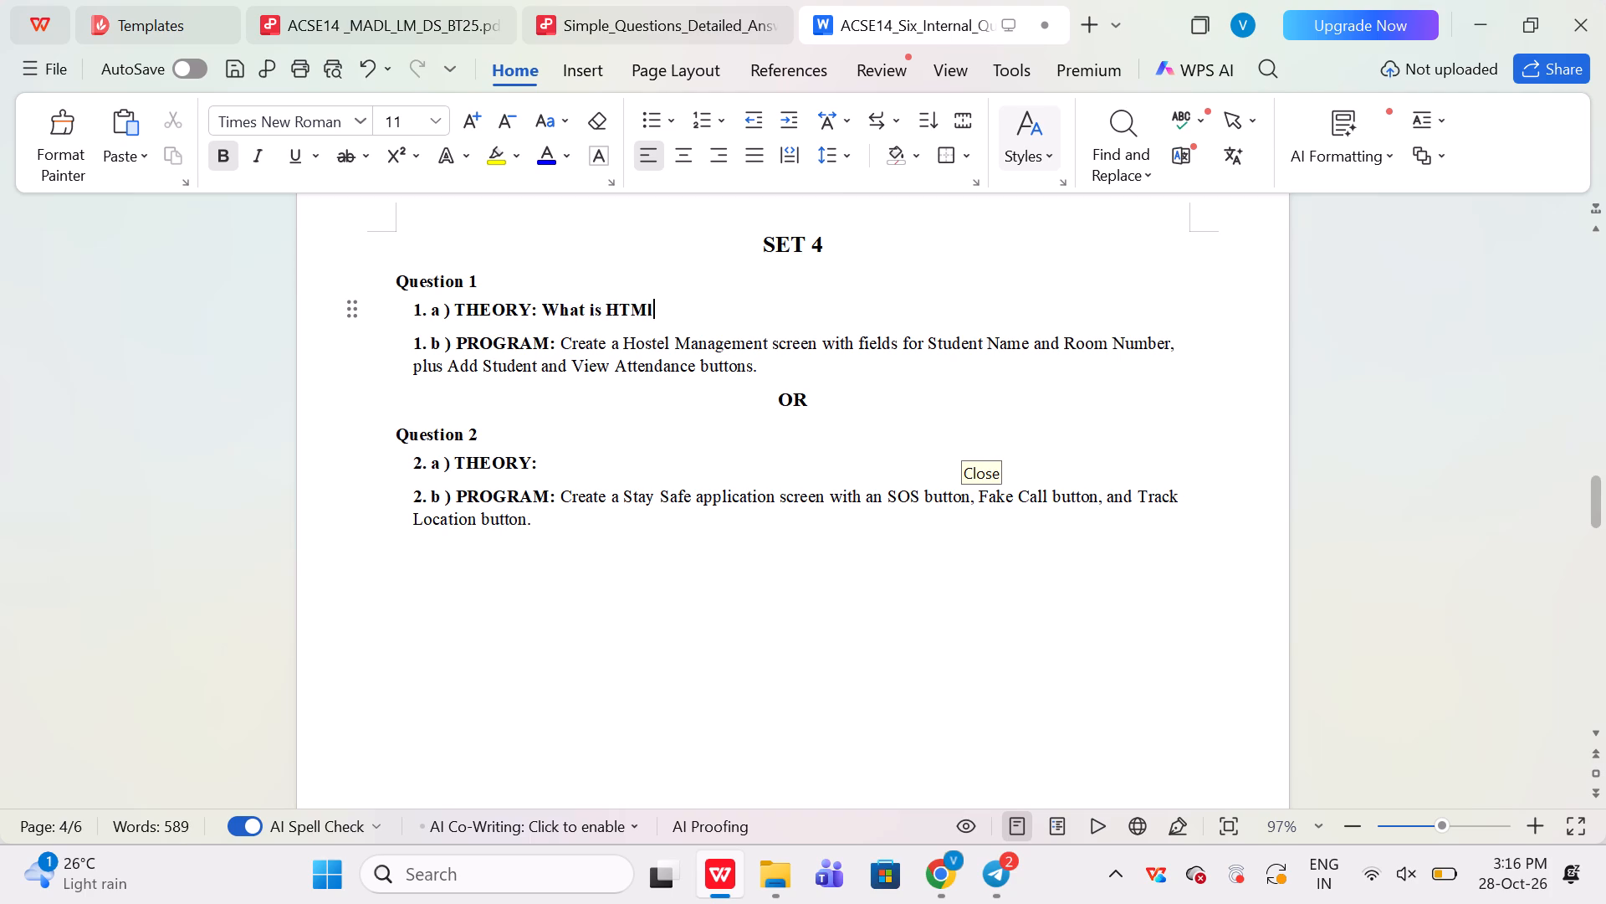
key(BackSpace)
key(shift+l)
key(shift+question)
click(616, 14)
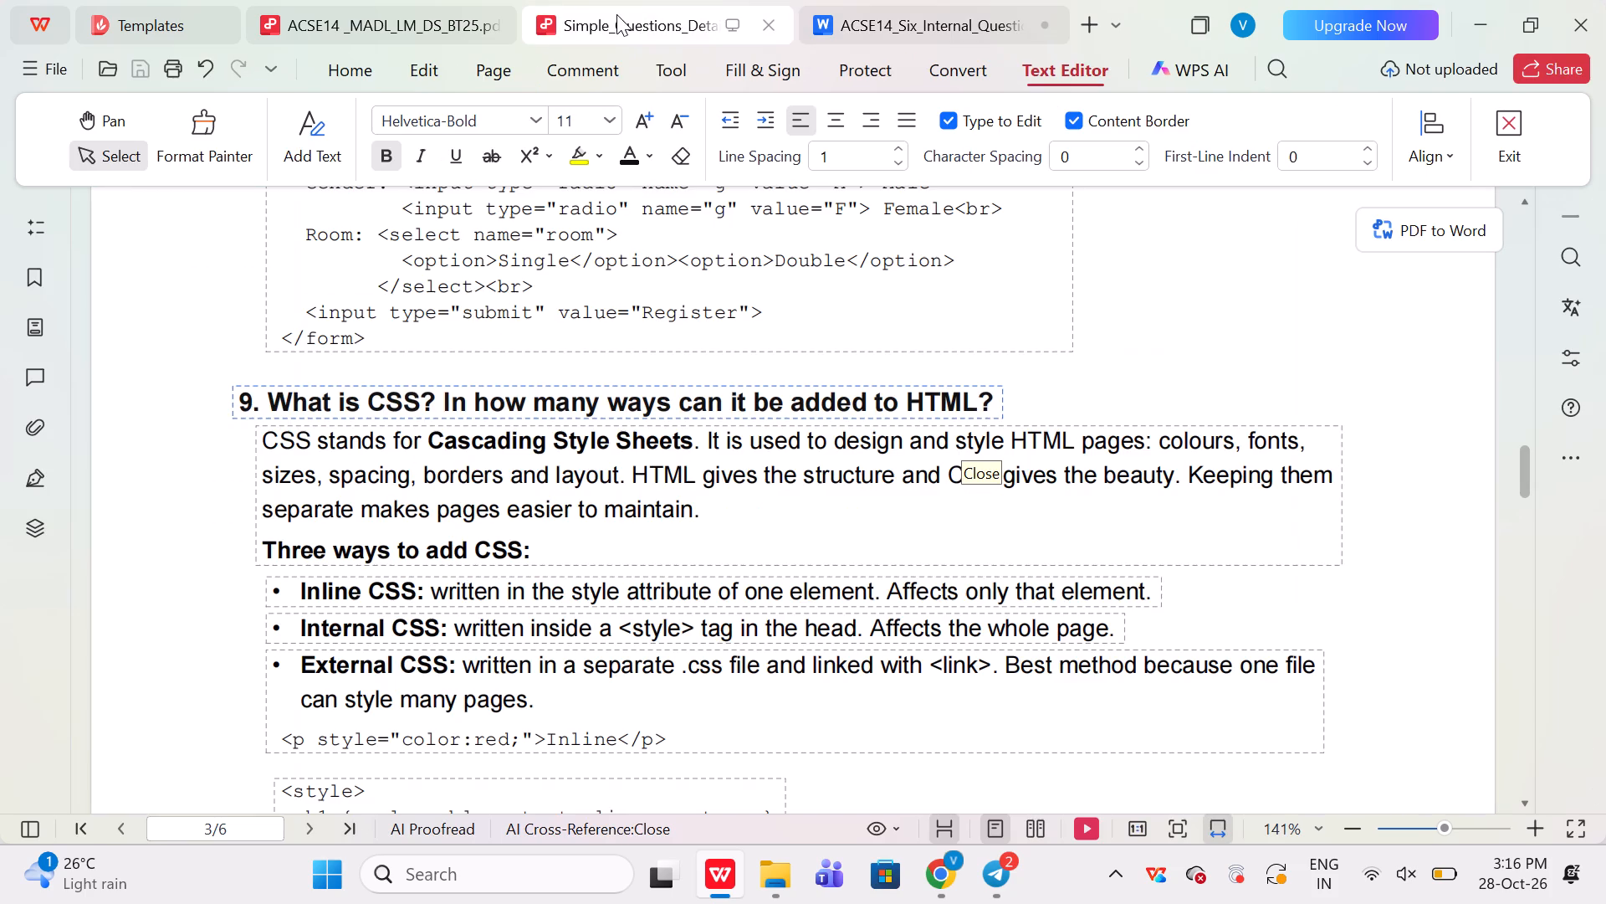
scroll(606, 295, up, 7)
scroll(606, 295, up, 20)
scroll(606, 295, up, 20)
scroll(606, 295, up, 20)
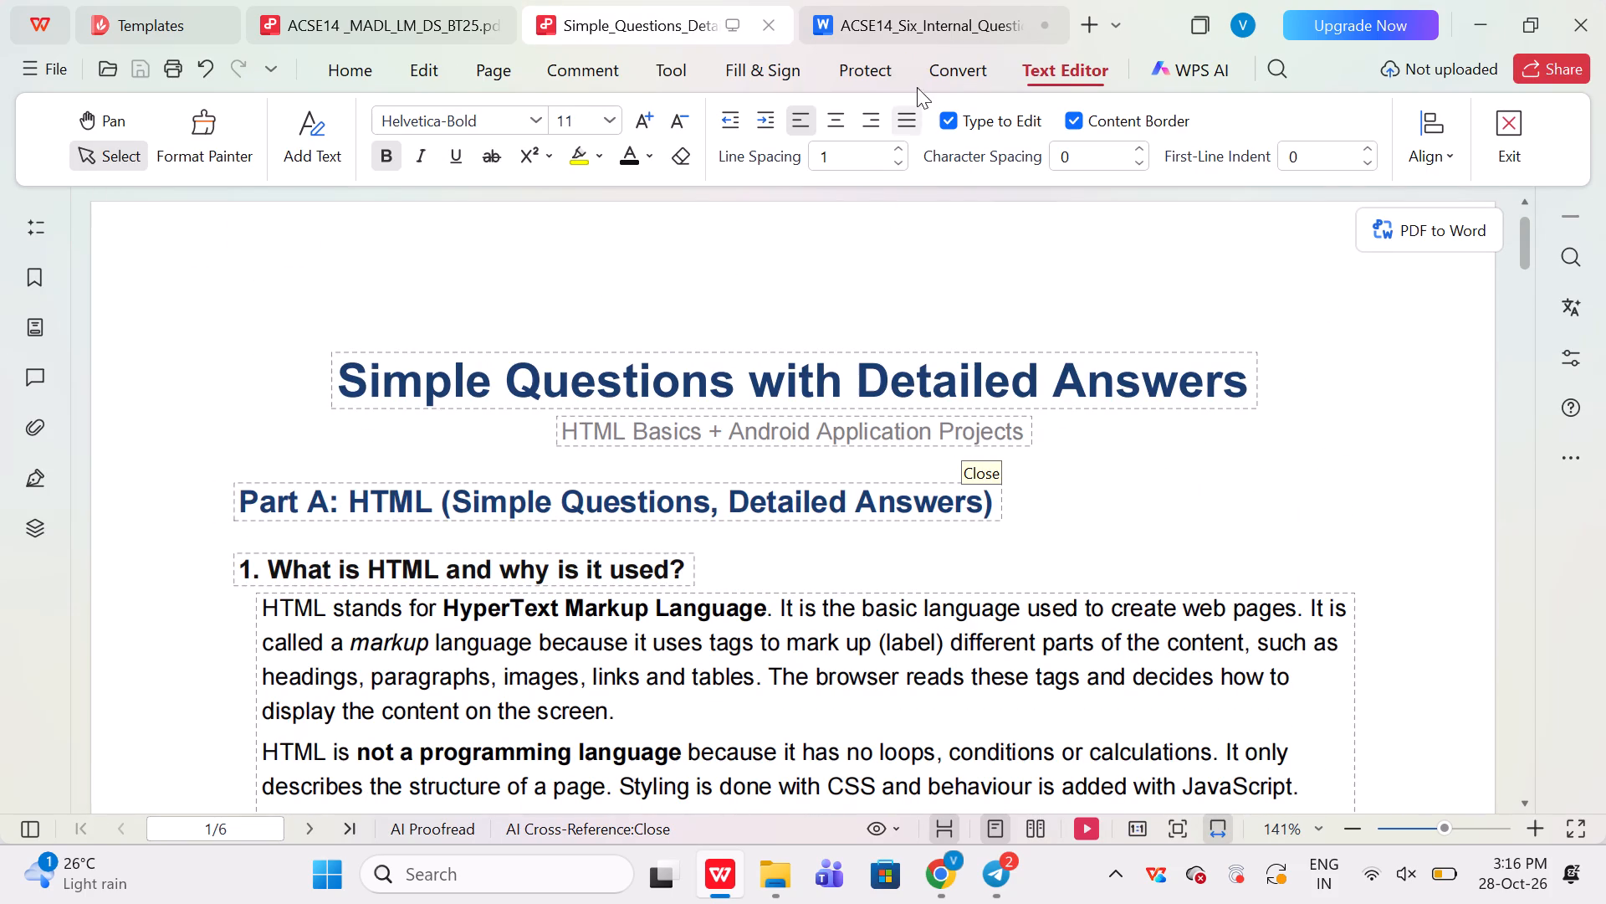
click(916, 0)
key(space)
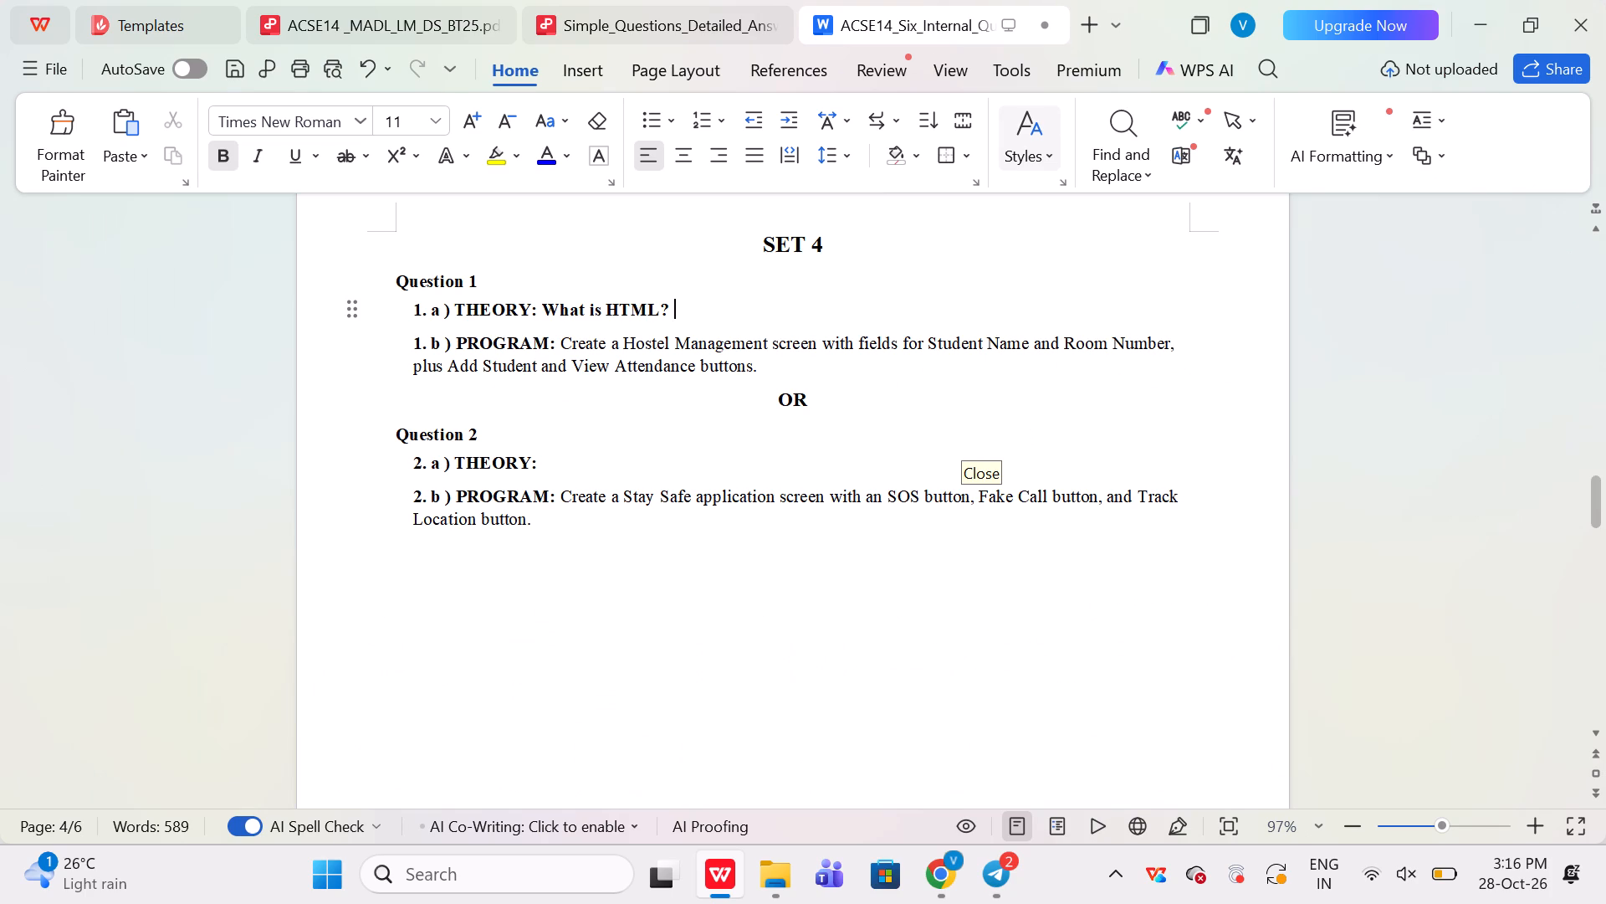
text(Why it is ue)
key(BackSpace)
text(sed?)
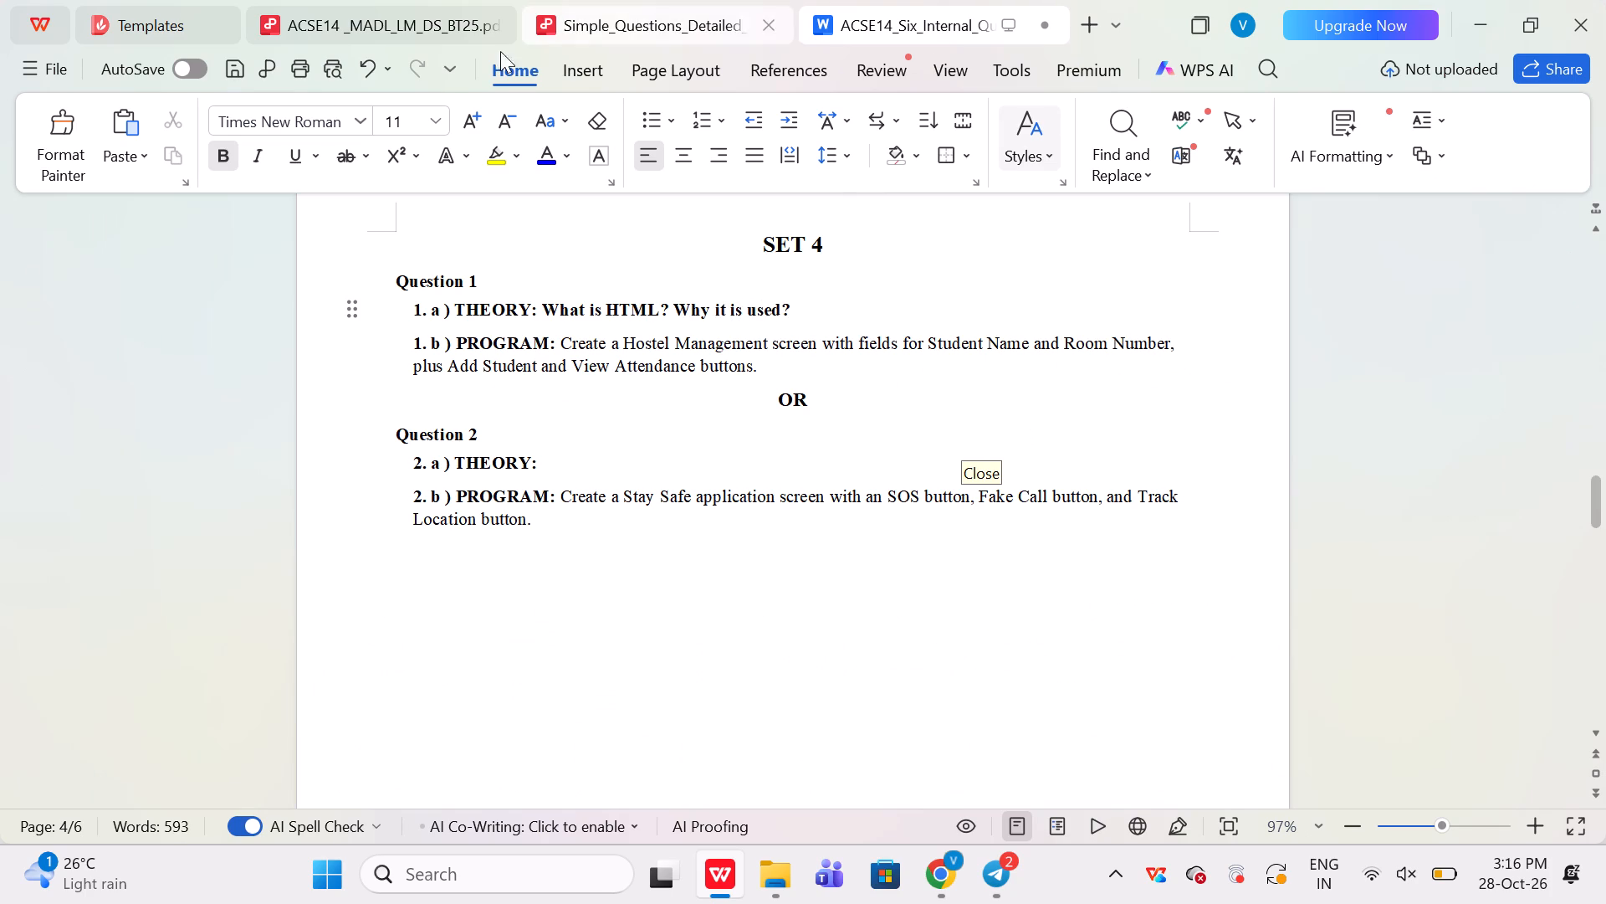
Look through the opening HTML questions in the Simple Questions PDF for a theory question for Set 4's second question.
click(586, 32)
scroll(560, 326, down, 1)
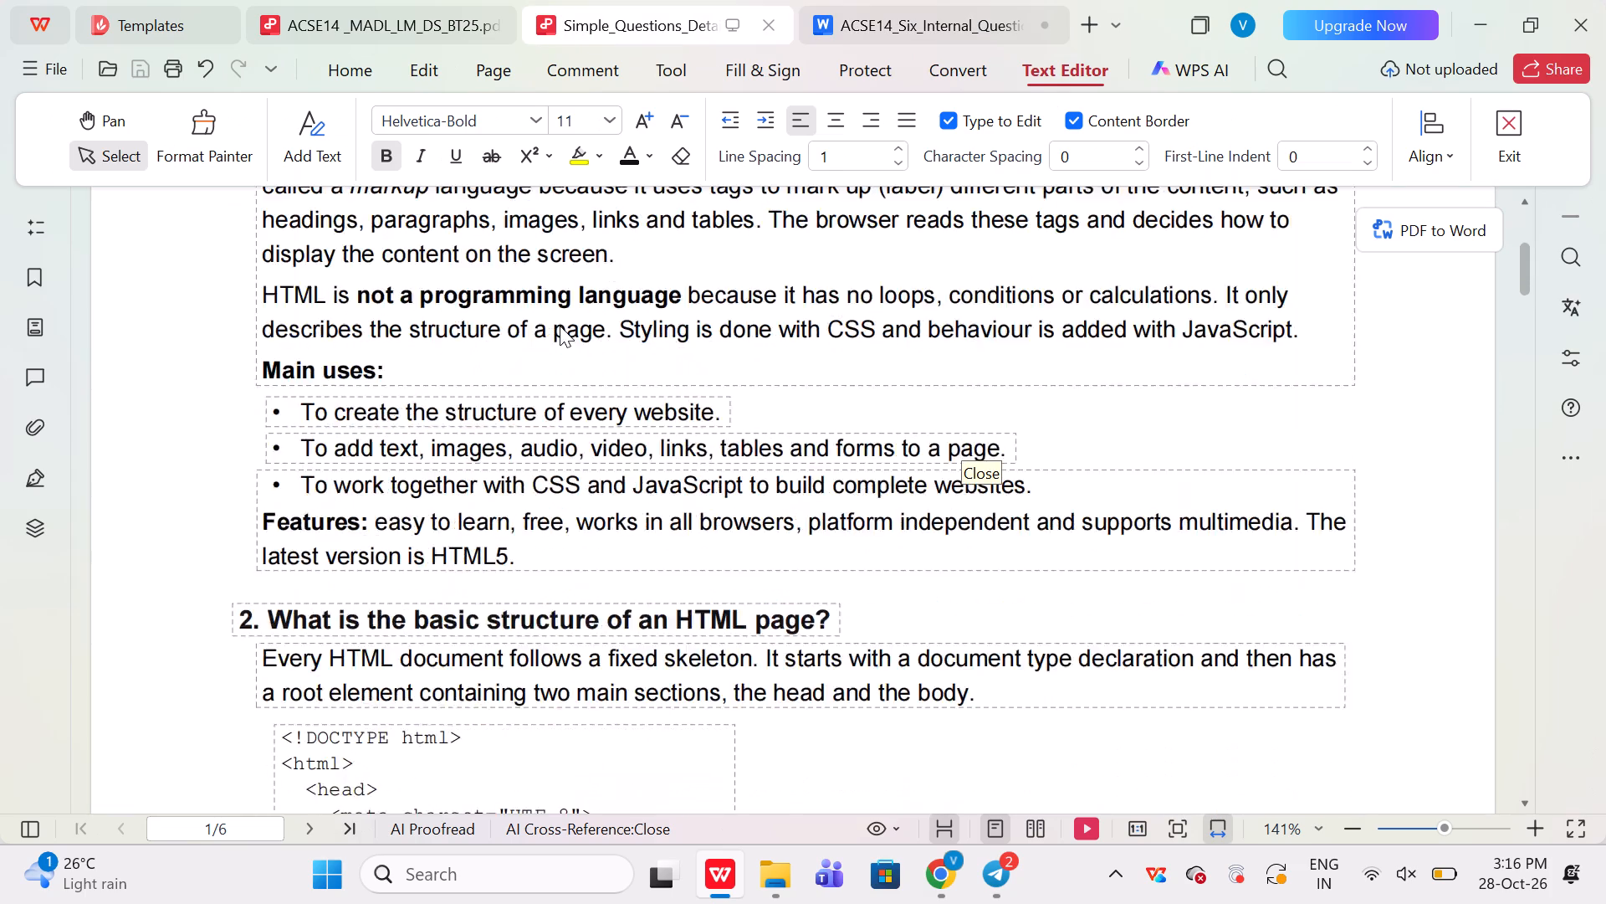
scroll(575, 284, down, 1)
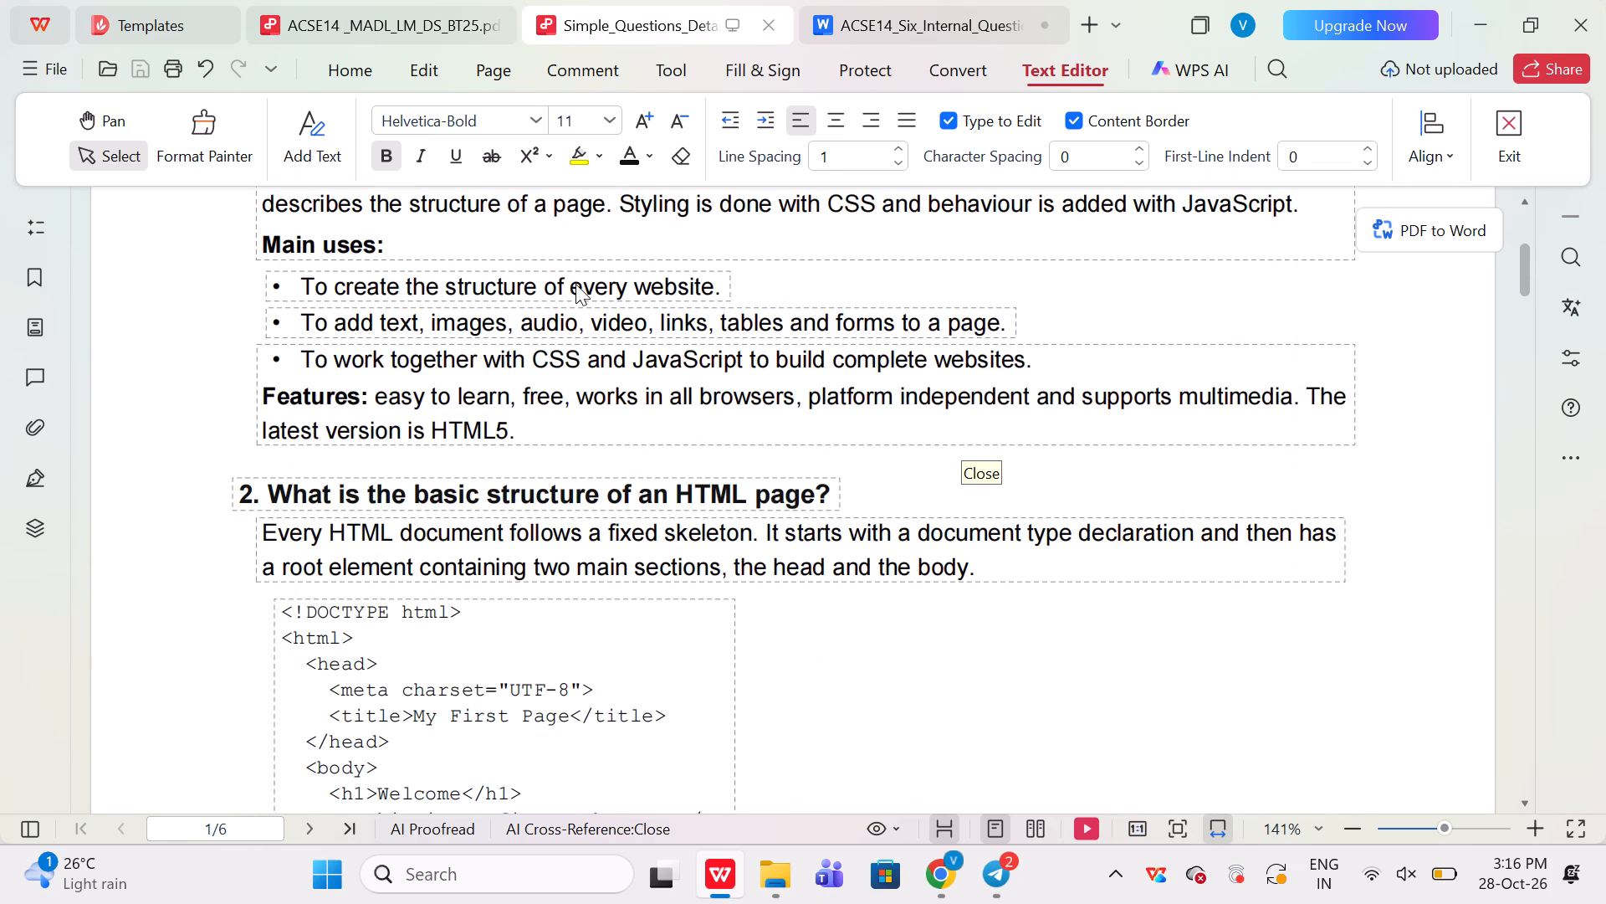
scroll(575, 284, down, 1)
scroll(607, 433, down, 1)
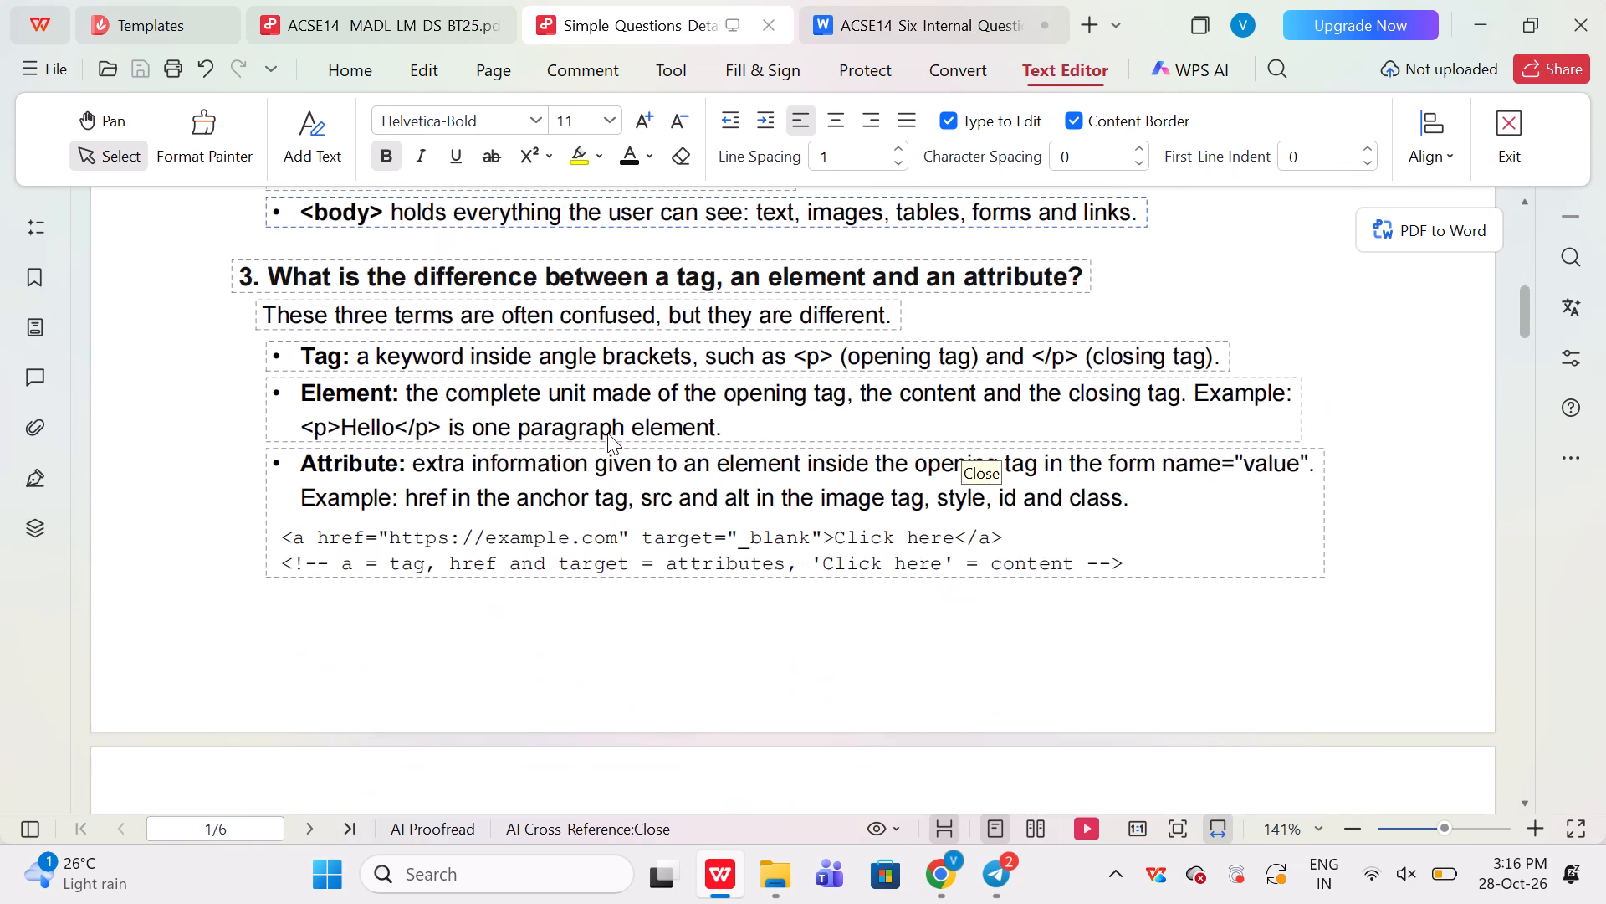
click(872, 8)
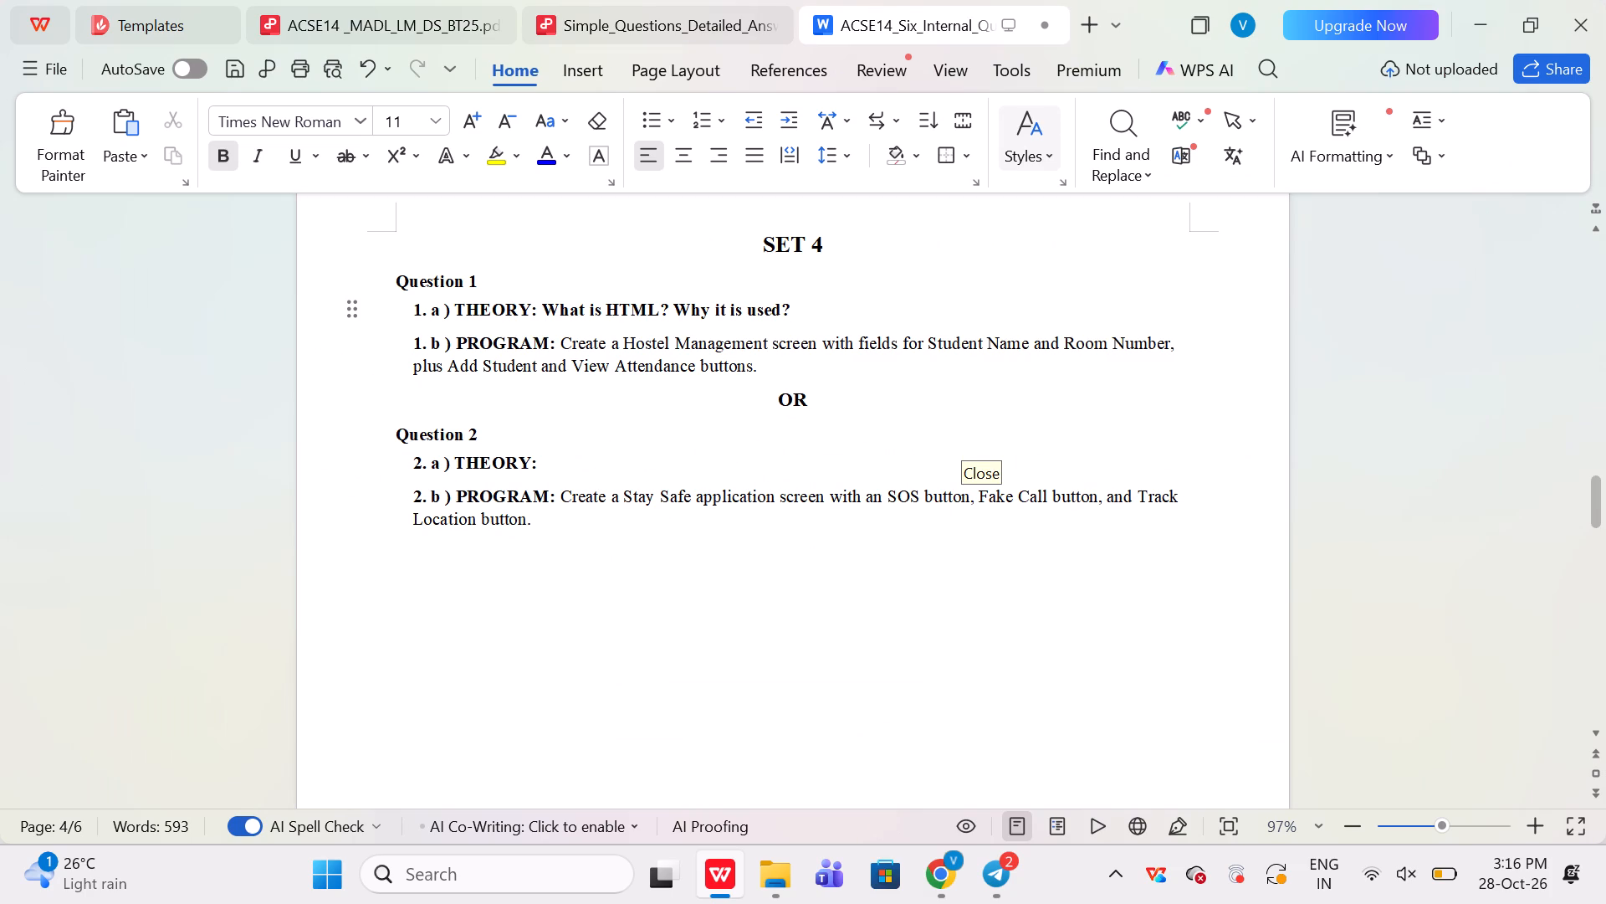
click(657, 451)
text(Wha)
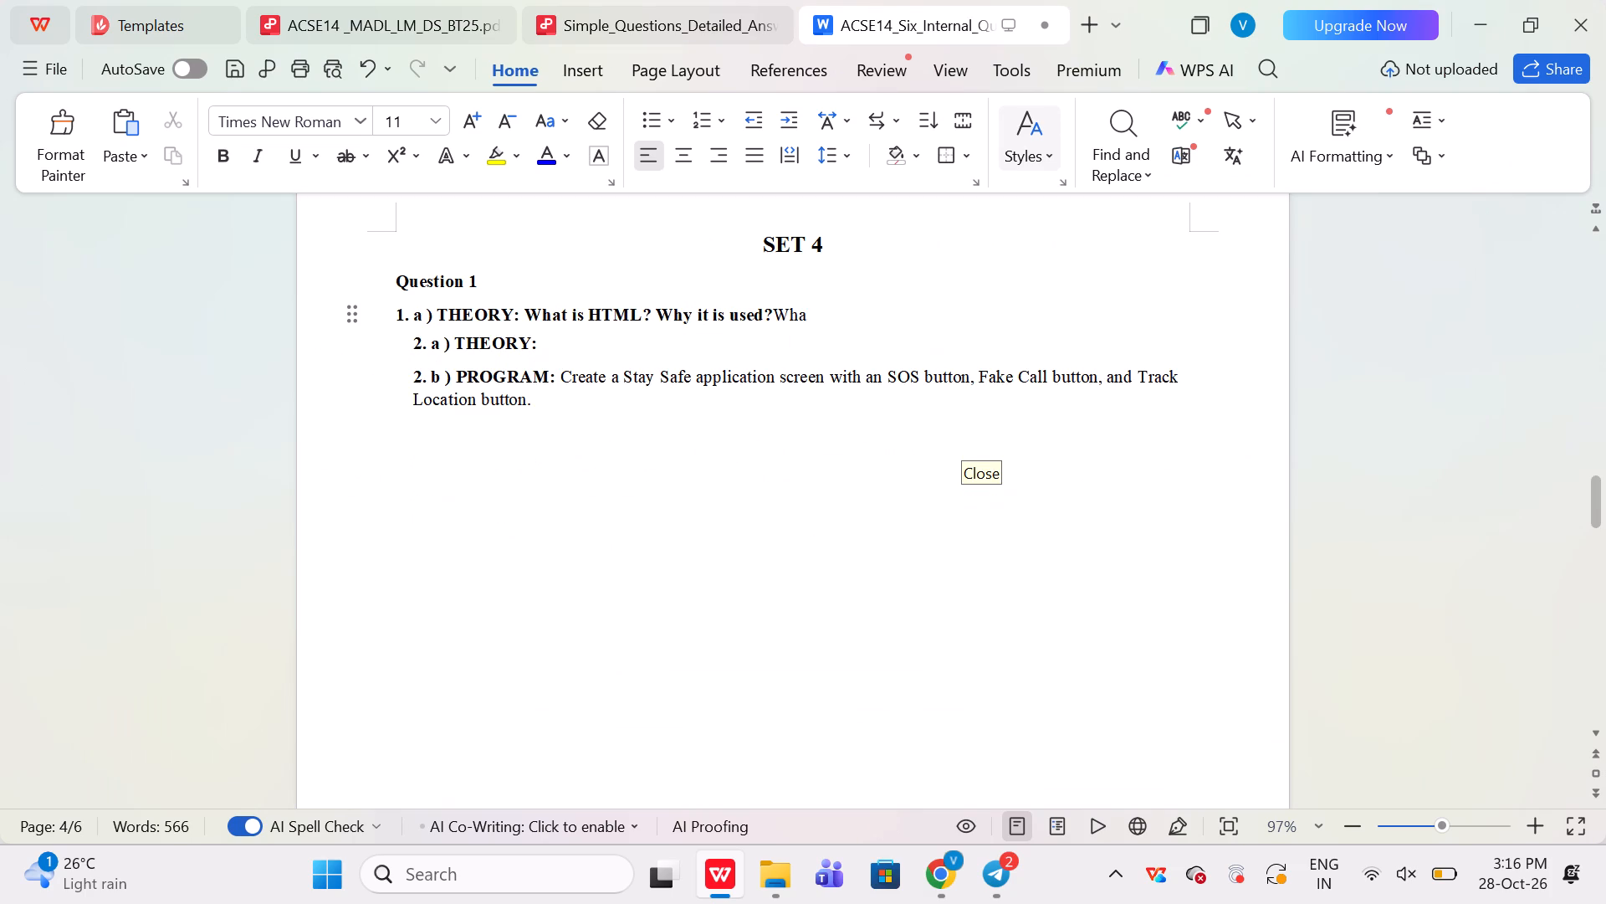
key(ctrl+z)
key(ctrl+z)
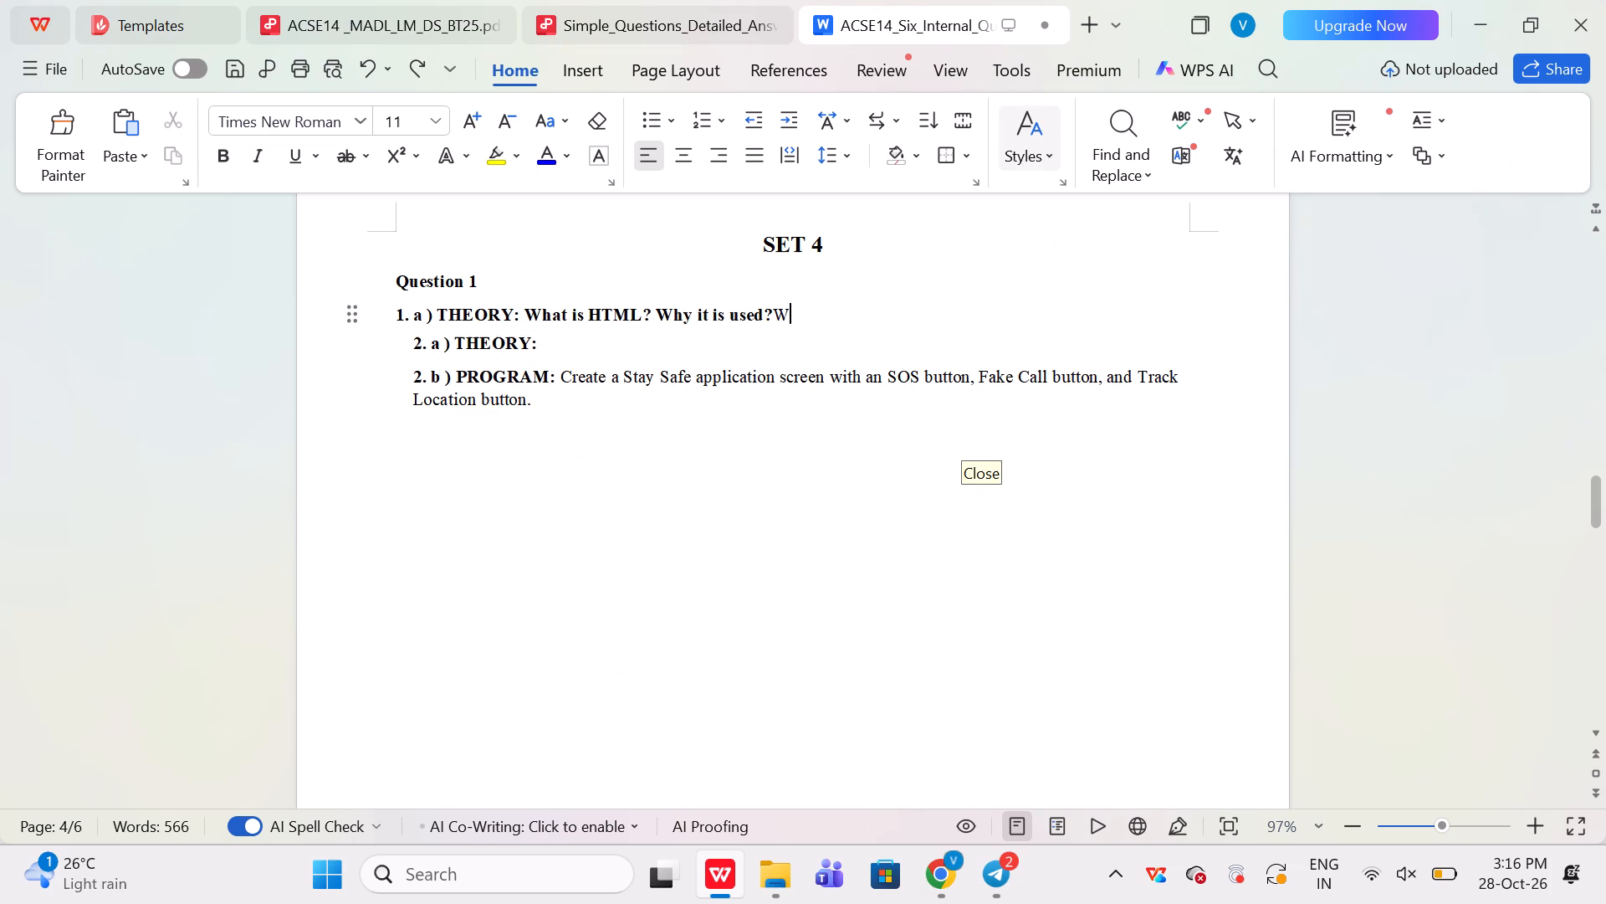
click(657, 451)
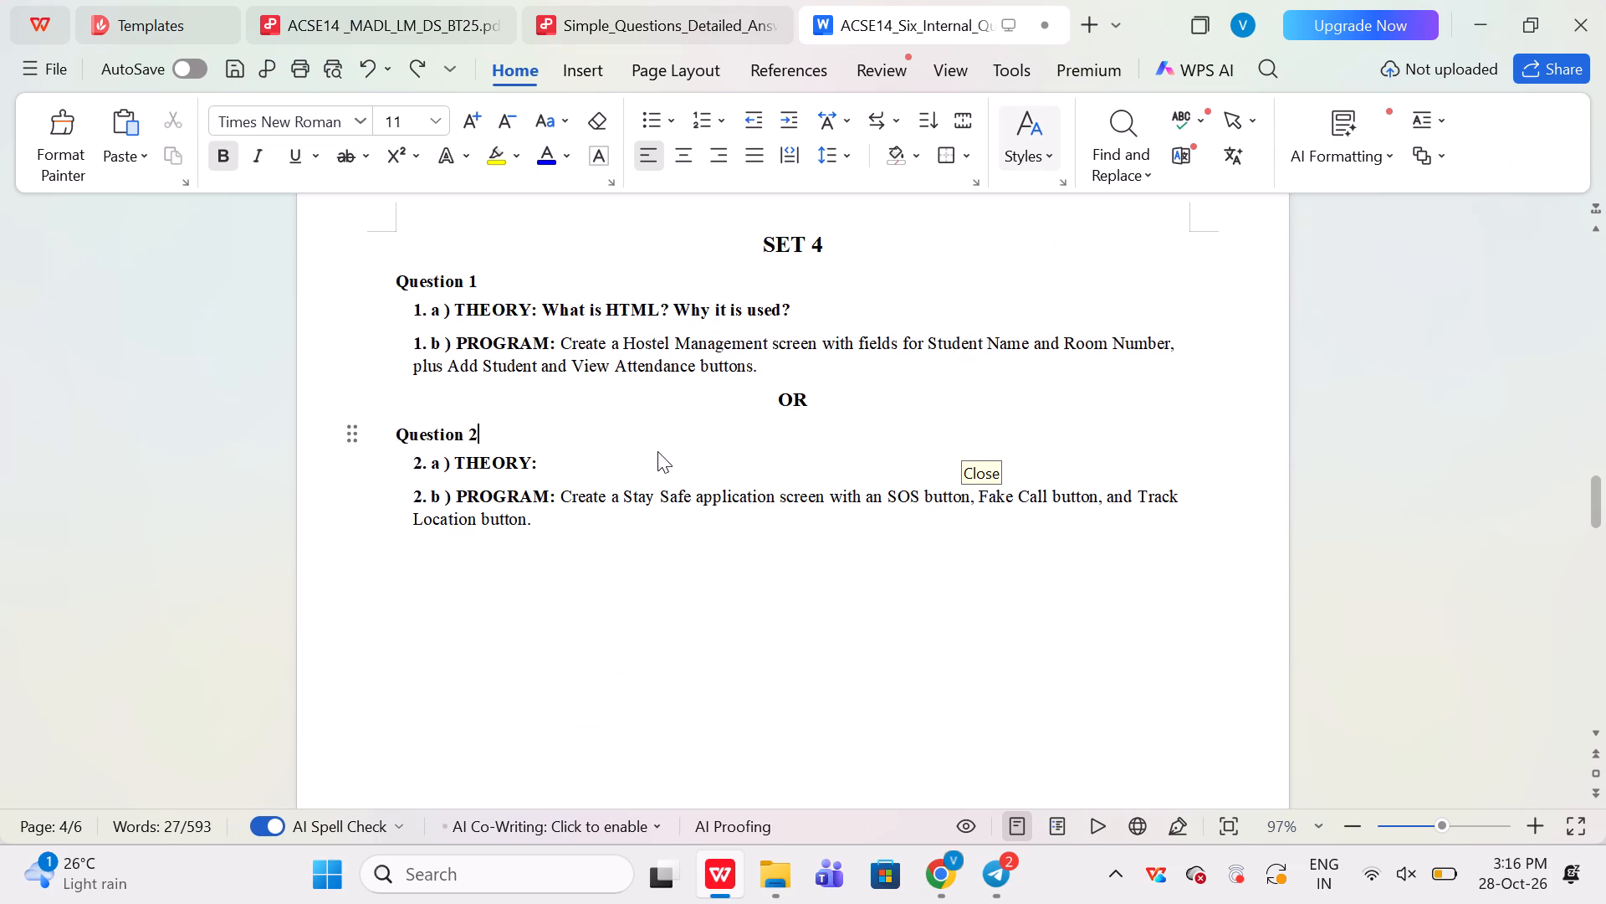
Enter "What is the difference between tag,element and attribute?" as theory question 2. a in Set 4.
click(565, 455)
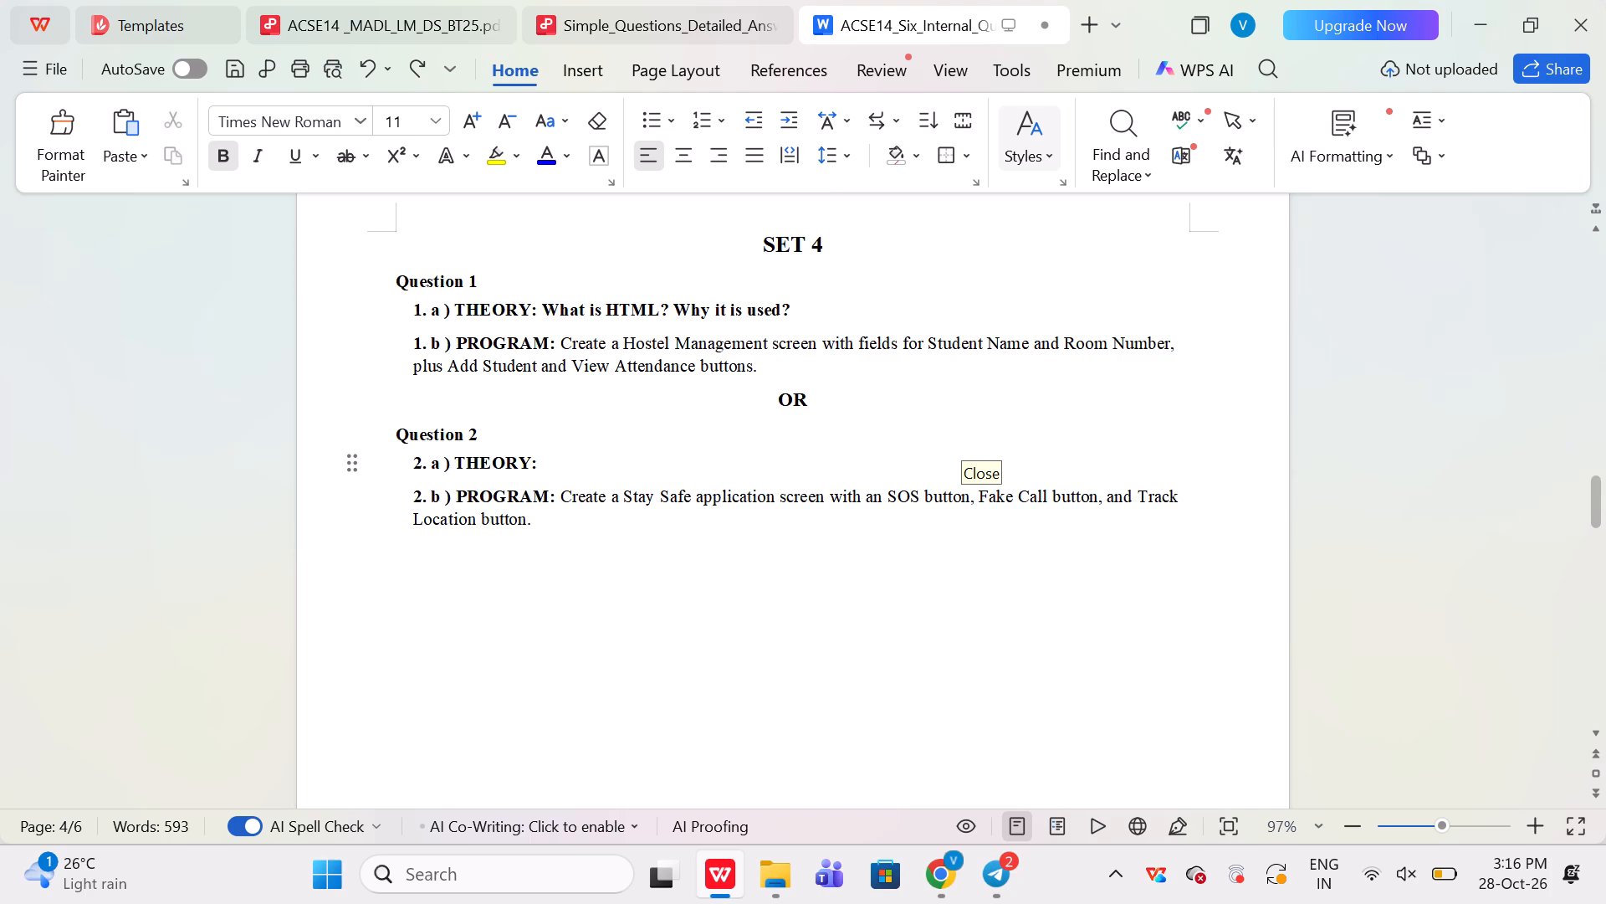
text(What is the difference between ta)
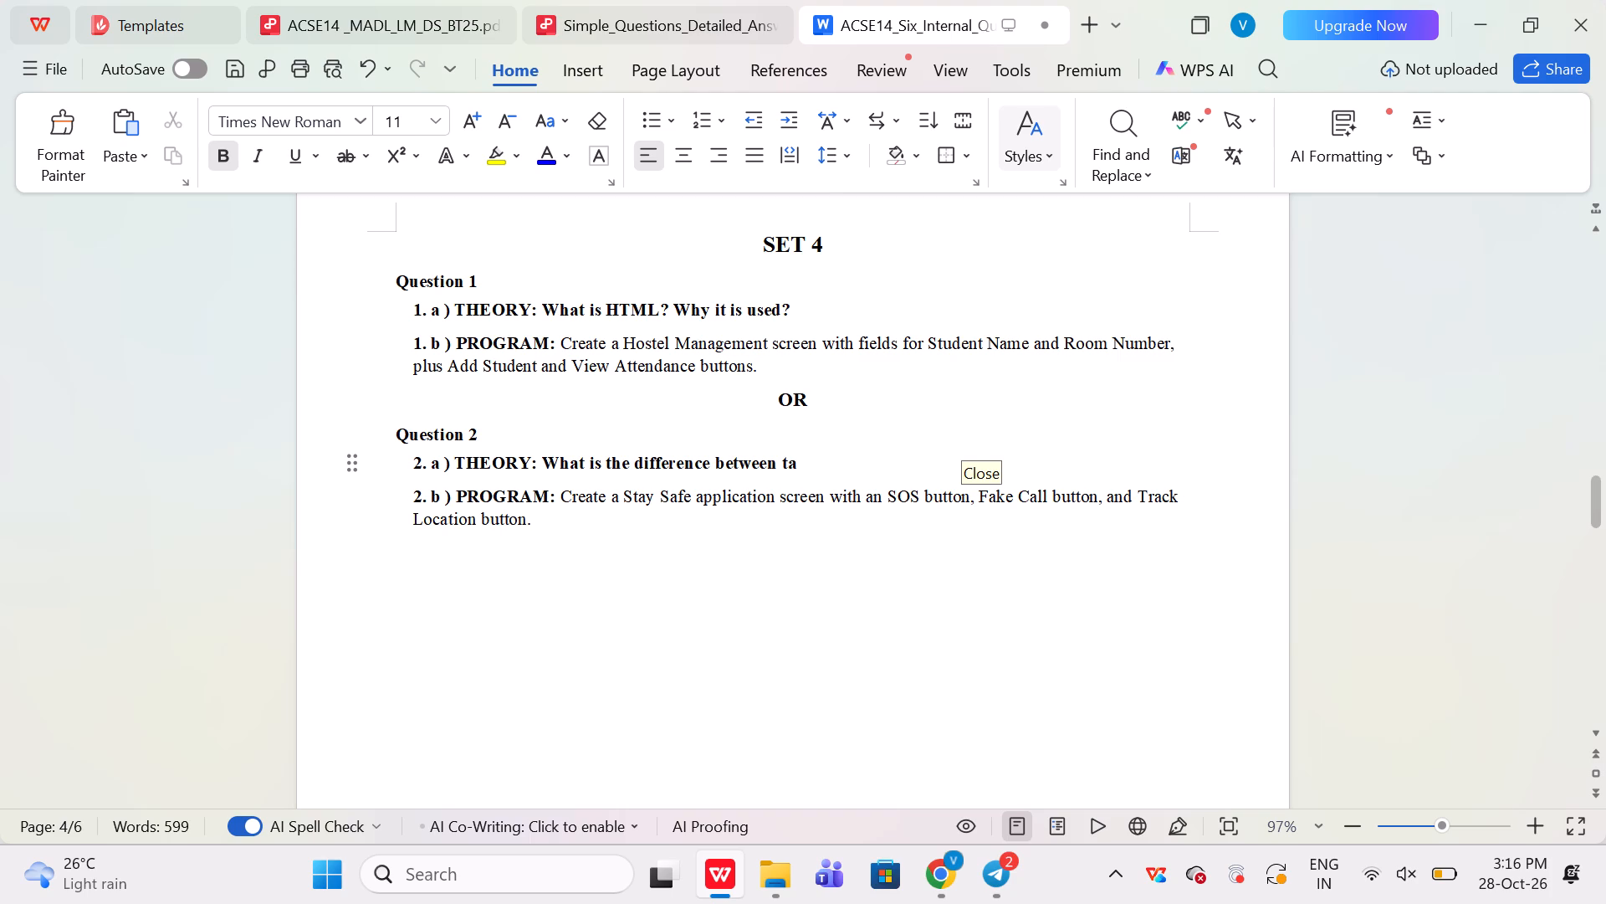
text(g,emlem)
key(BackSpace)
key(BackSpace)
key(BackSpace)
key(BackSpace)
text(lement)
key(space)
key(a)
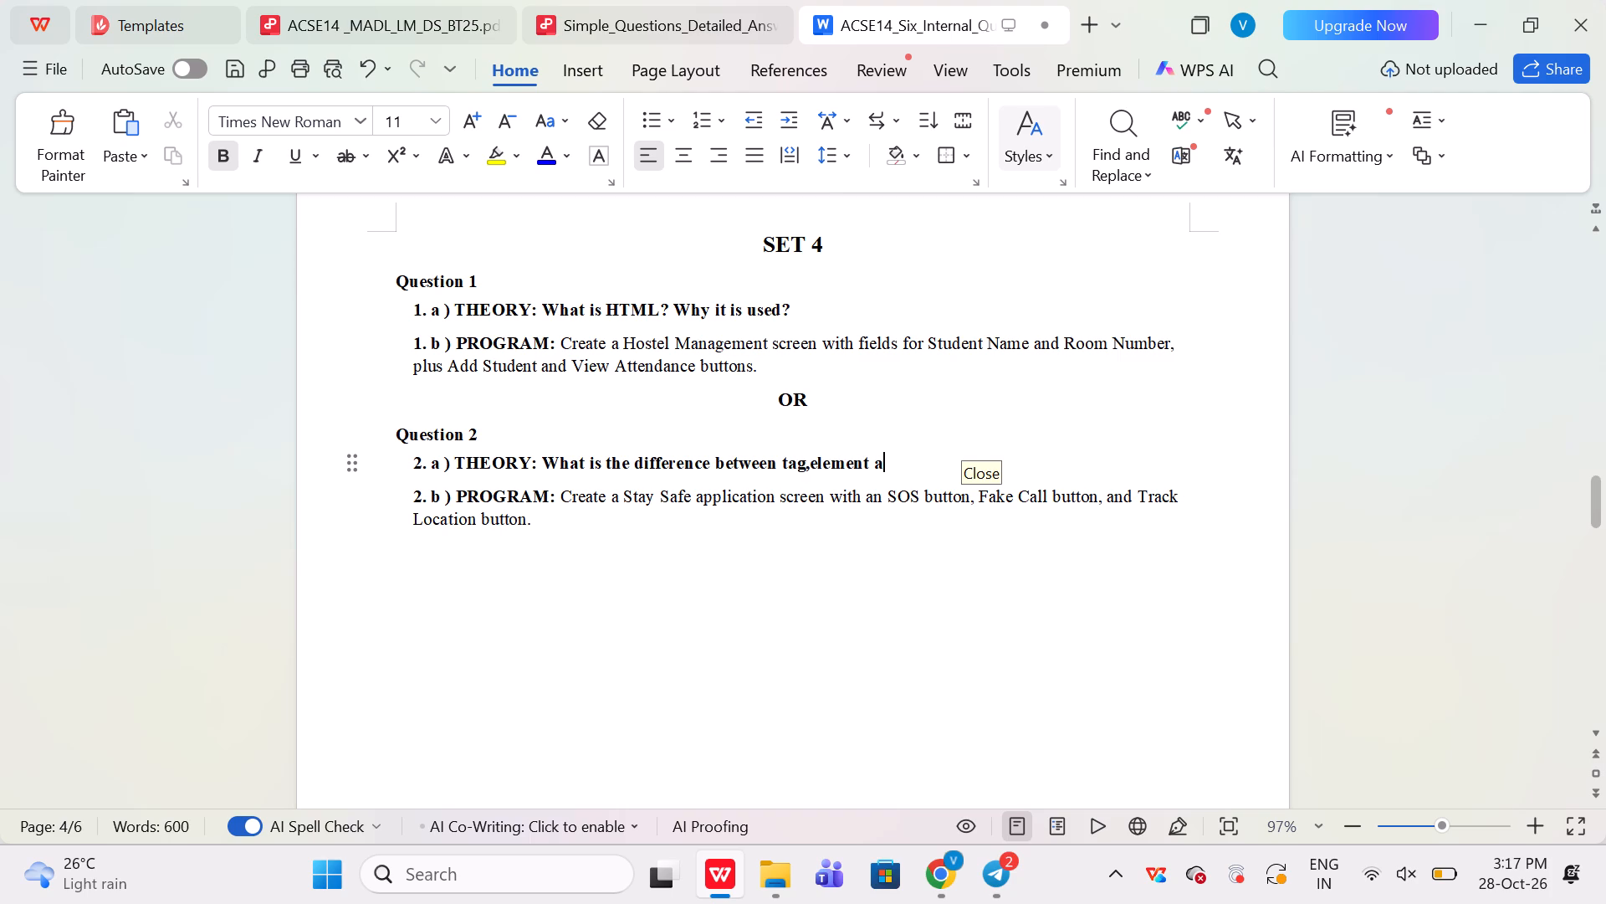
text(nd attribute?)
Delete the subtitle "ACSE14 — Mobile Applications Development Laboratory" under the SET 5 heading.
scroll(498, 564, down, 2)
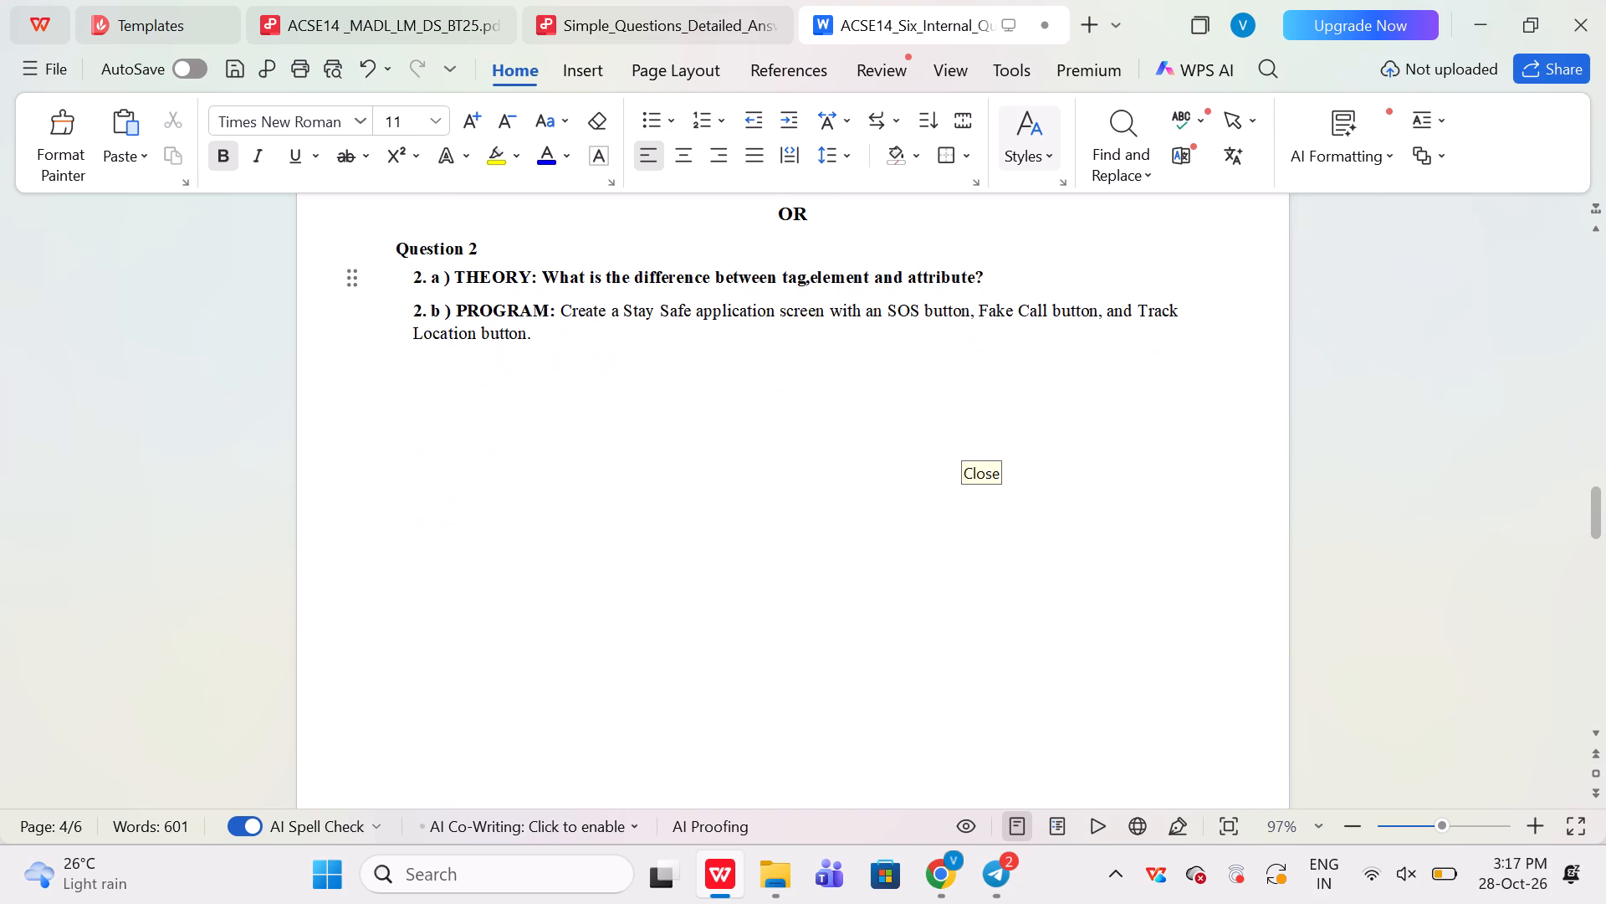
scroll(498, 564, down, 3)
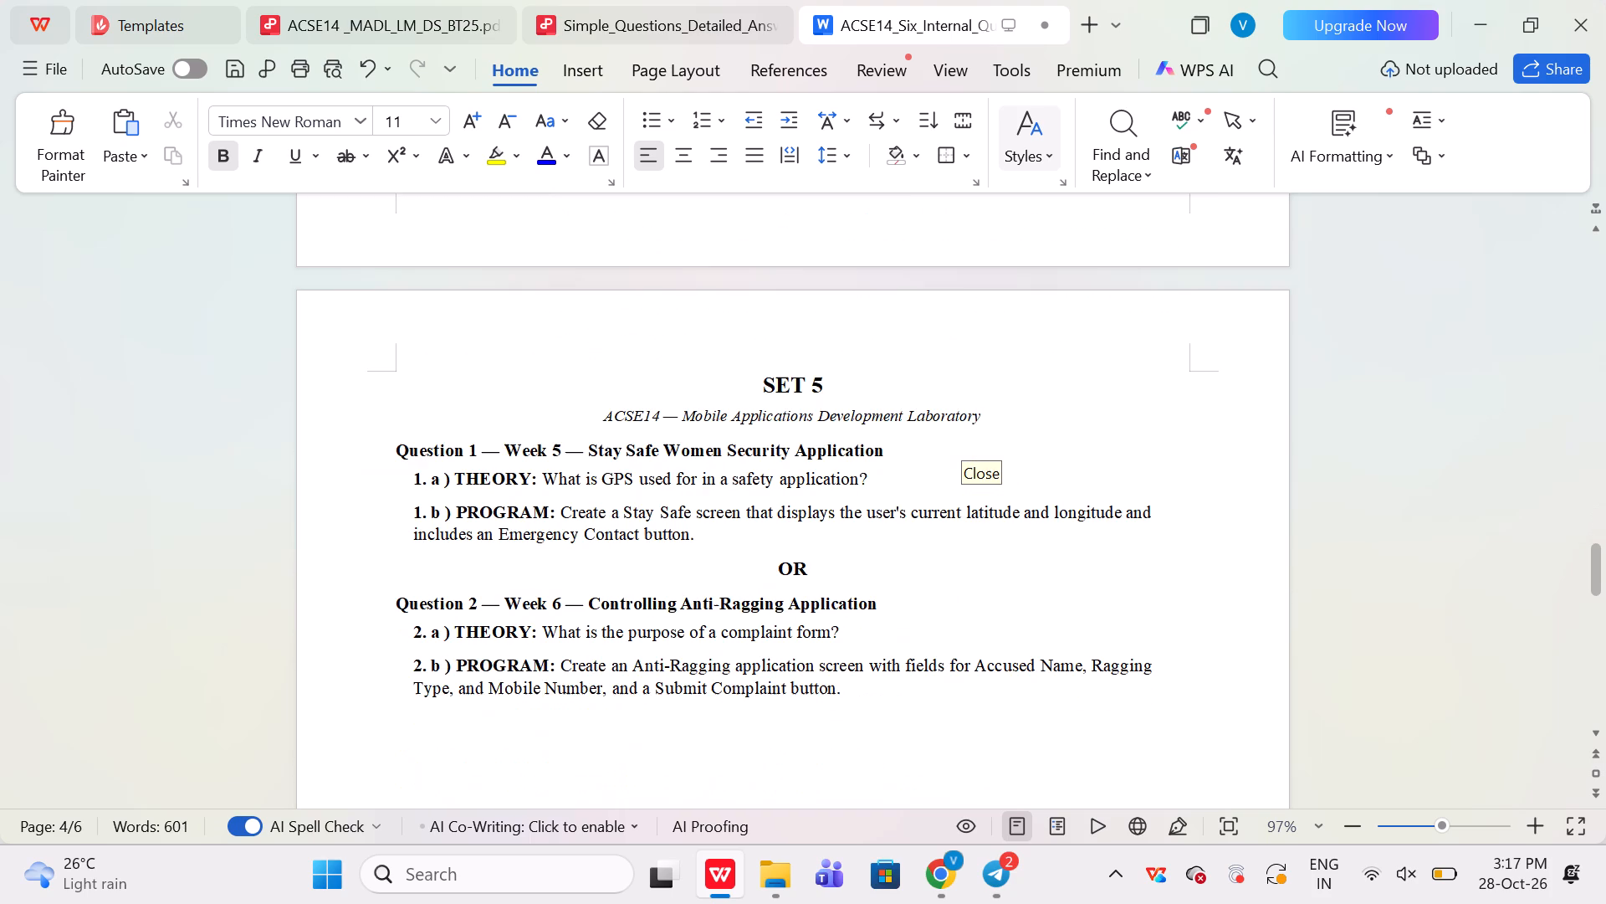
scroll(498, 564, down, 1)
drag(990, 416, 627, 395)
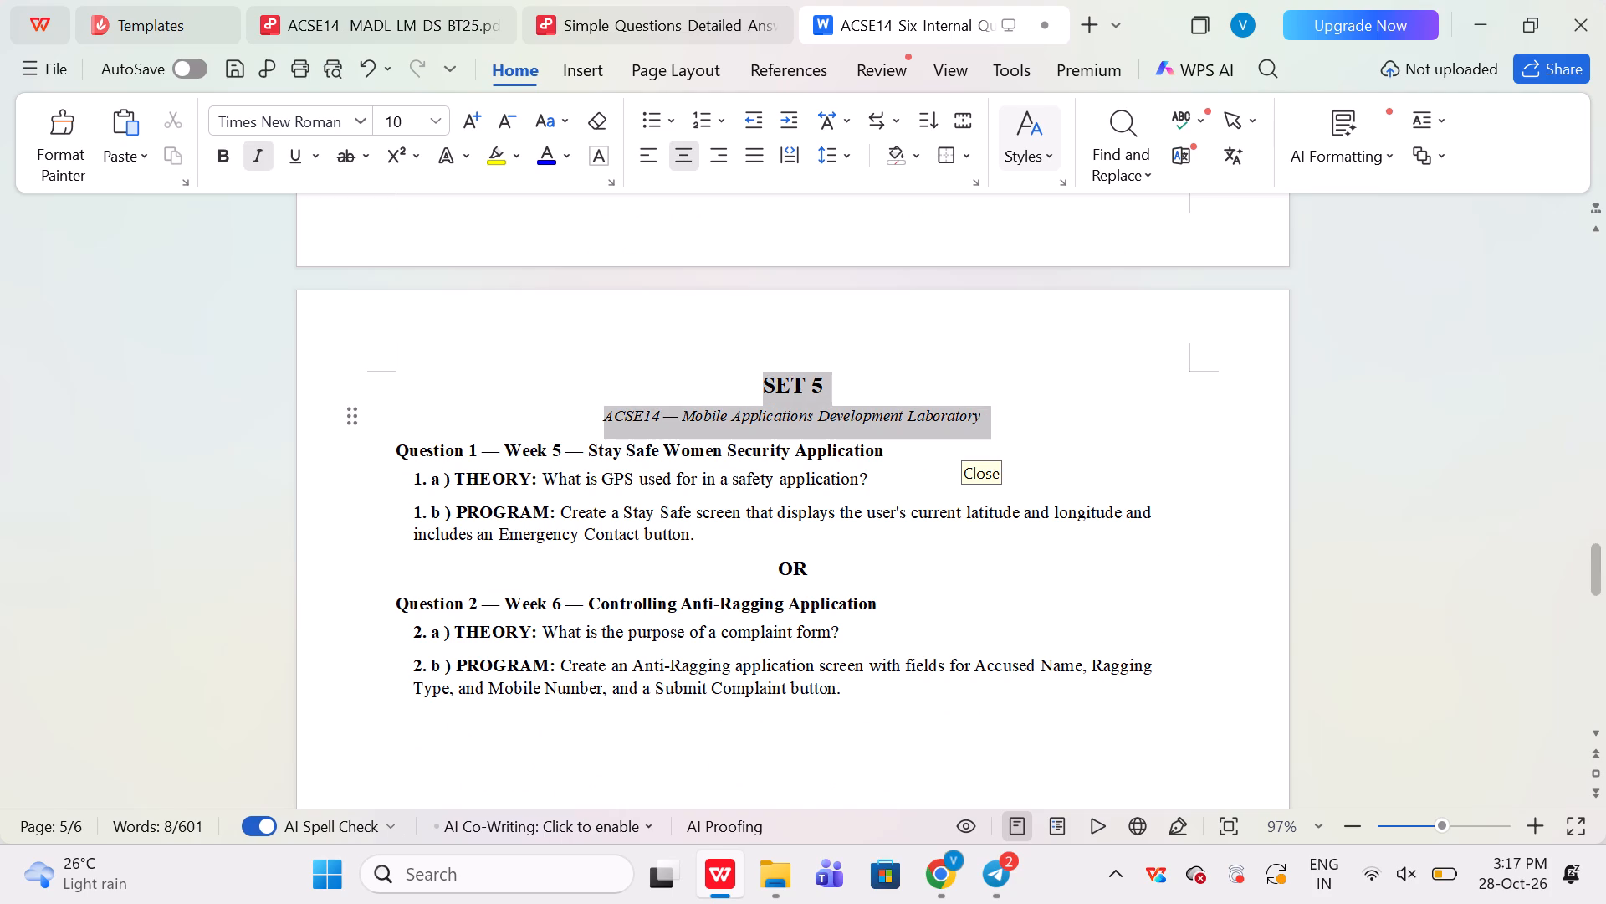
drag(627, 395, 603, 413)
key(BackSpace)
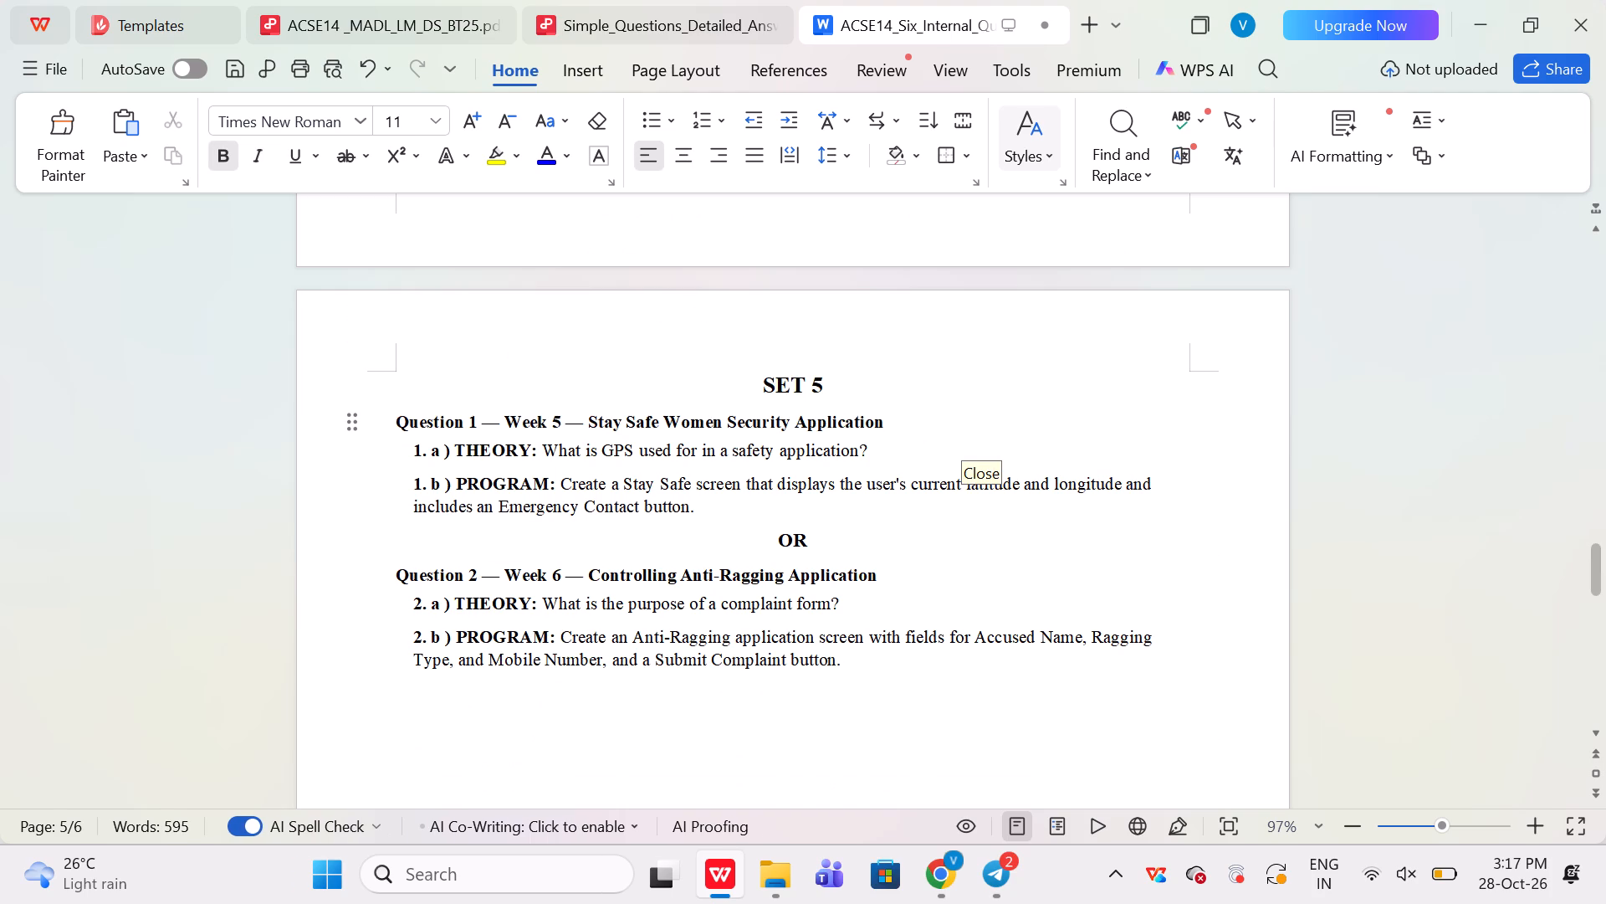
Shorten the first question's heading in Set 5 to "Question 1", removing the week and application name.
drag(893, 427, 497, 410)
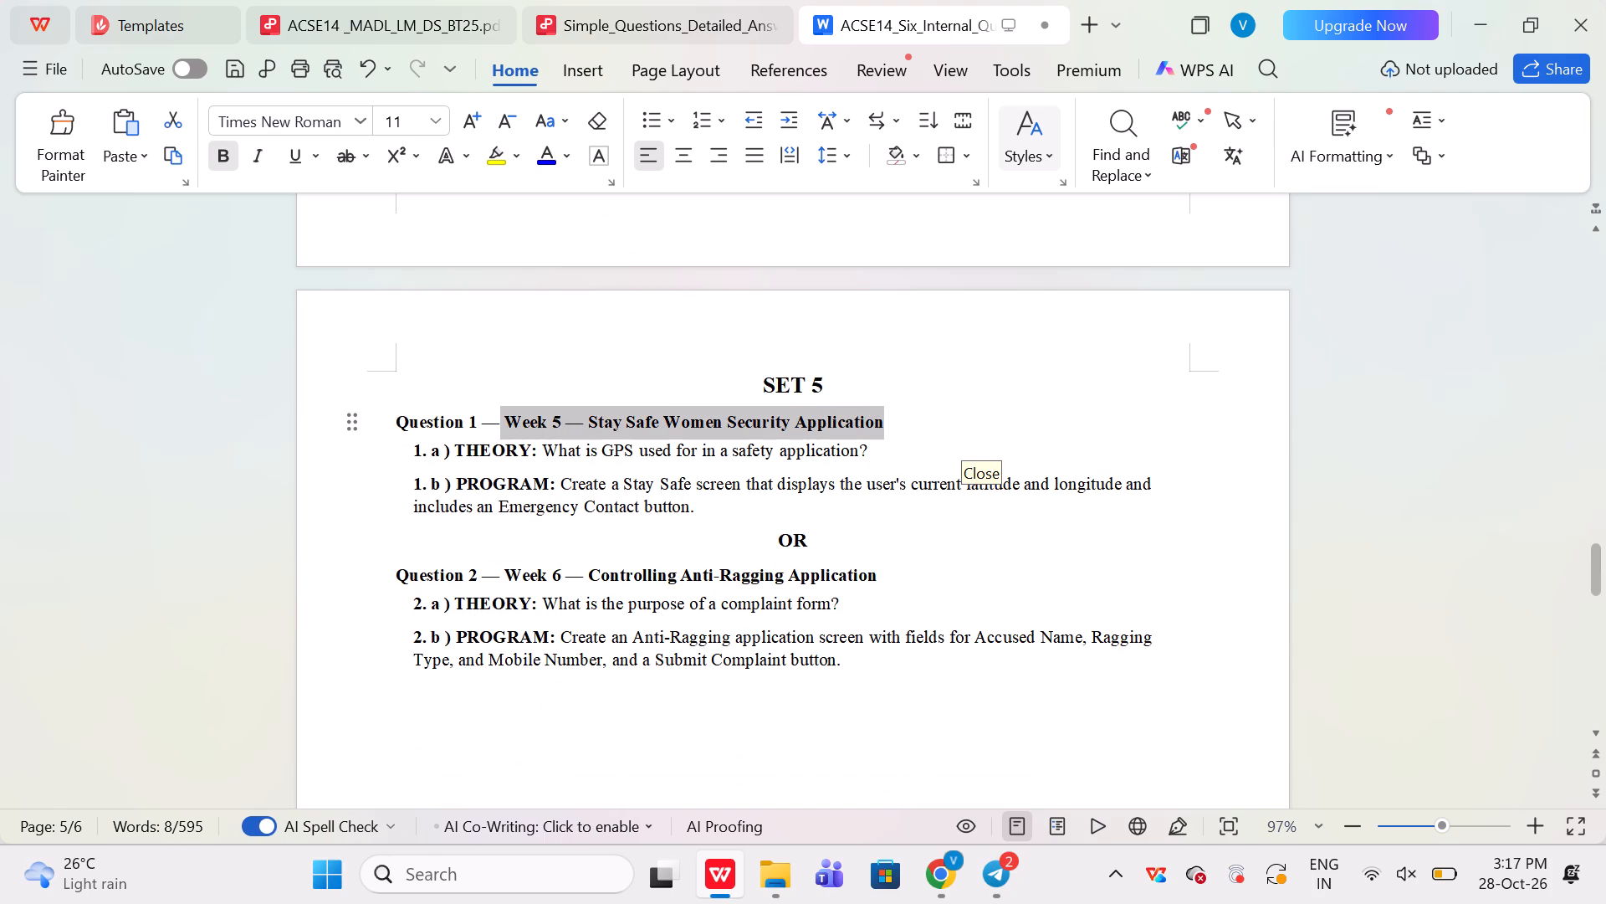
drag(497, 410, 487, 410)
key(BackSpace)
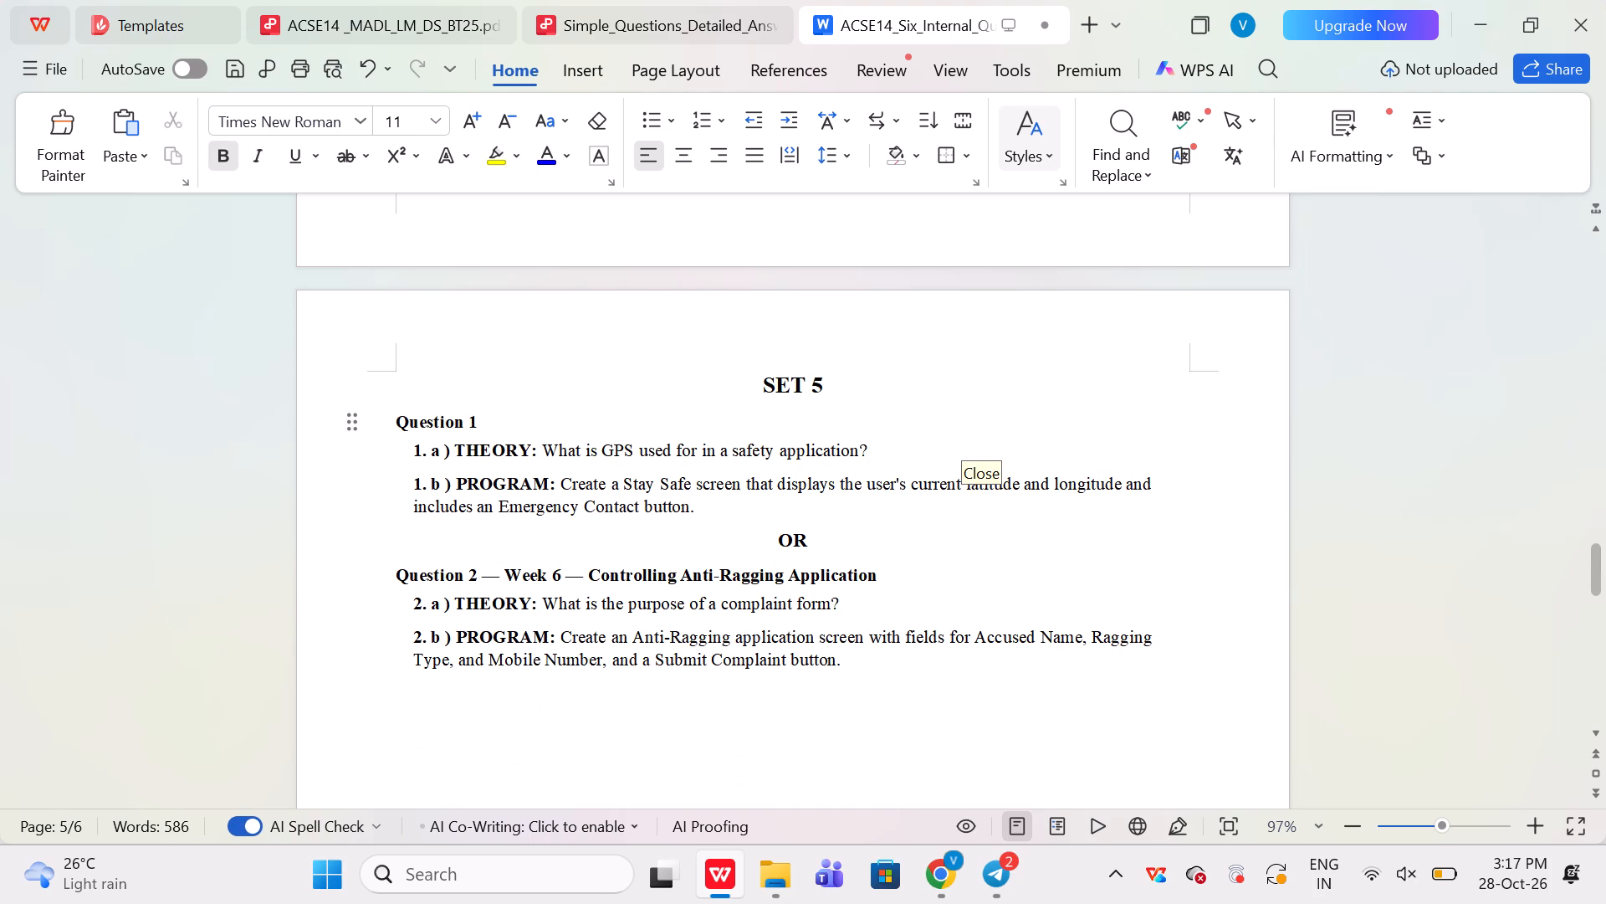
Delete the theory question 1. a text "What is GPS used for in a safety application?" in Set 5, keeping its label.
drag(868, 450, 555, 451)
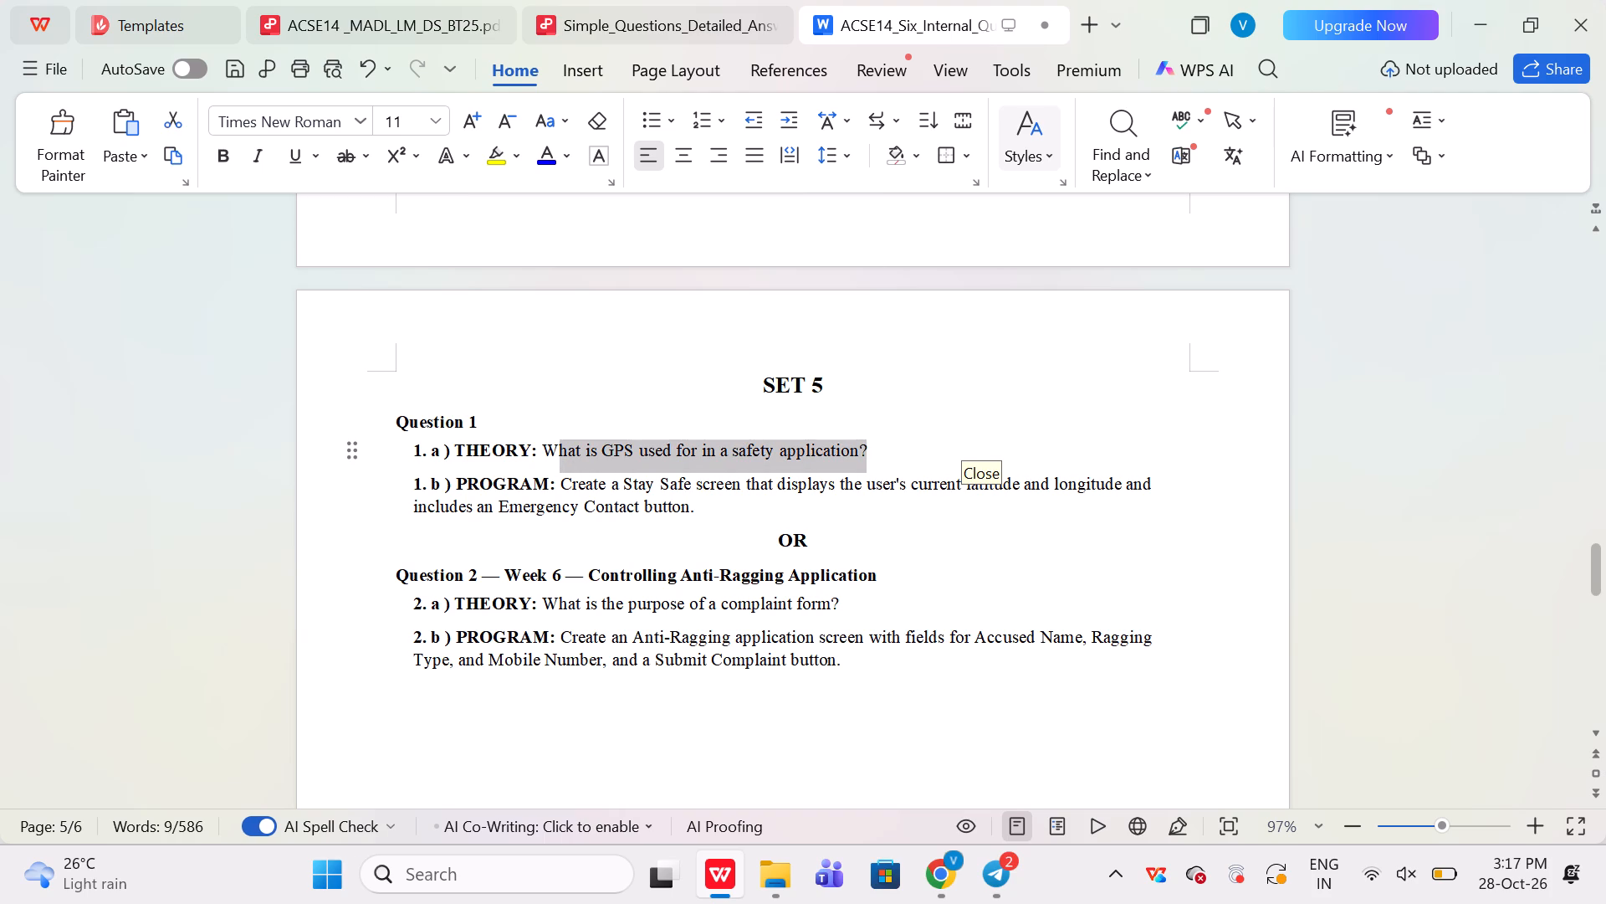
drag(555, 451, 546, 451)
key(BackSpace)
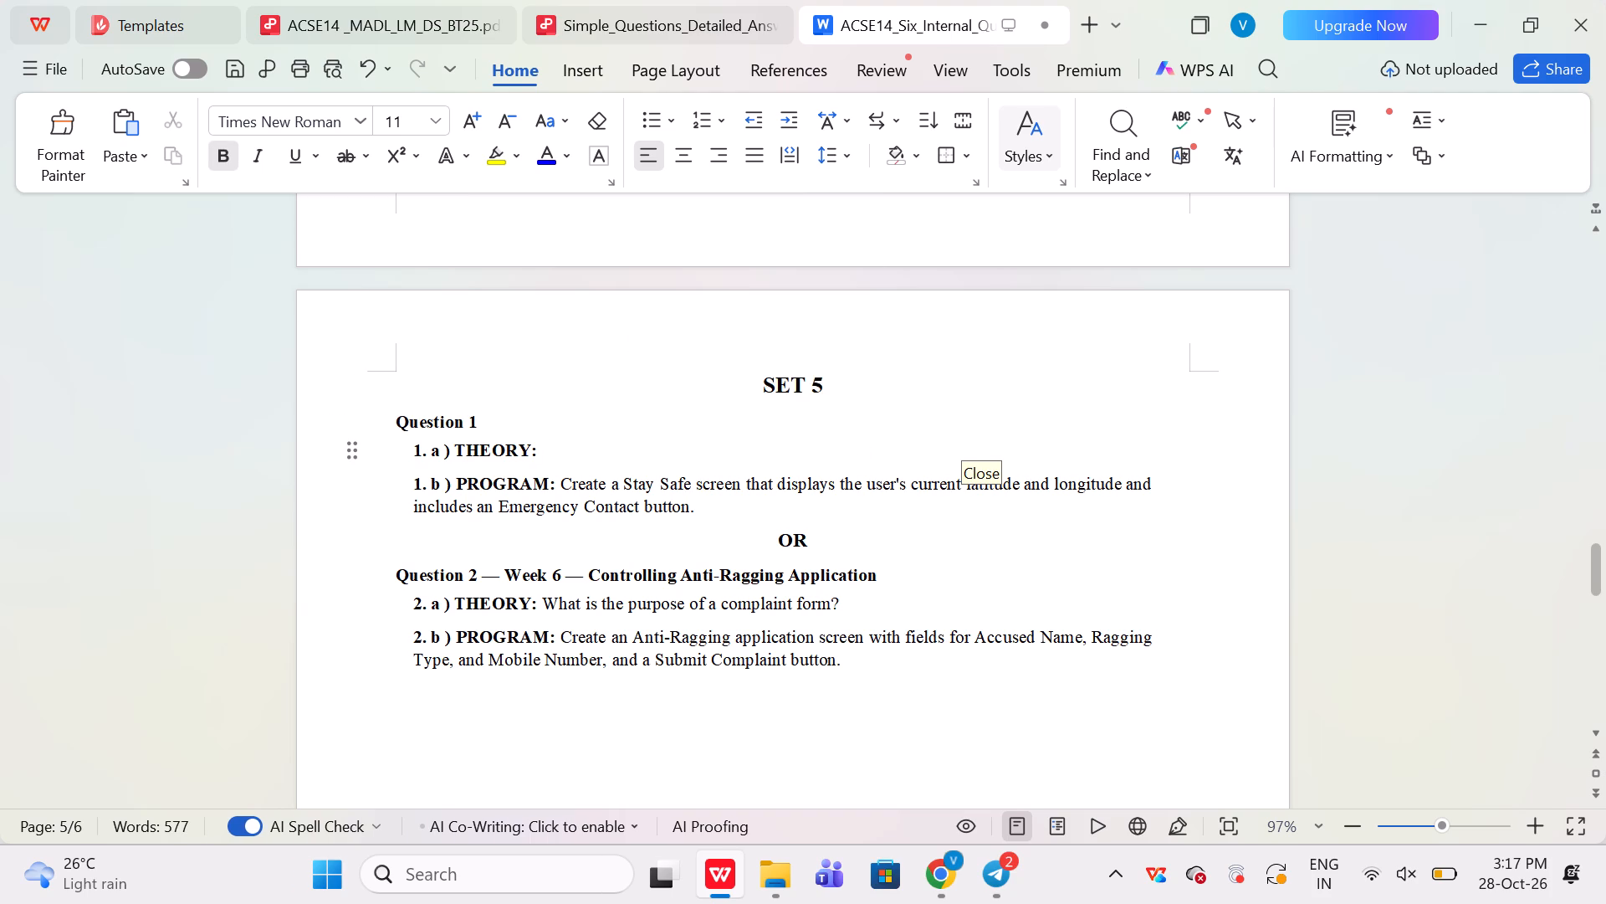
Delete the theory question 2. a text "What is the purpose of a complaint form?" in Set 5, keeping its label.
drag(846, 607, 538, 604)
key(BackSpace)
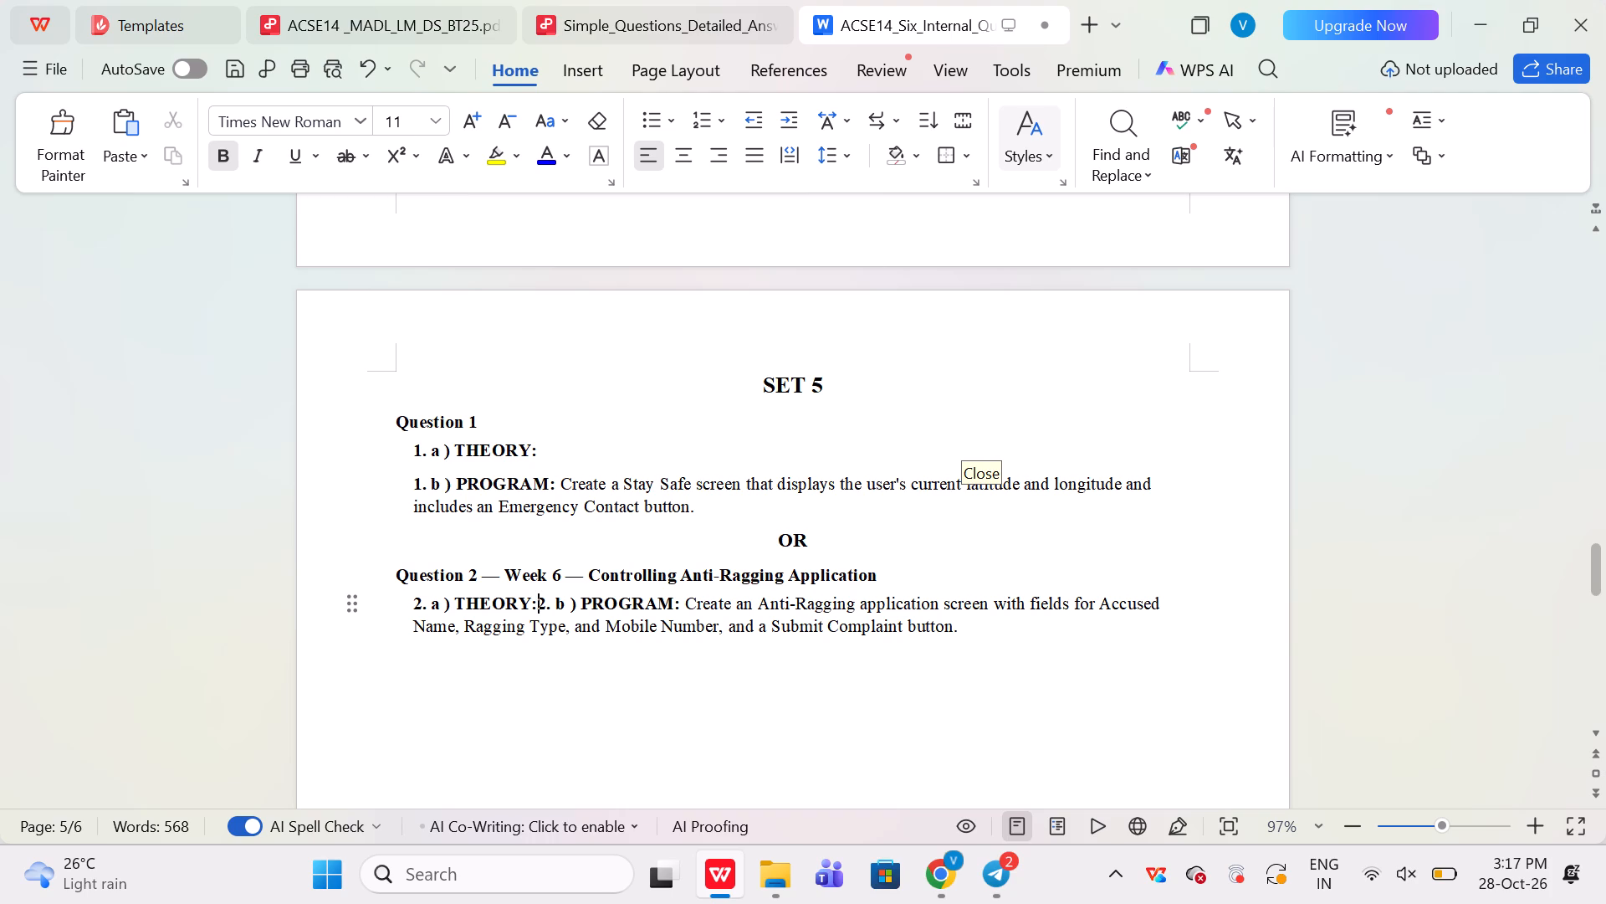
Shorten the second question's heading in Set 5 to "Question 2", removing the week and application name.
click(887, 583)
drag(887, 580, 512, 580)
drag(512, 580, 485, 576)
key(ctrl+z)
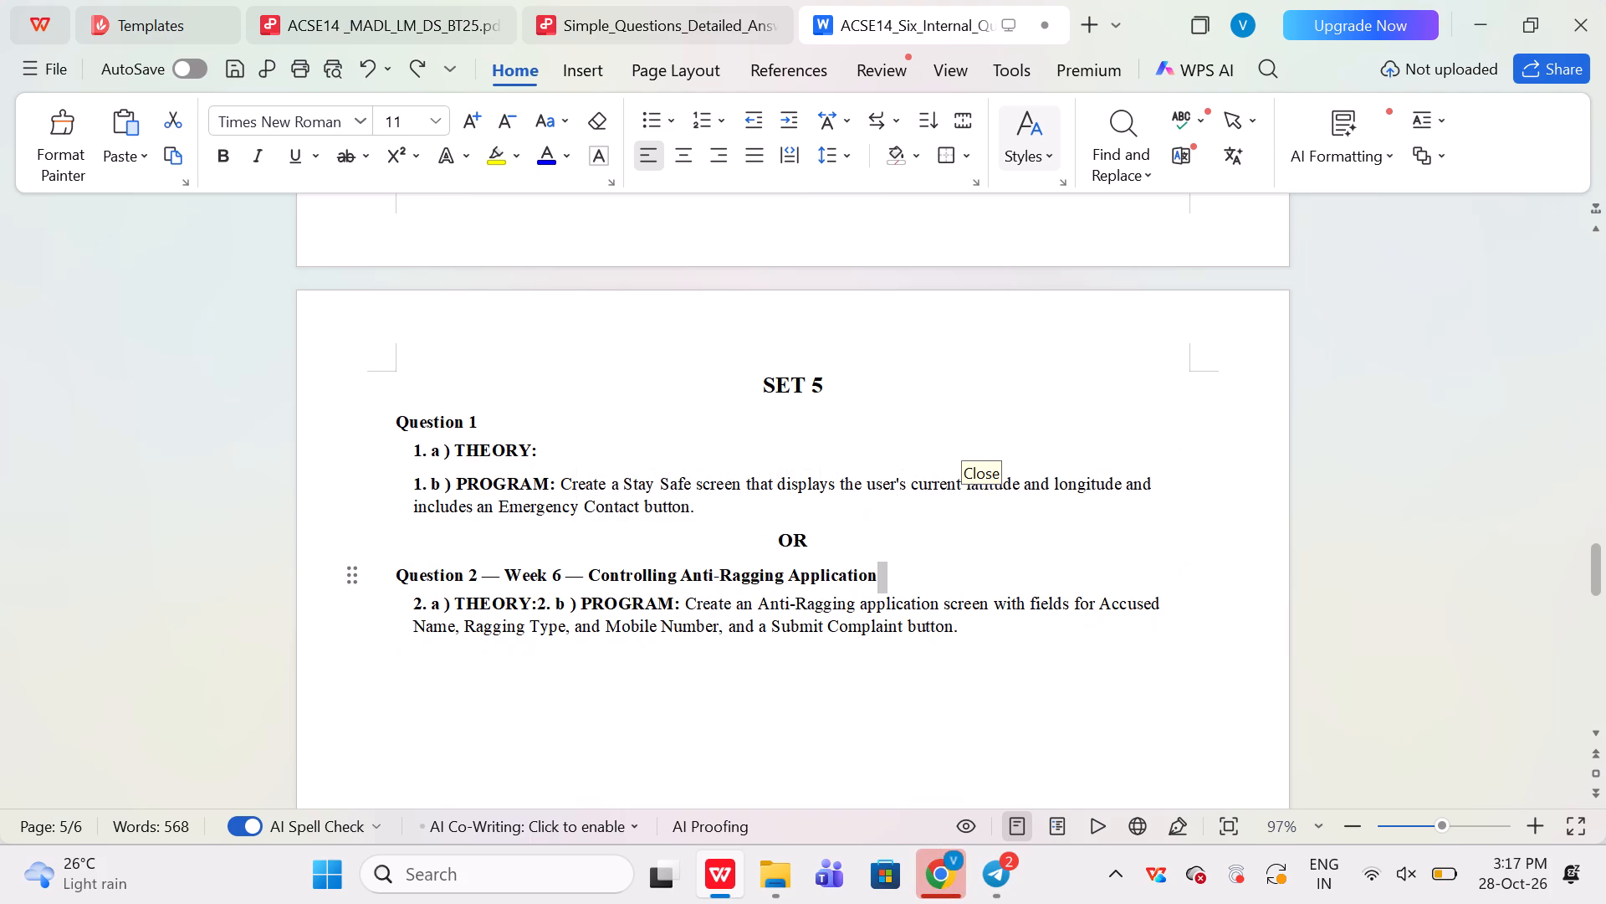
drag(485, 577, 837, 578)
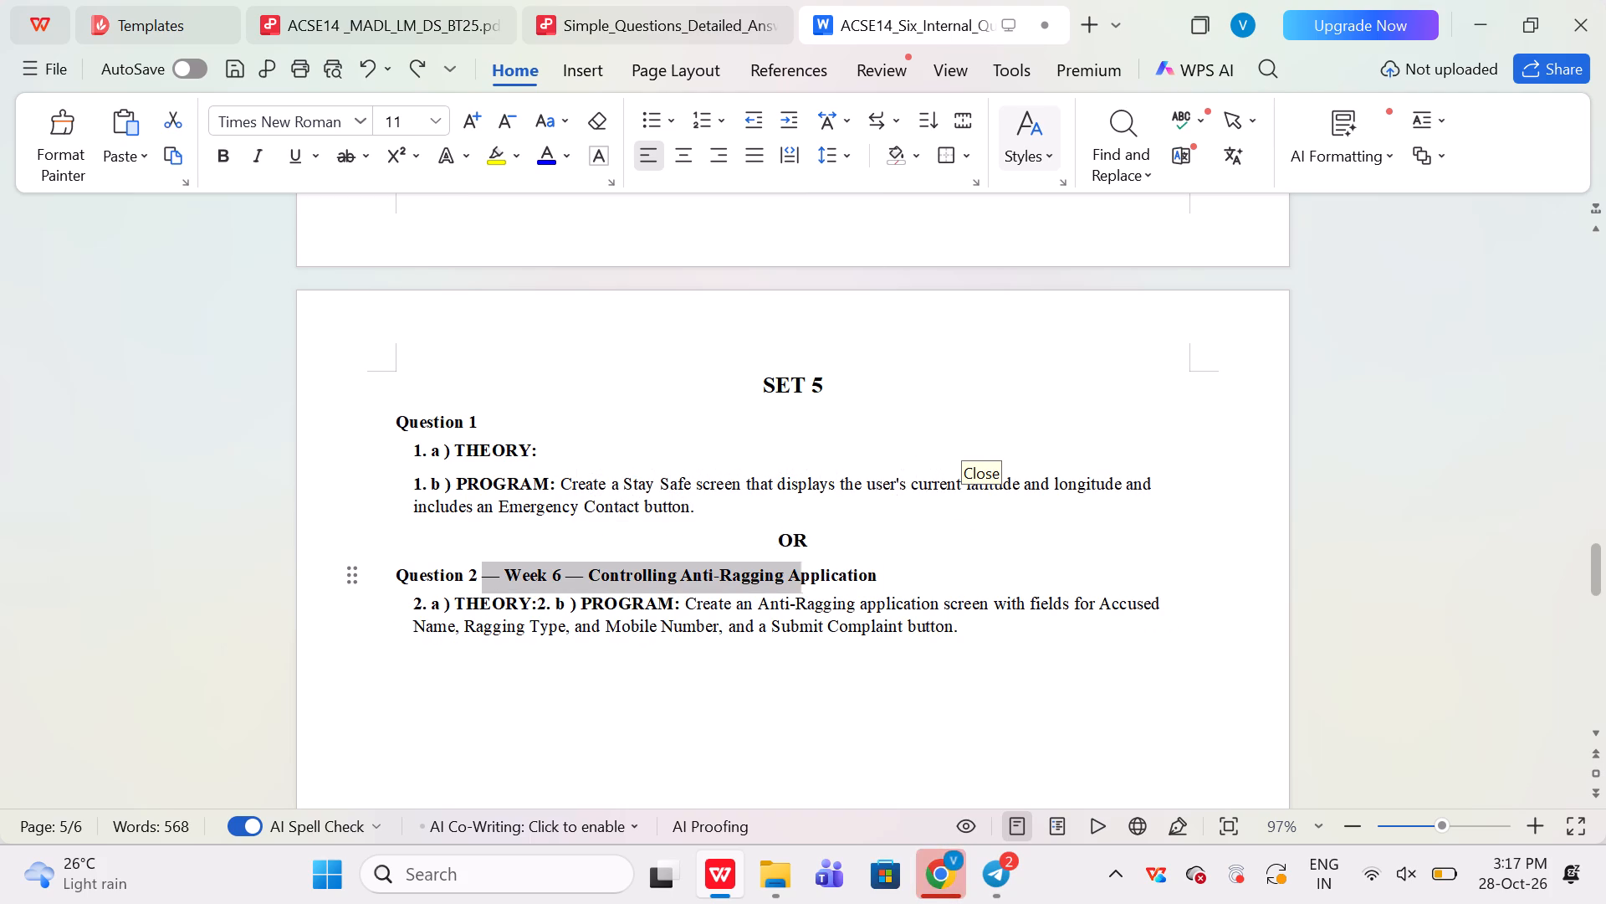
drag(837, 578, 885, 579)
key(BackSpace)
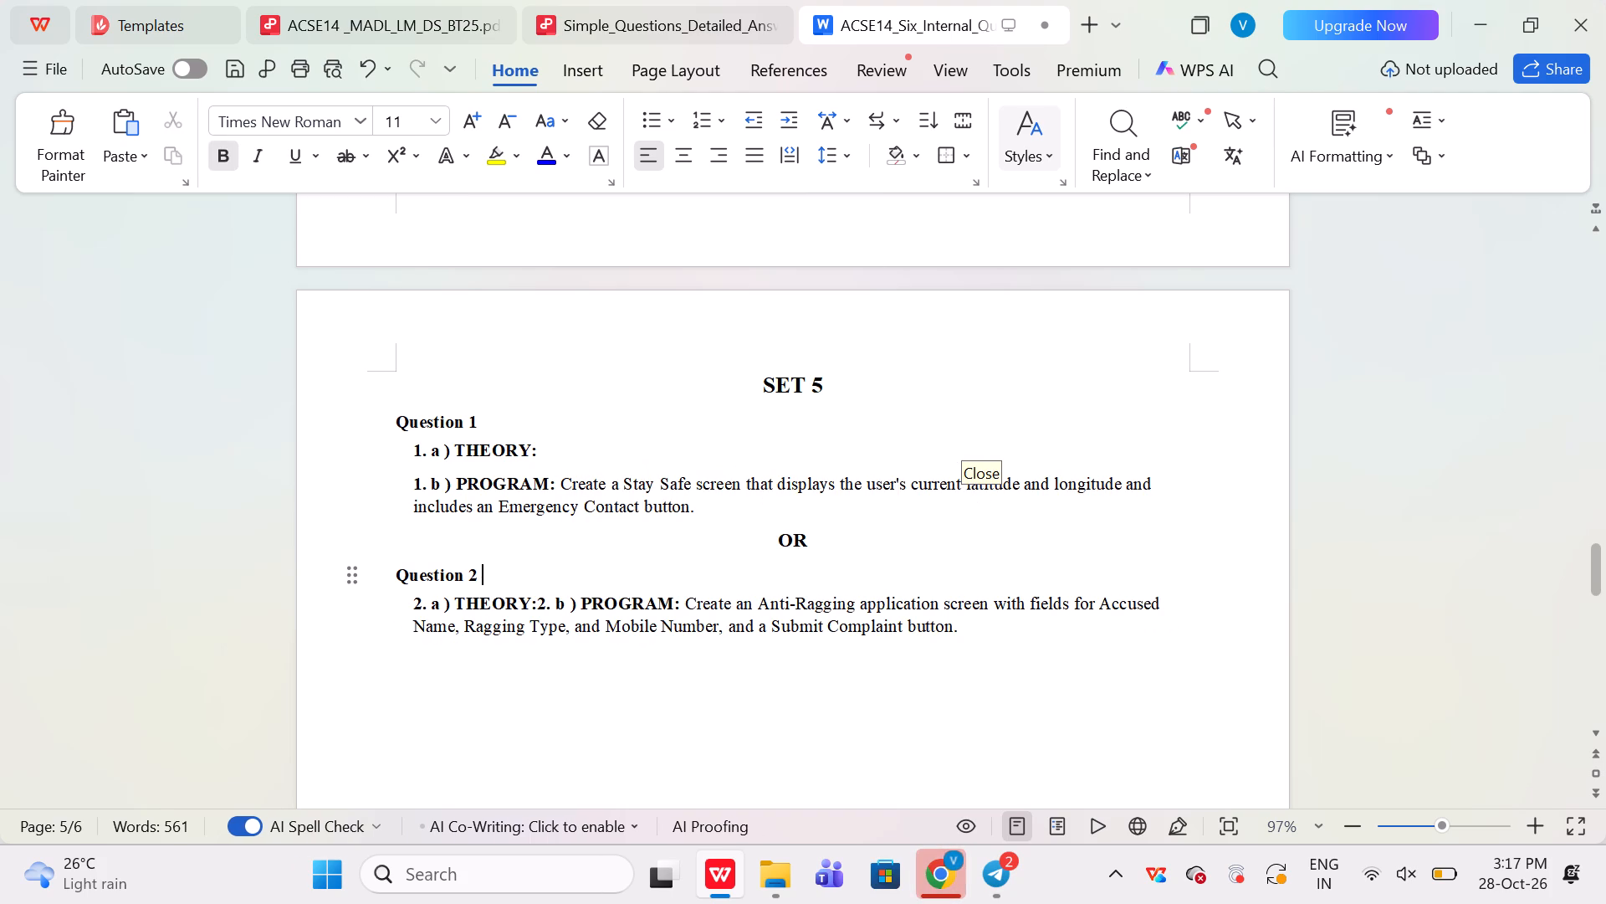
Move the 2. b ) PROGRAM text in Set 5 onto its own line below the theory label, without automatic numbering.
click(538, 603)
key(Return)
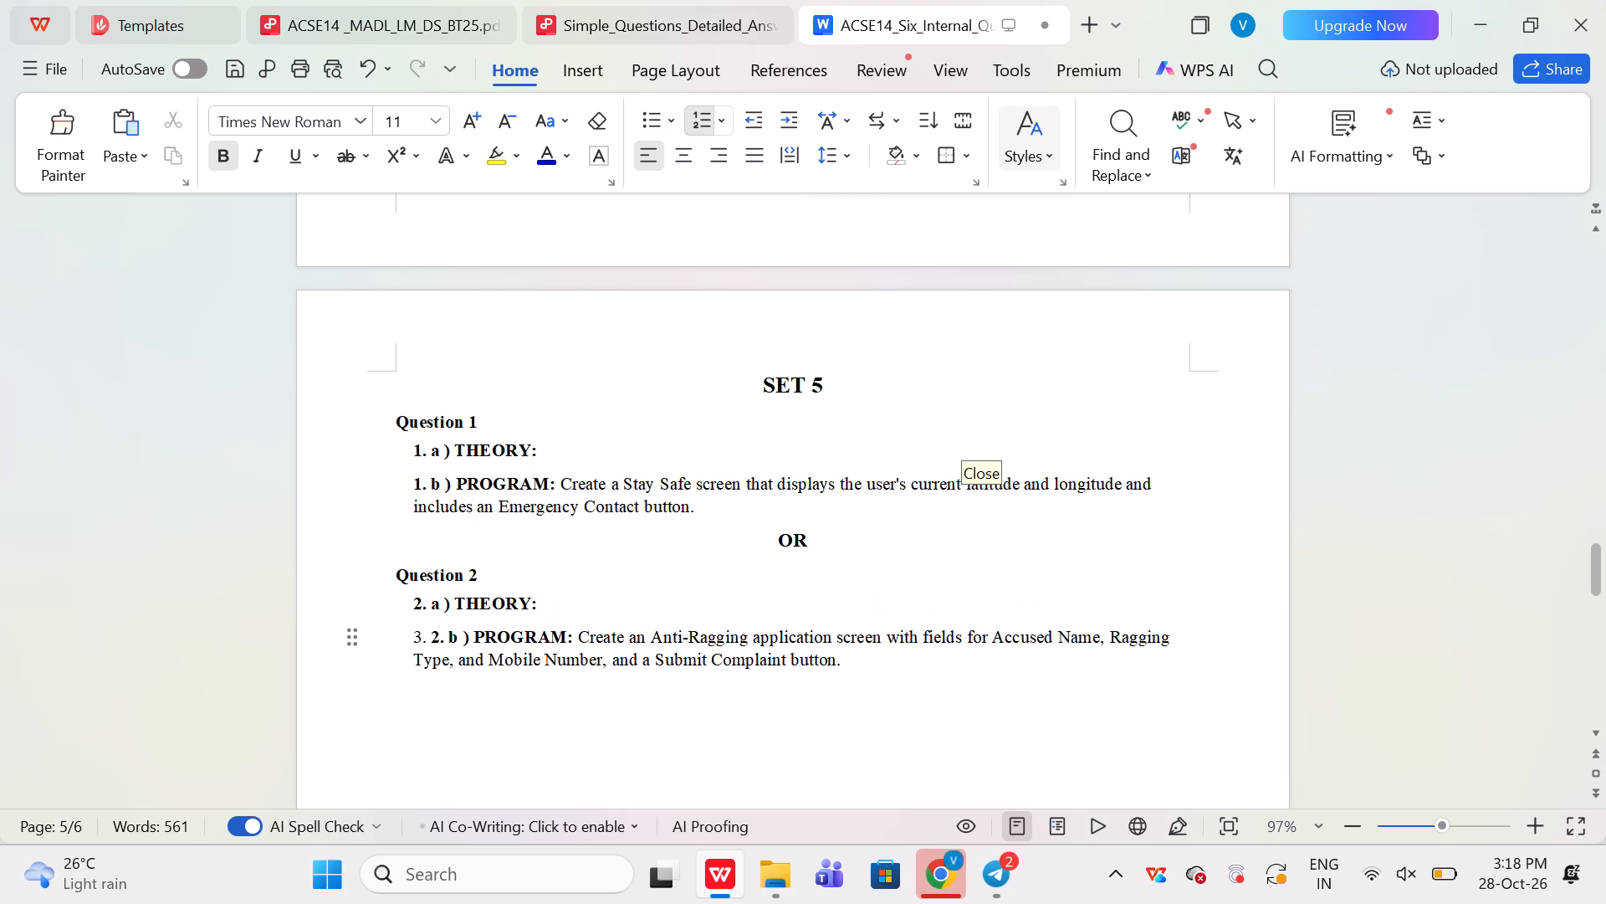
key(BackSpace)
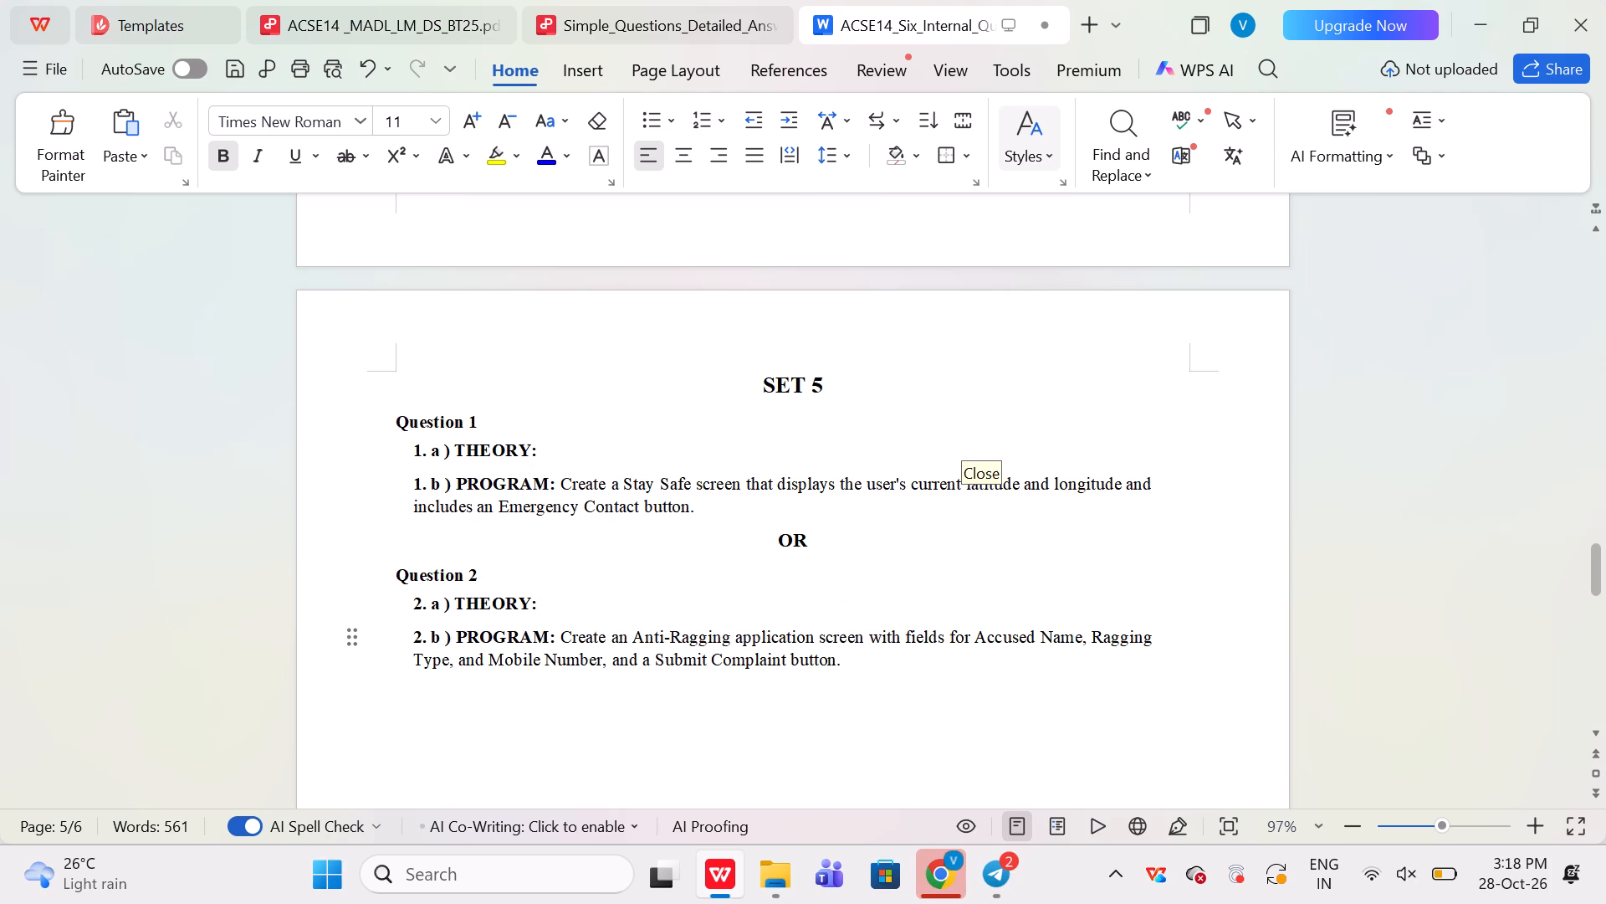
Enter question 4 from the Simple Questions PDF as theory 1. a in Set 5: "Explain the heading, paragraph and text formatting tags?".
scroll(686, 470, up, 2)
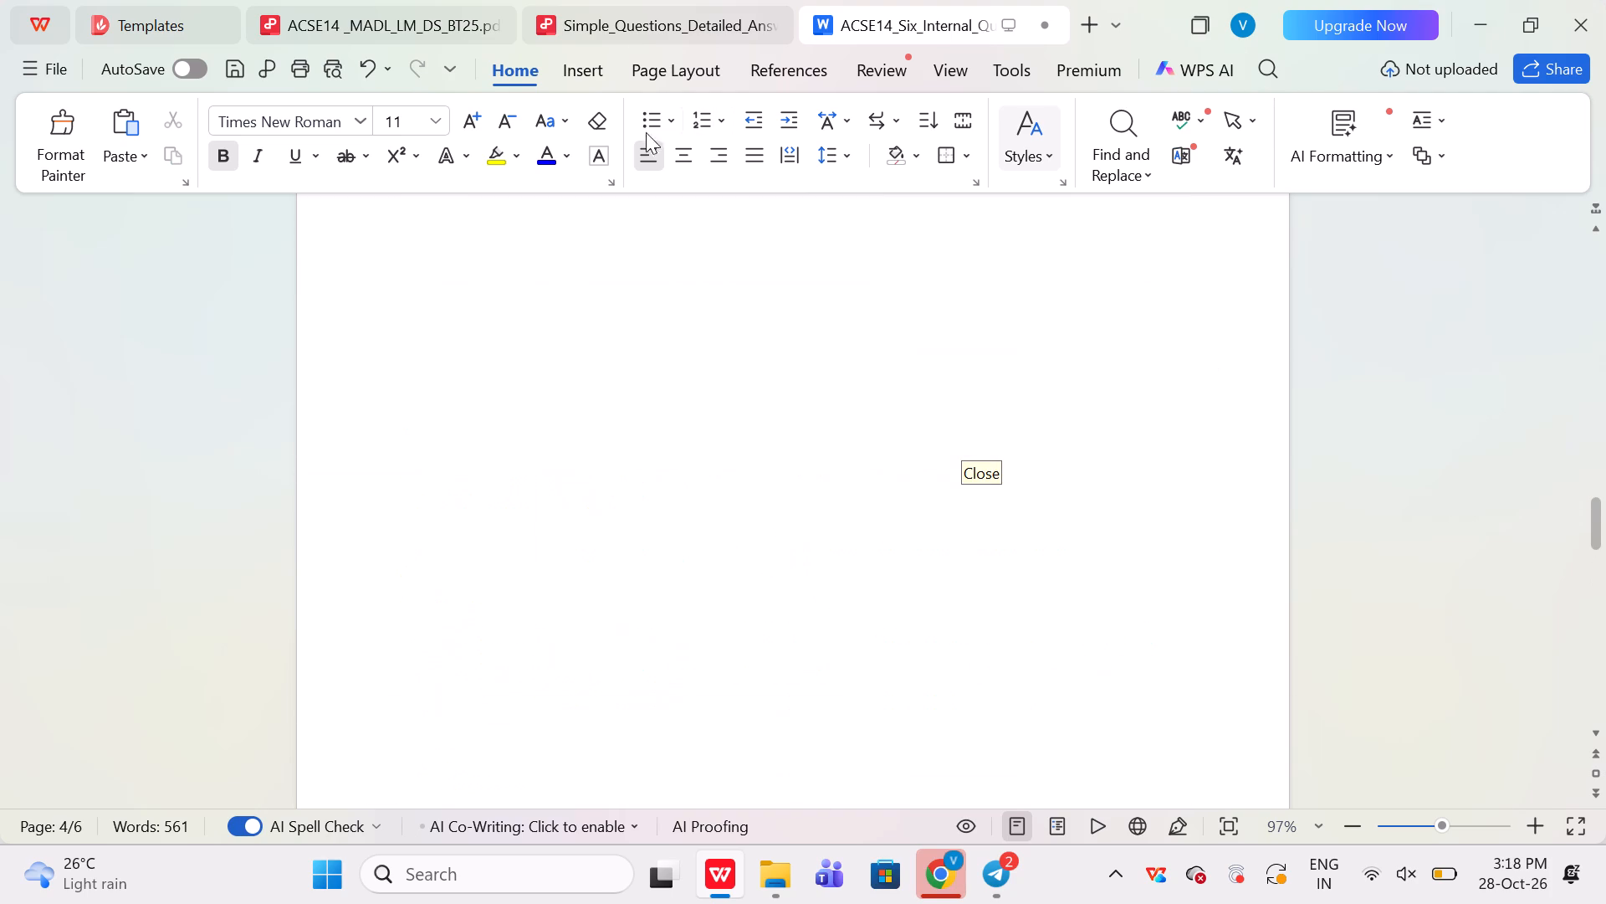
click(617, 13)
scroll(591, 408, down, 1)
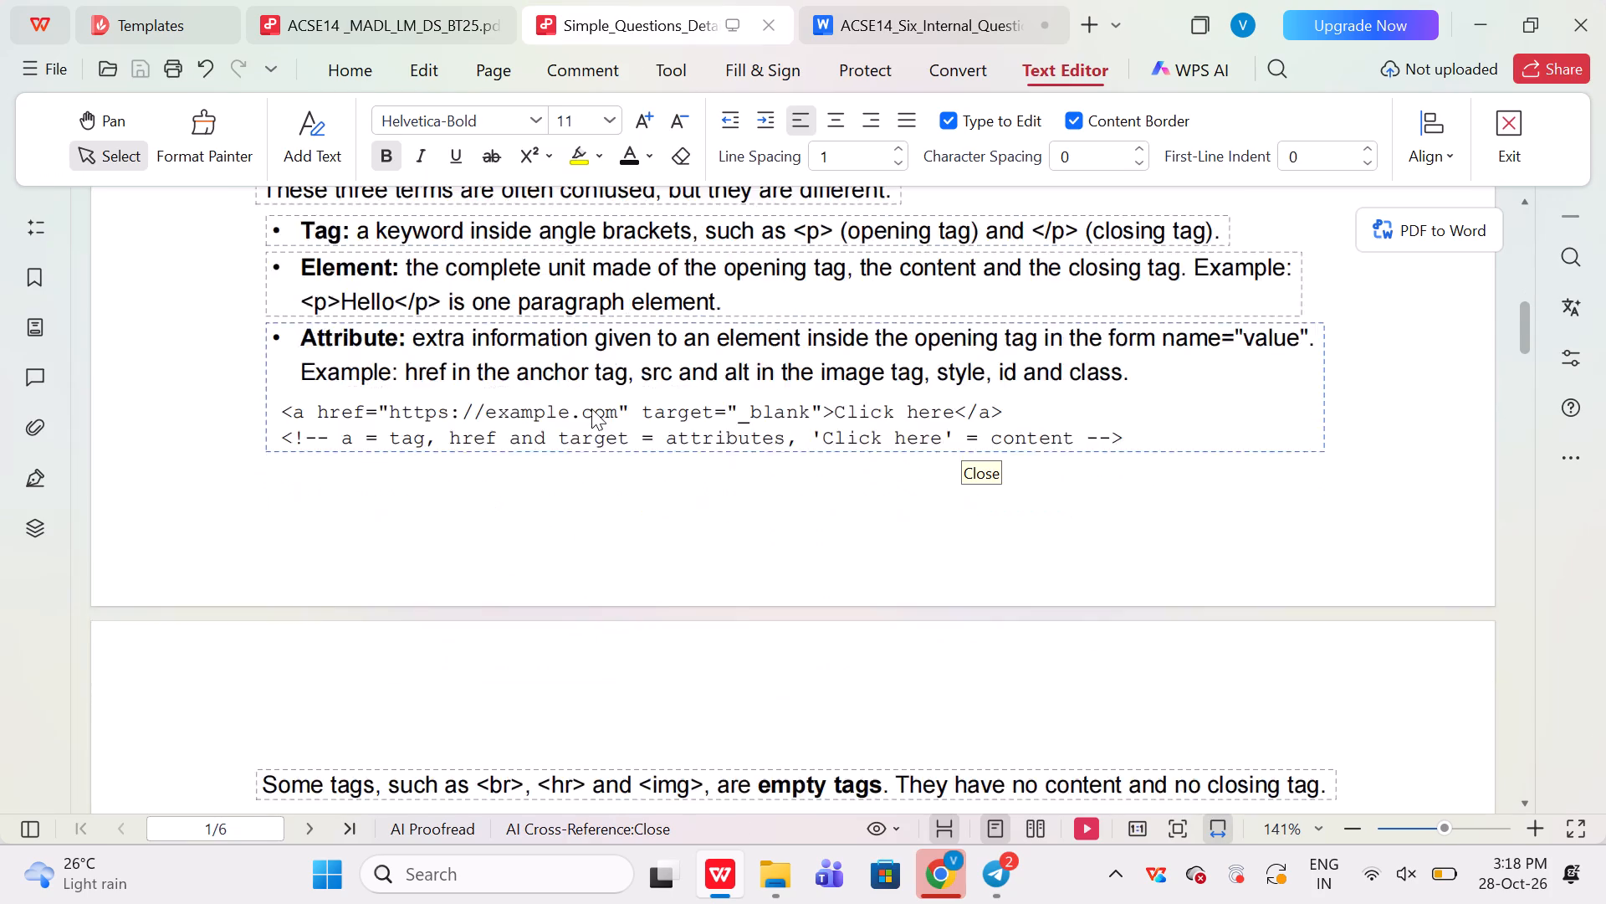
scroll(591, 408, down, 2)
scroll(591, 408, up, 2)
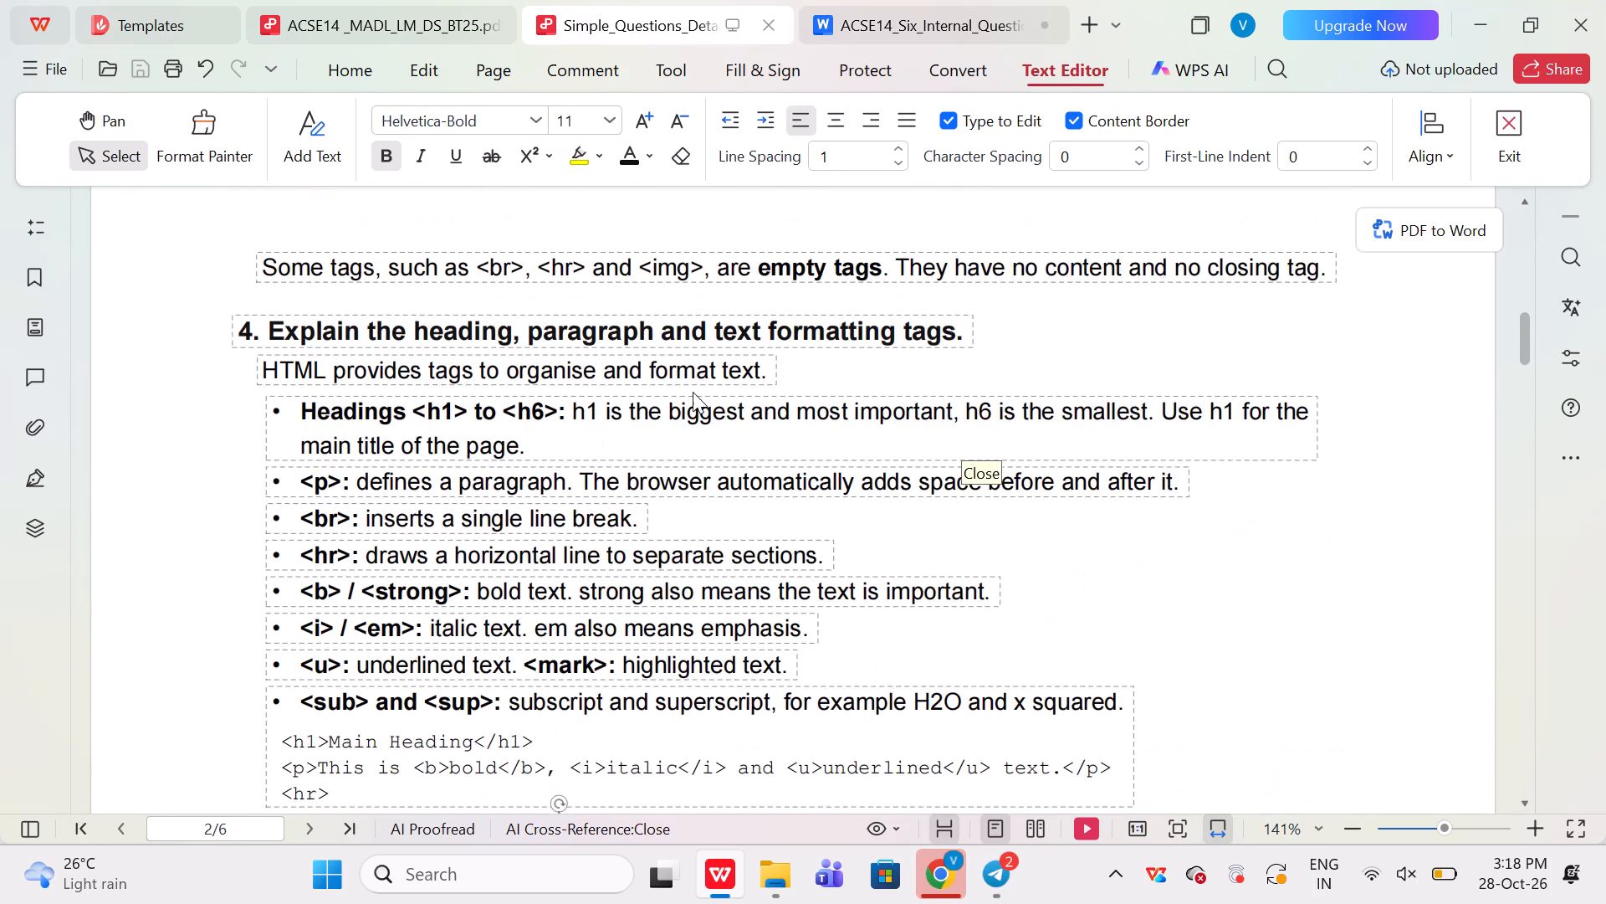
click(903, 20)
scroll(639, 531, up, 1)
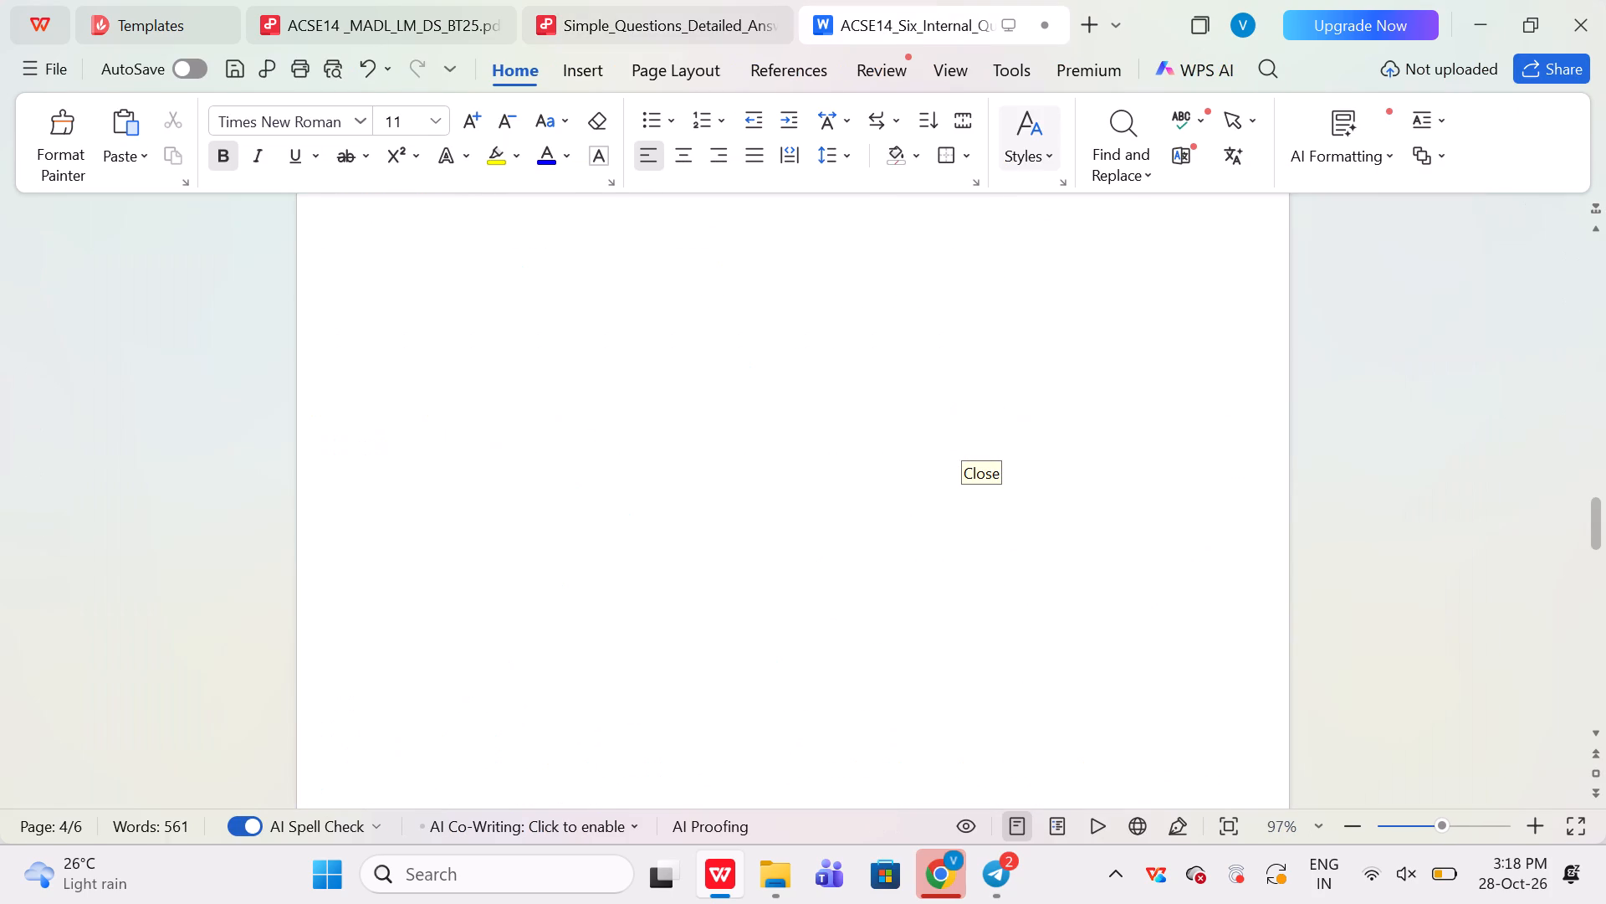
scroll(639, 531, up, 1)
scroll(639, 531, down, 3)
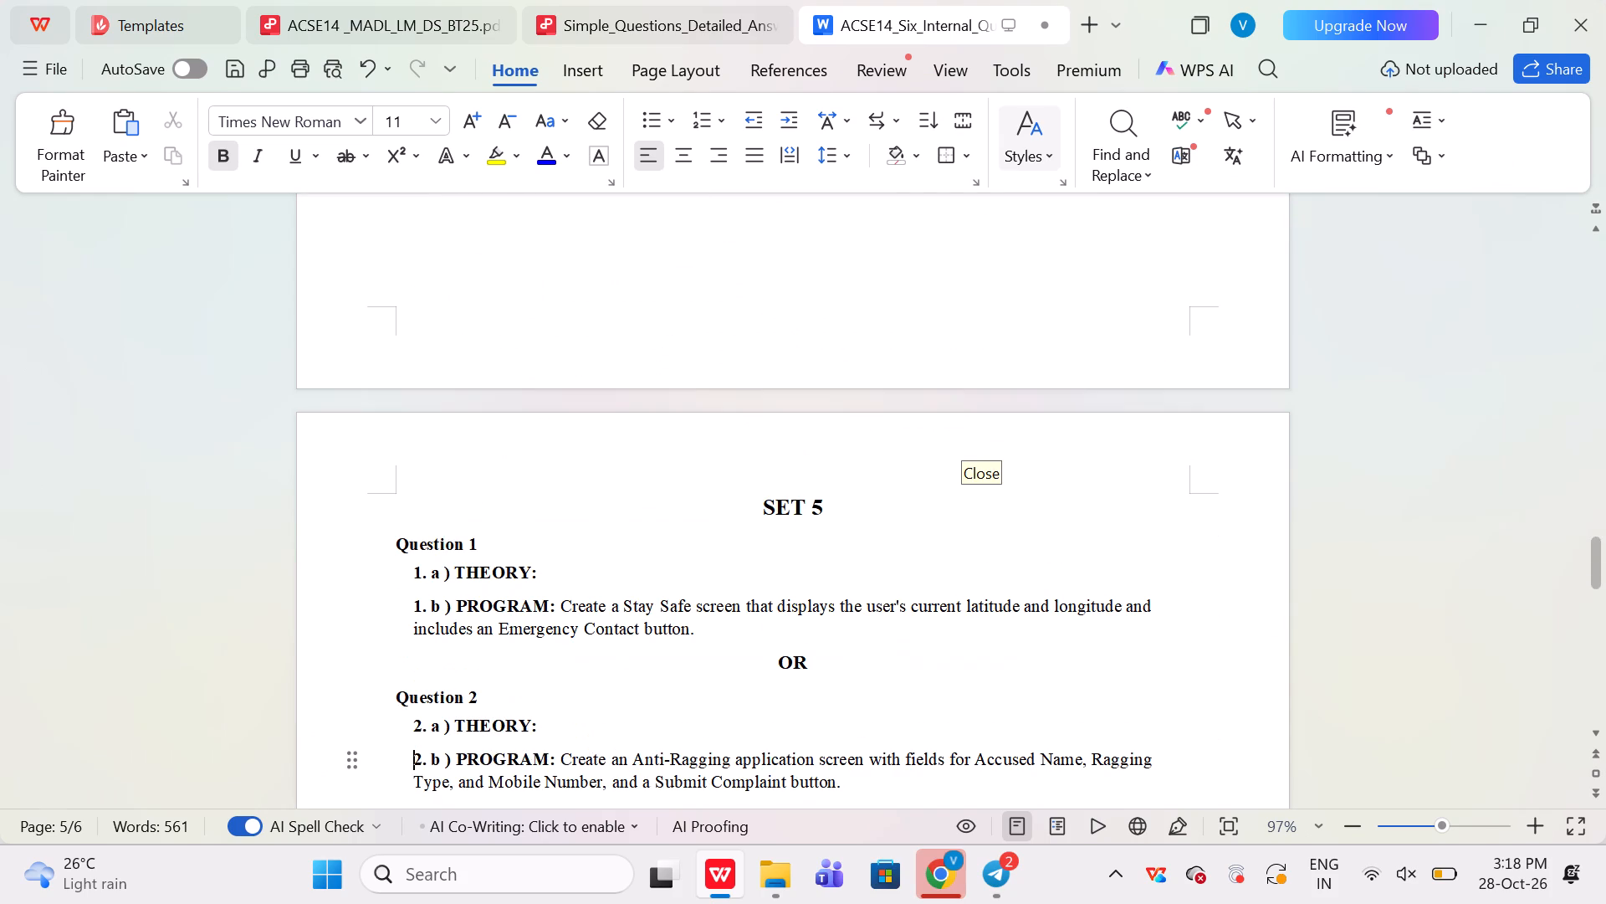
click(605, 566)
text(Explain)
key(space)
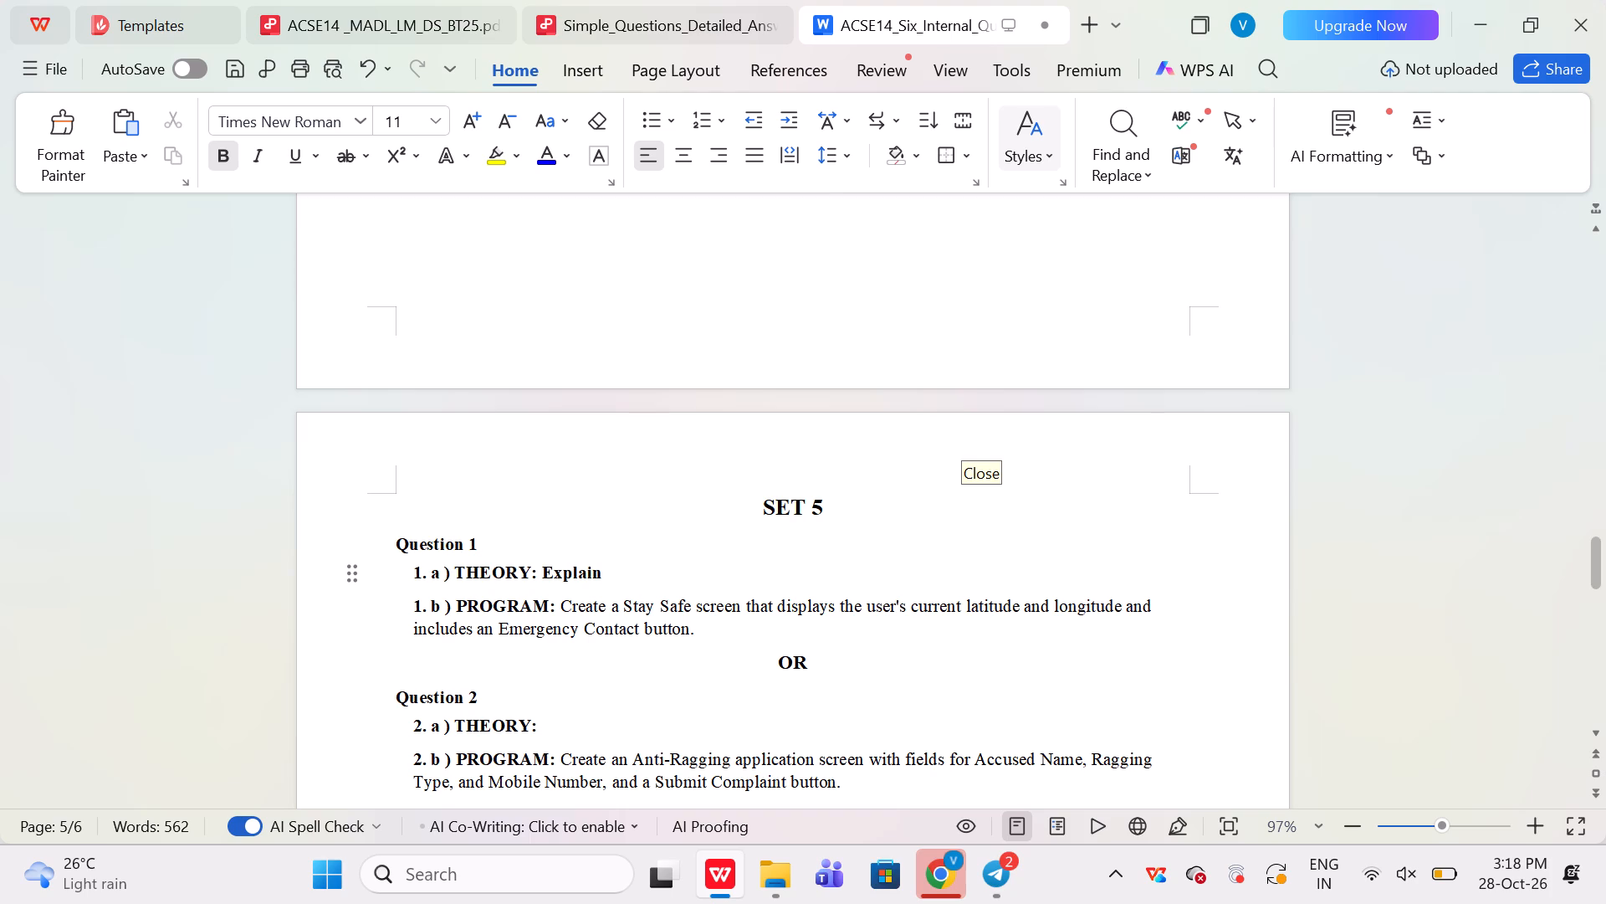
click(654, 1)
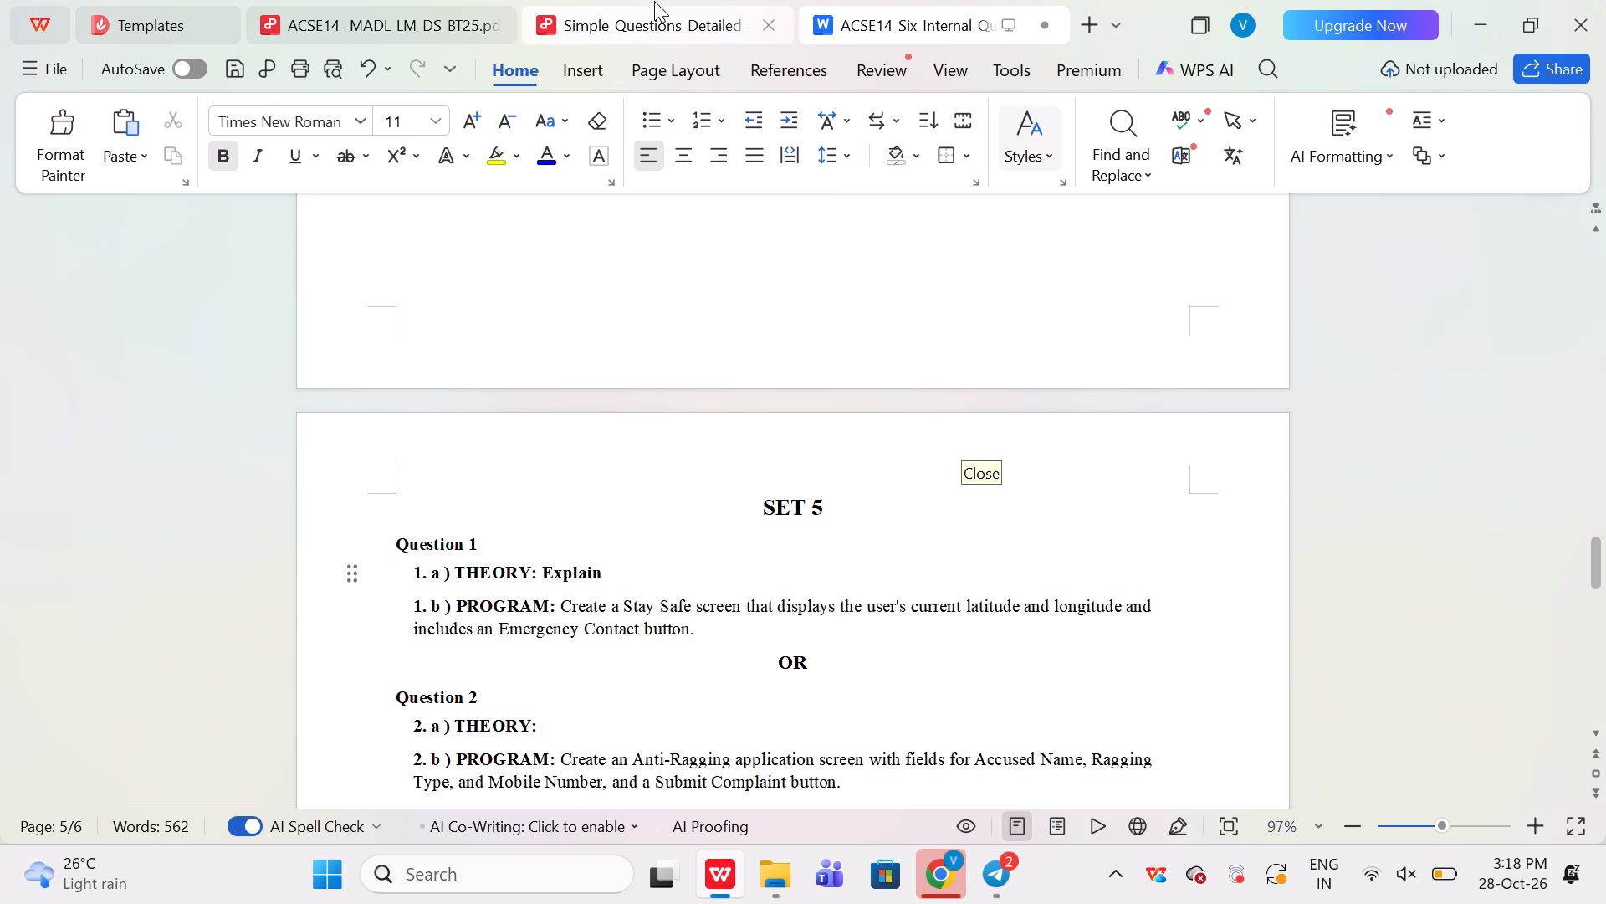
click(898, 21)
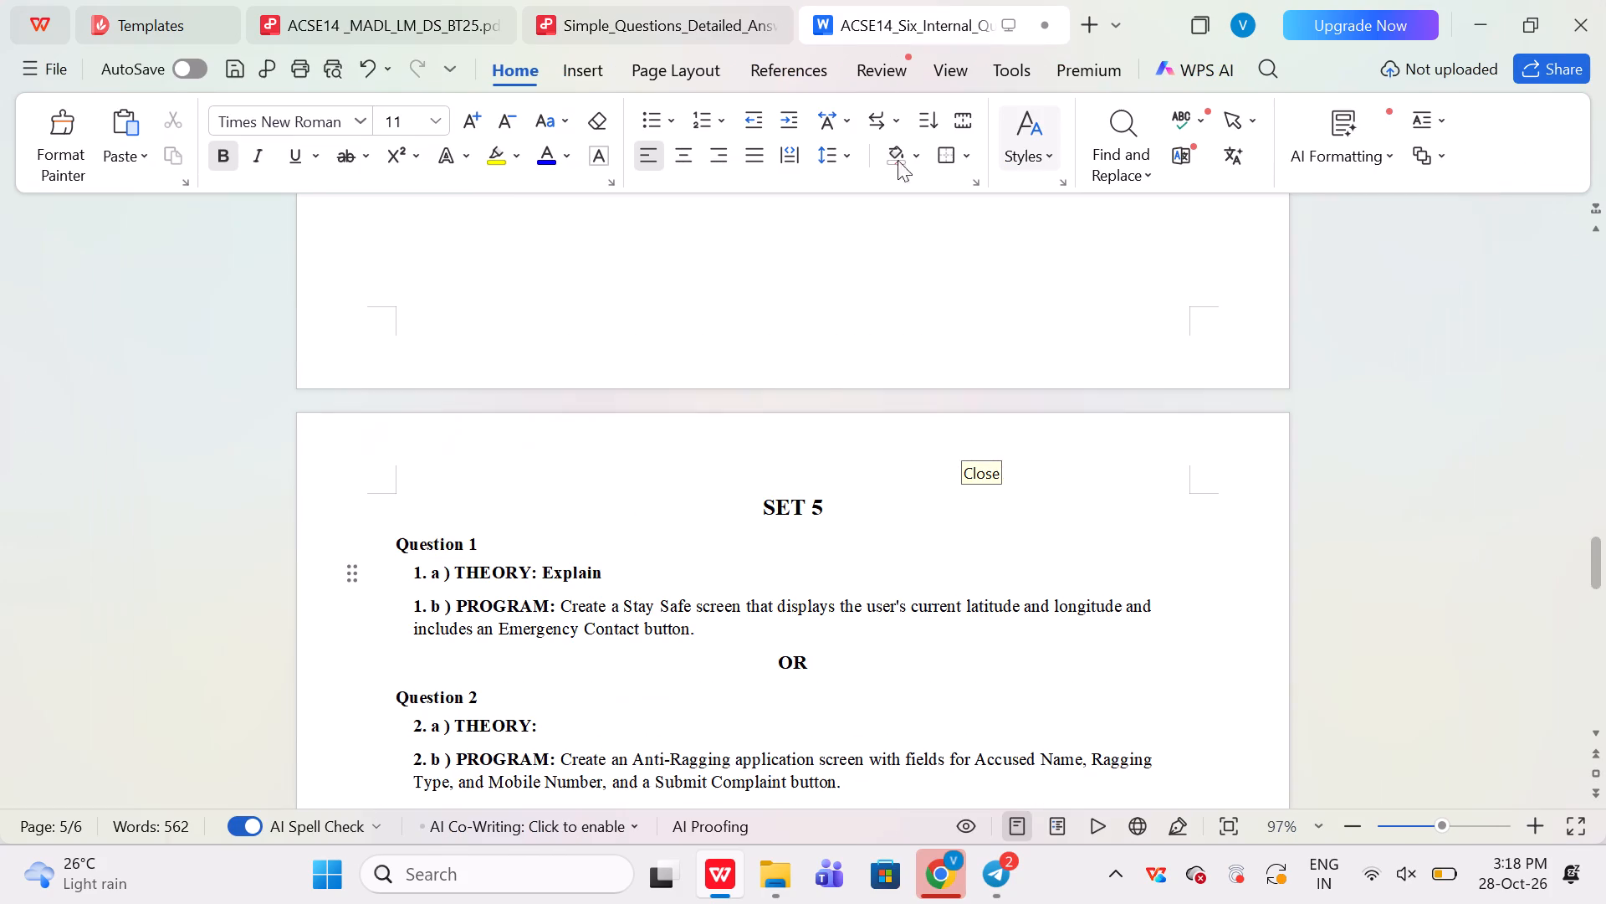
text(the heading)
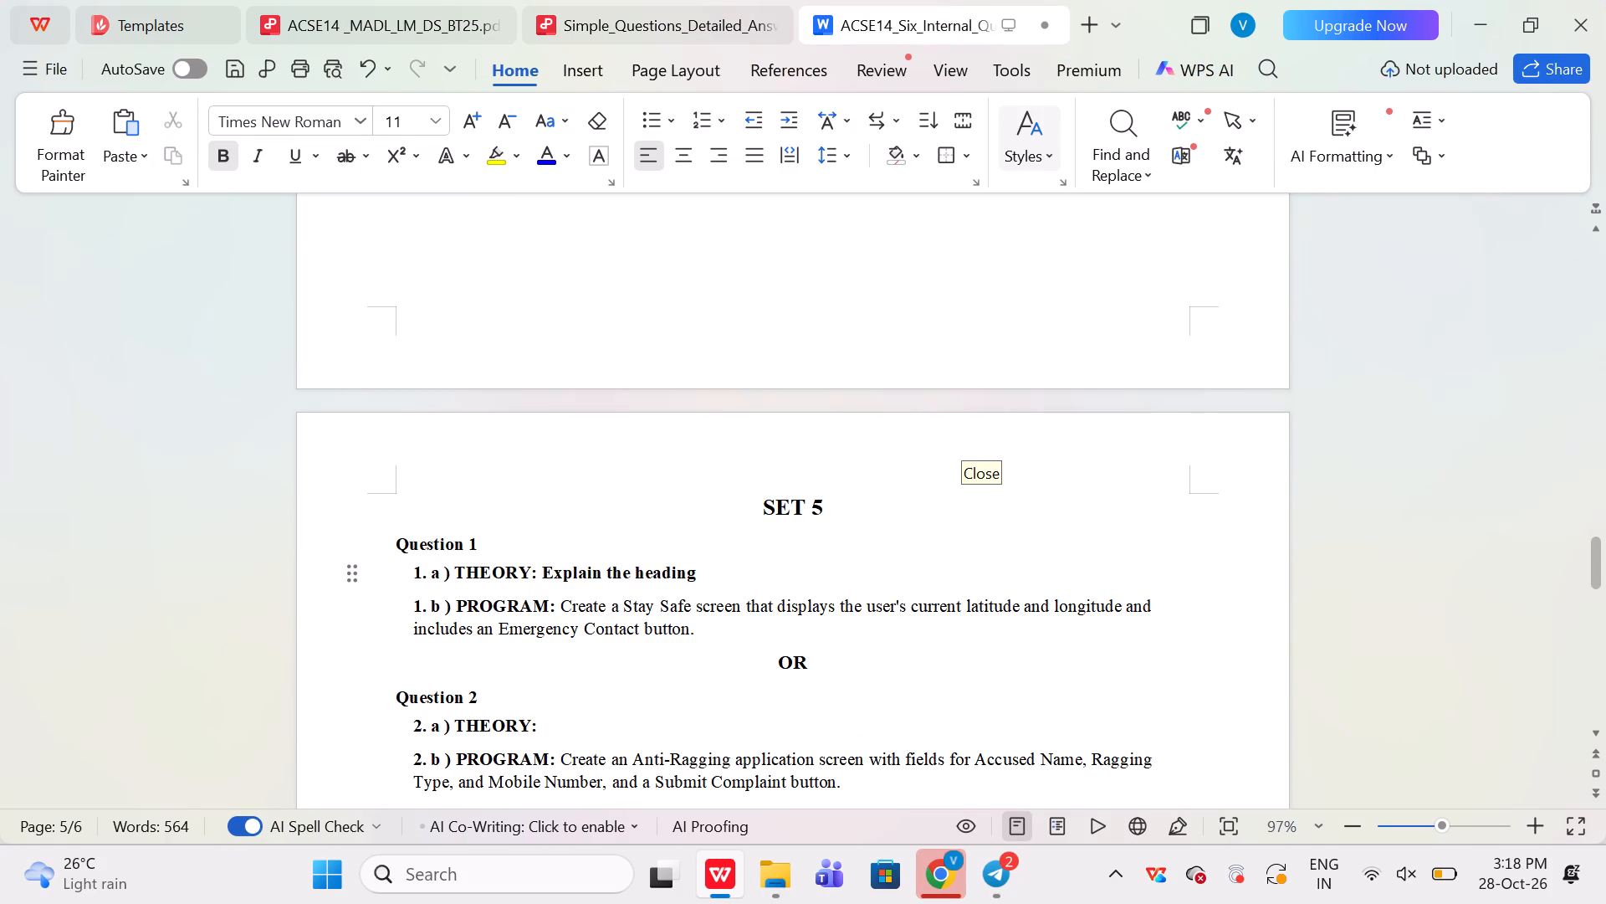
text(,paragrph)
key(space)
text(and text formatting)
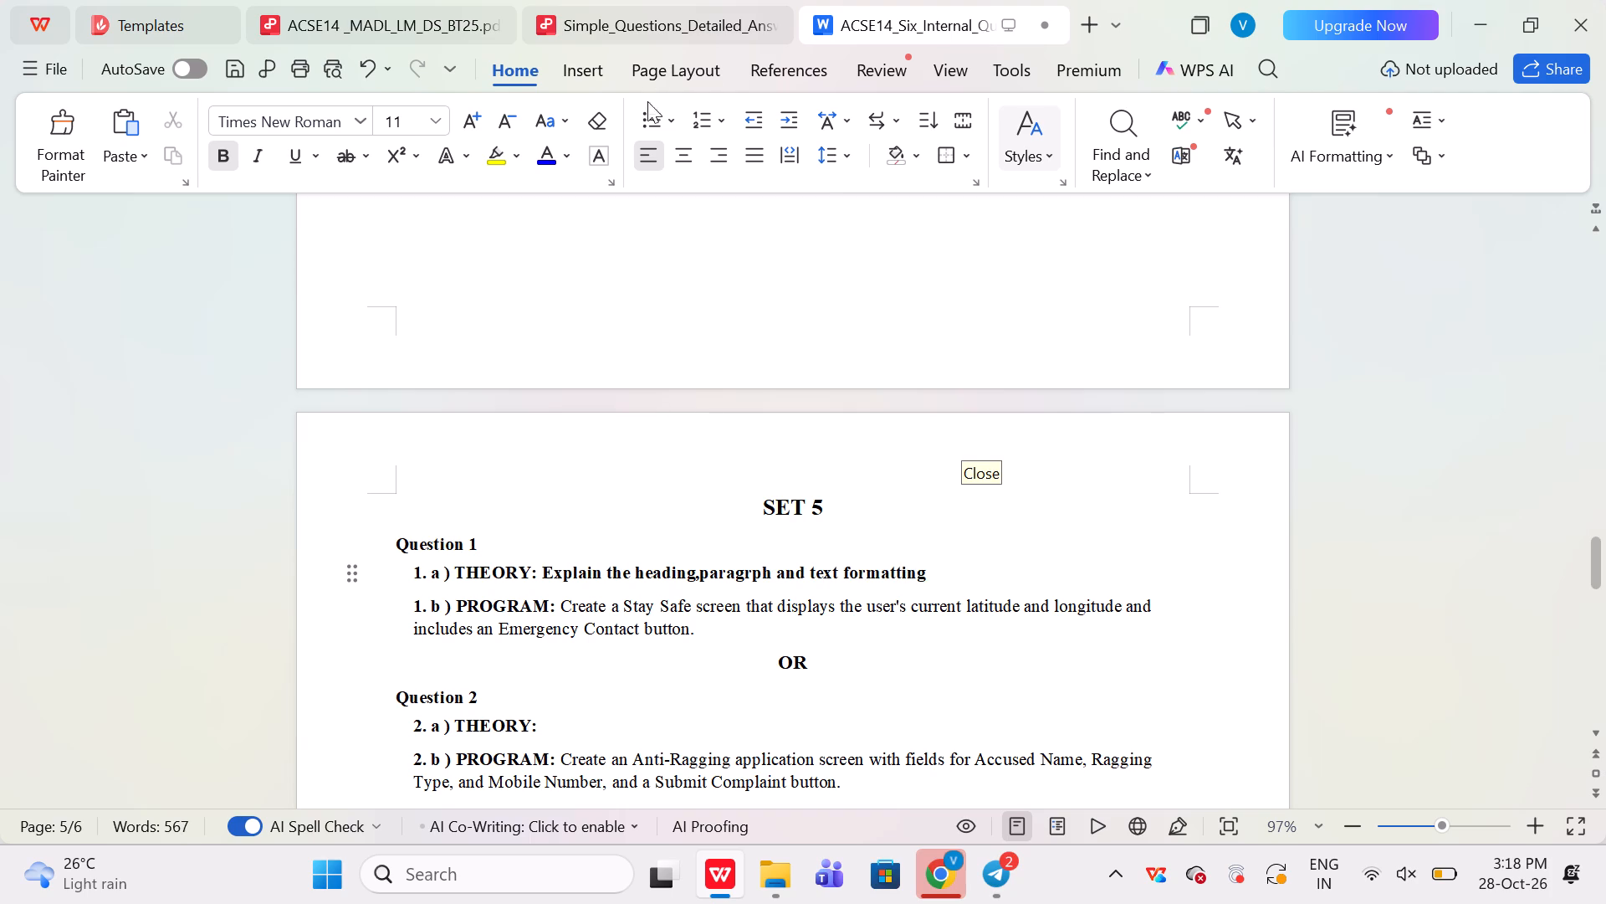
click(639, 28)
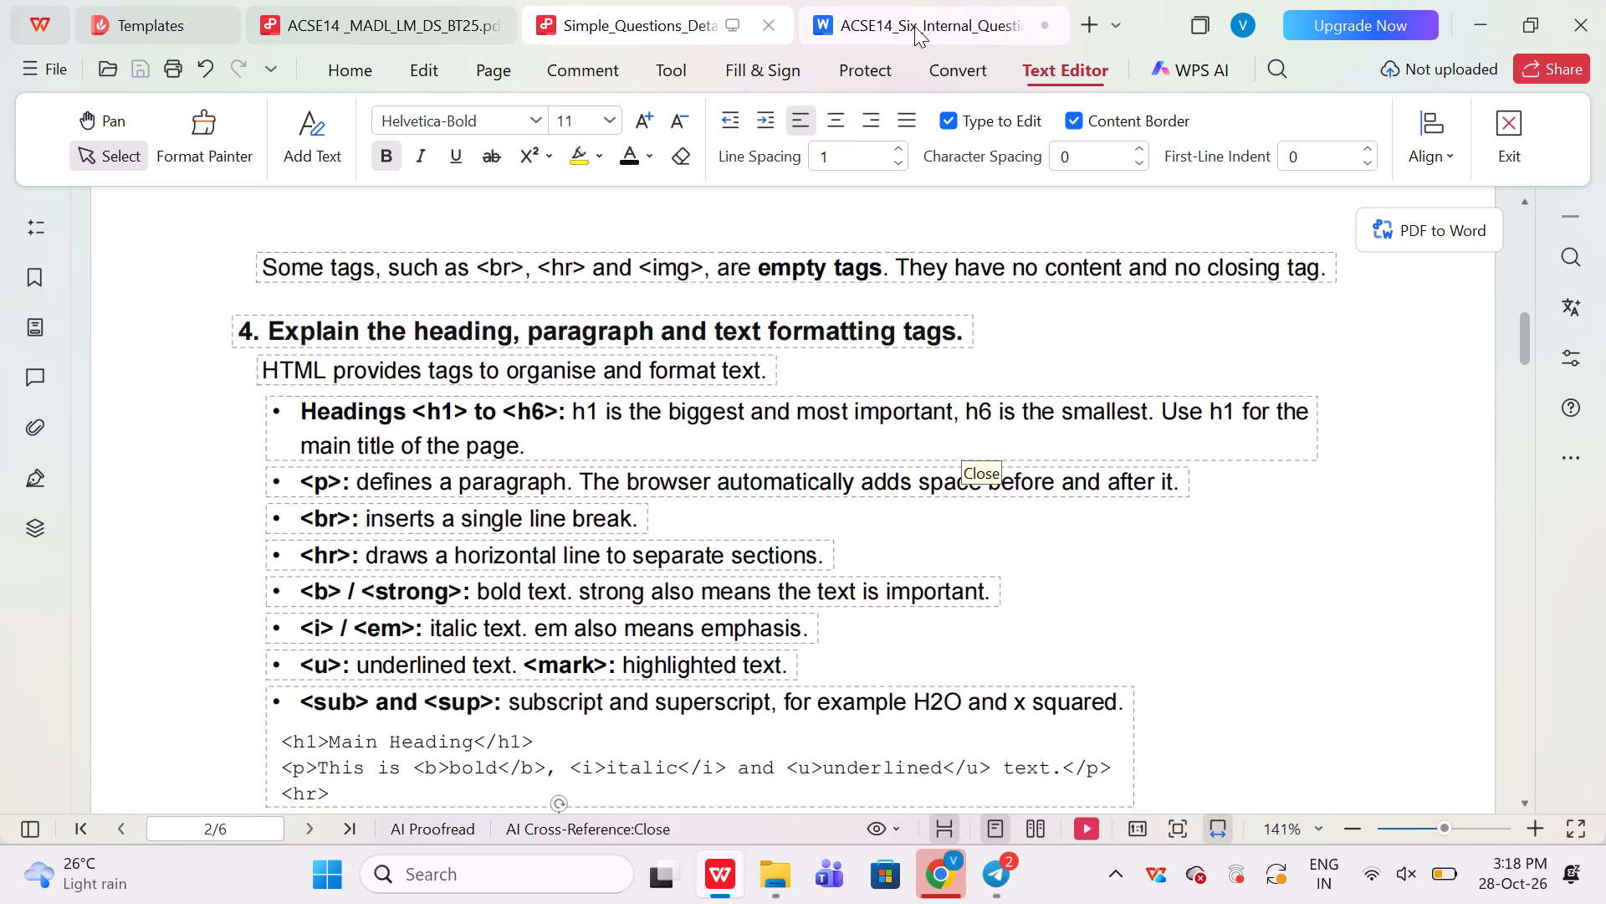
click(915, 26)
key(space)
text(tags?)
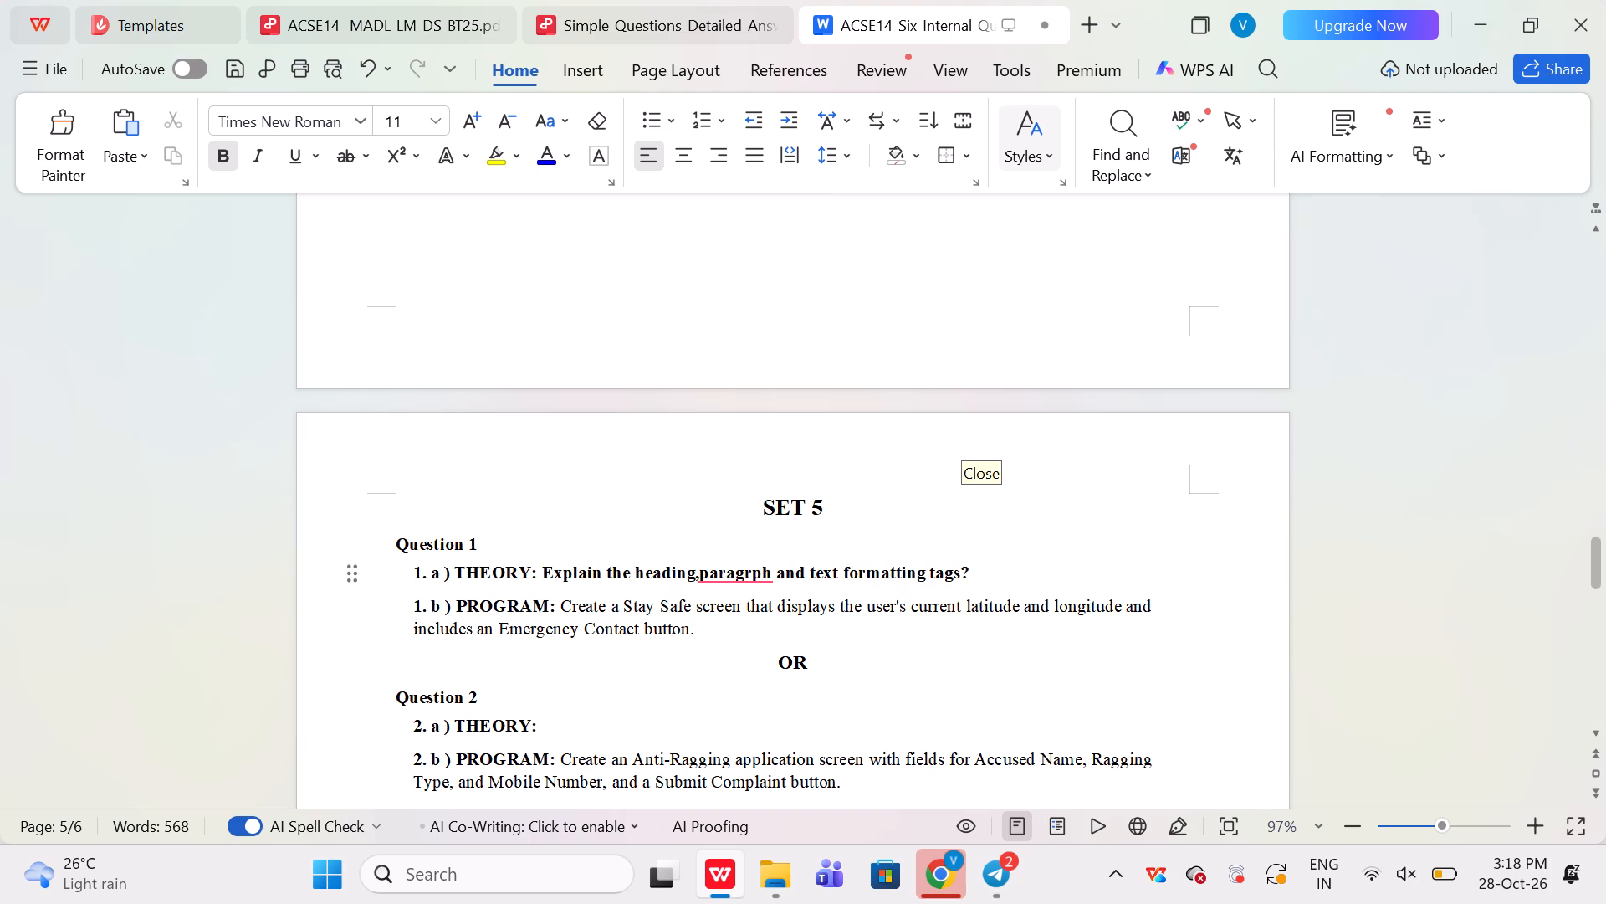
Enter question 5 from the Simple Questions PDF, "How do you add links and images to a web page?", as theory 2. a in Set 5.
scroll(922, 489, down, 1)
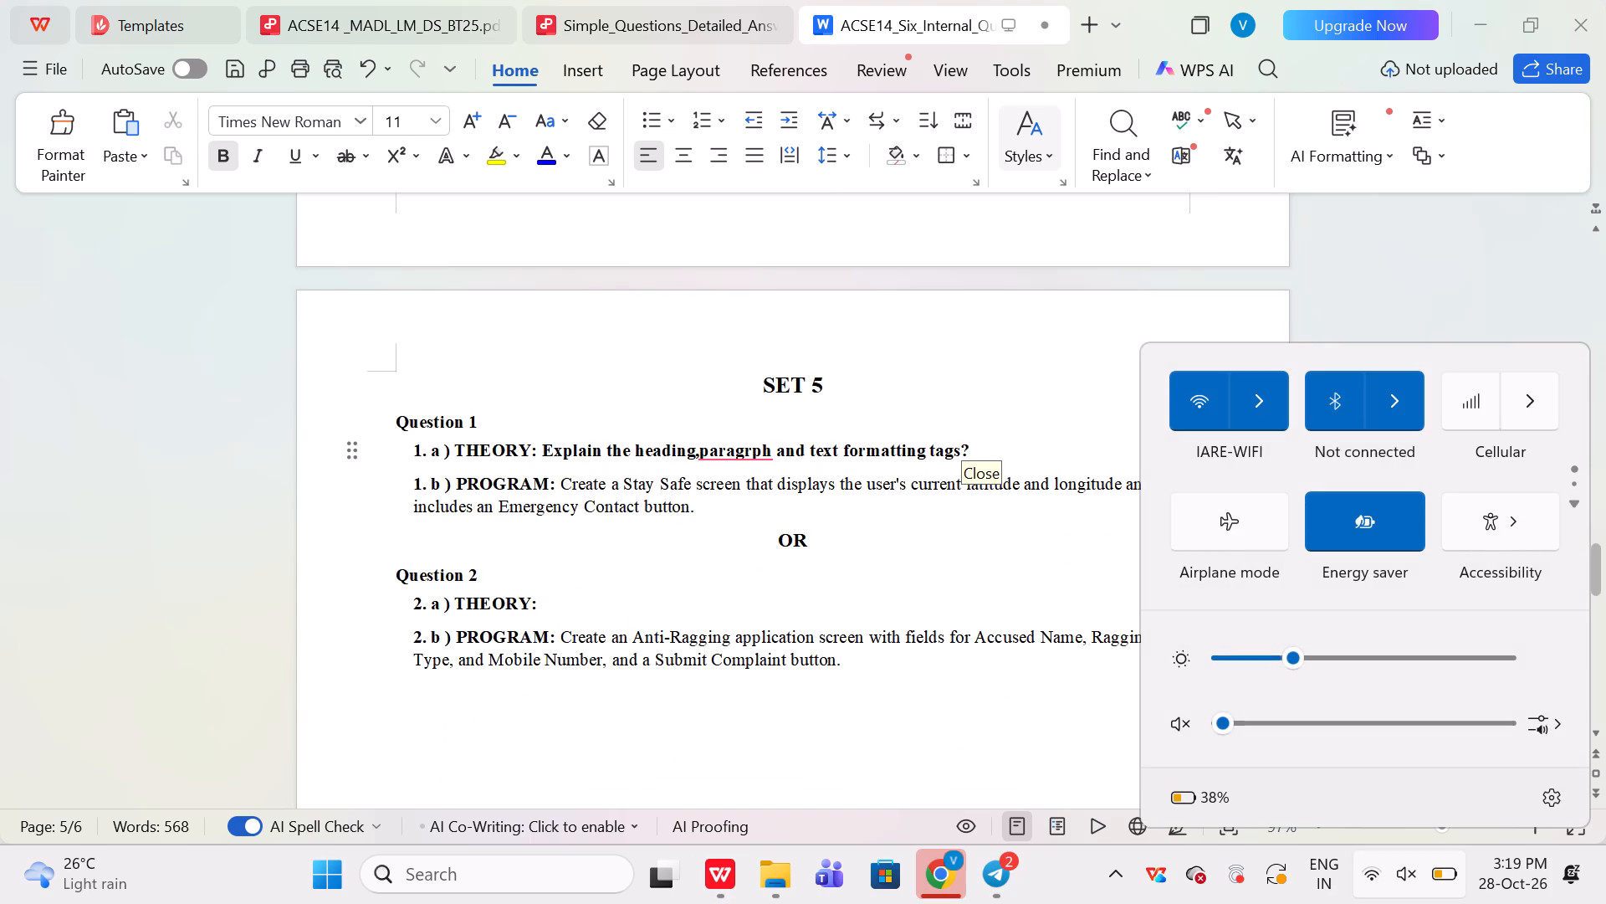
click(606, 598)
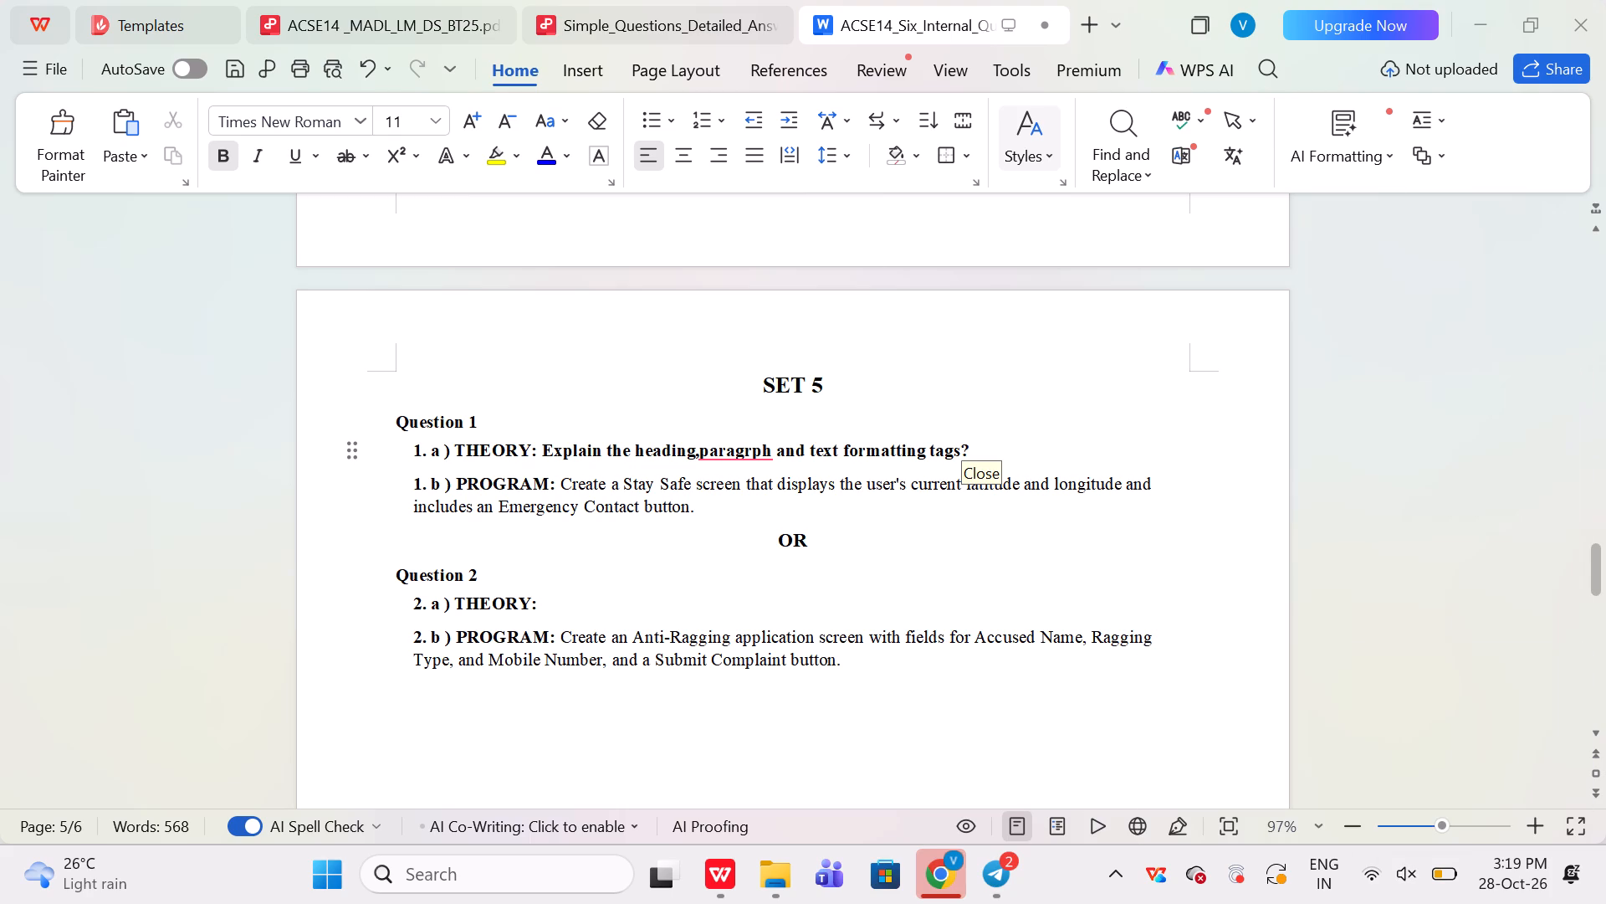
click(637, 28)
scroll(654, 354, down, 1)
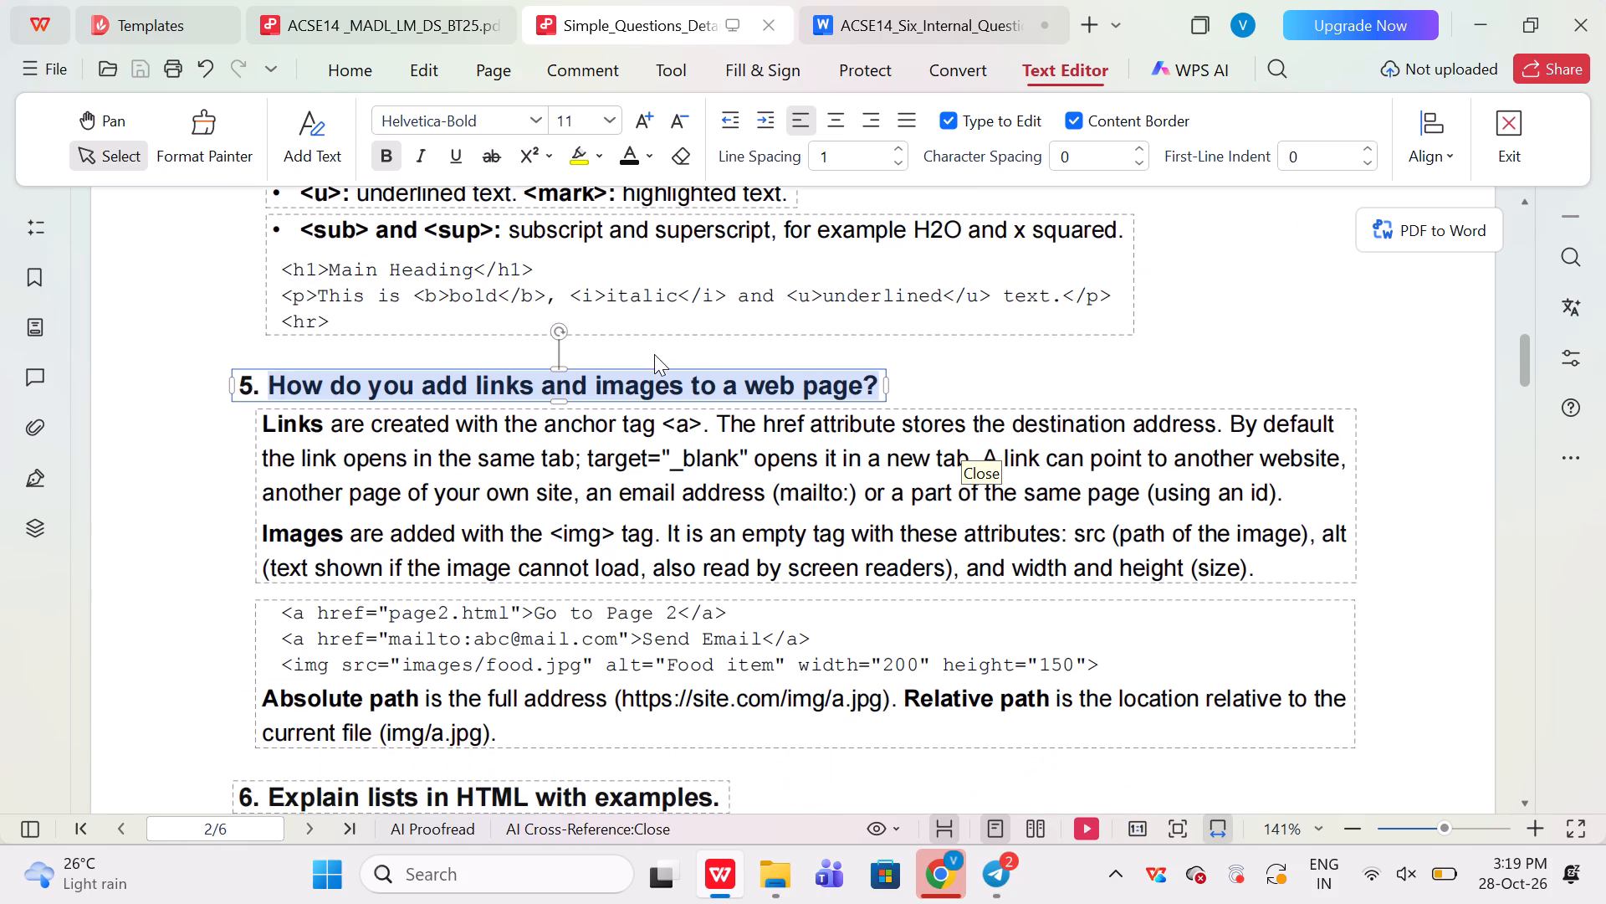
click(901, 27)
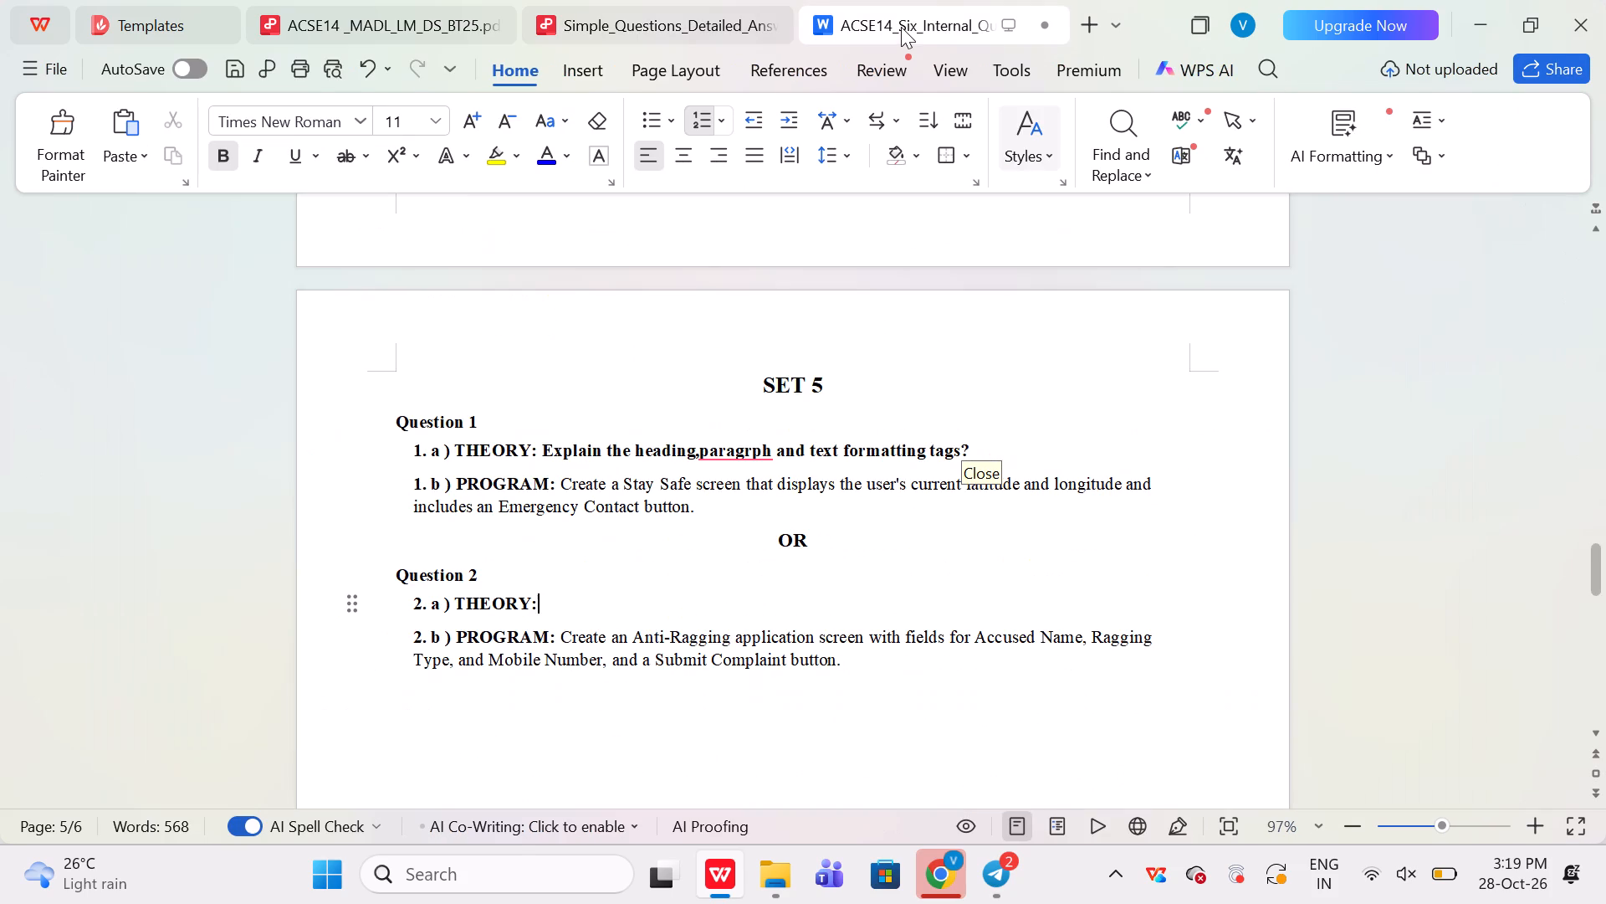
text(How to)
key(BackSpace)
key(BackSpace)
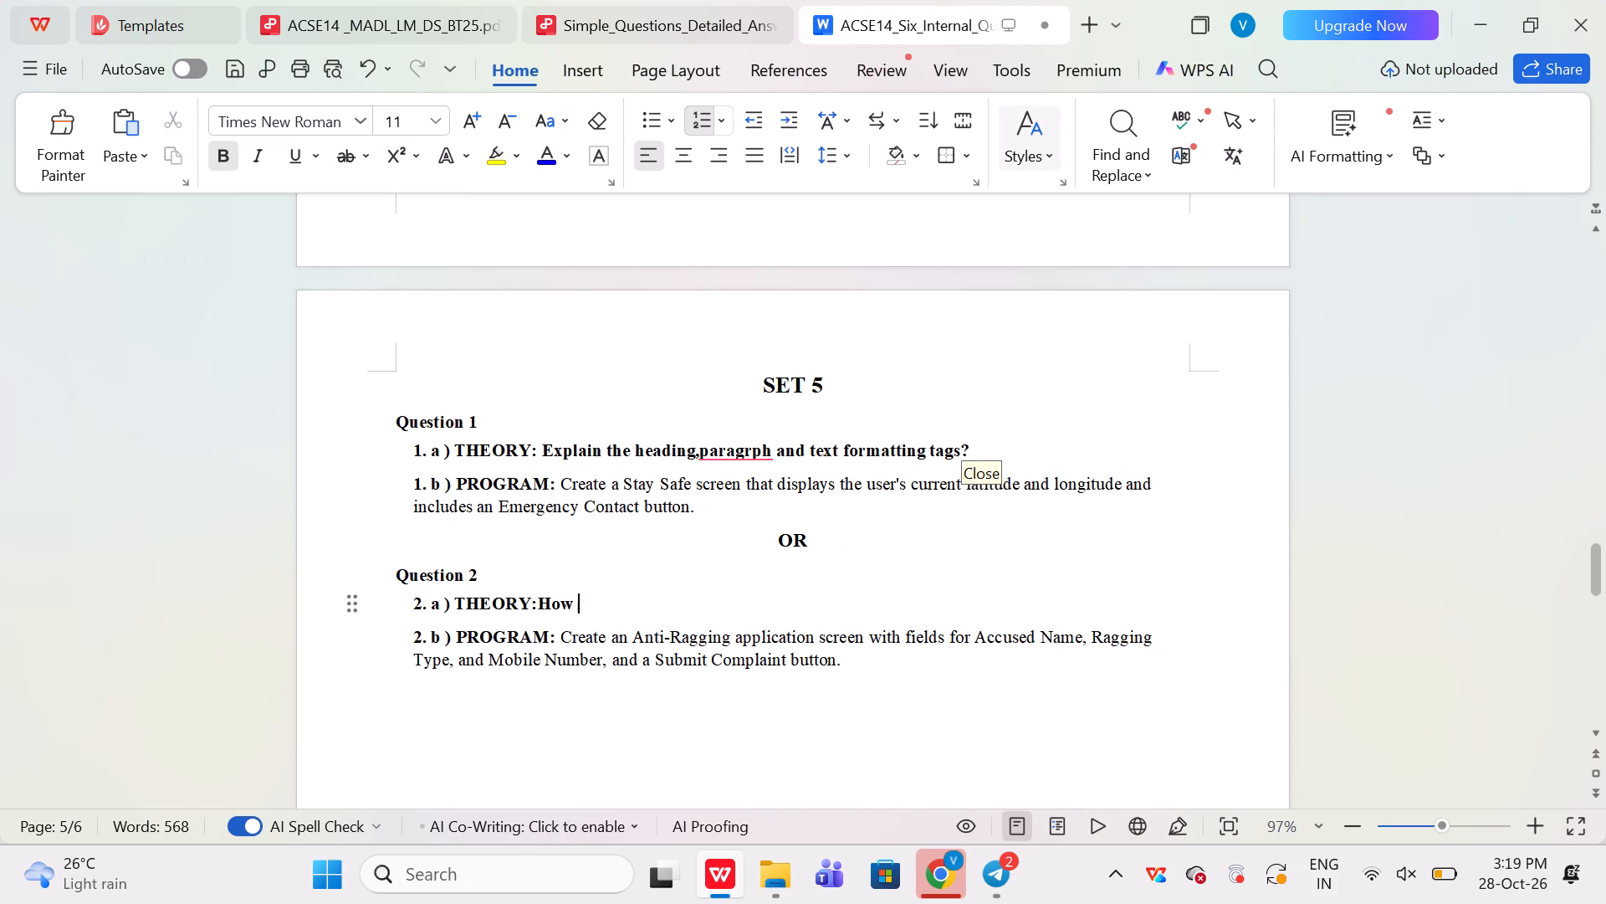
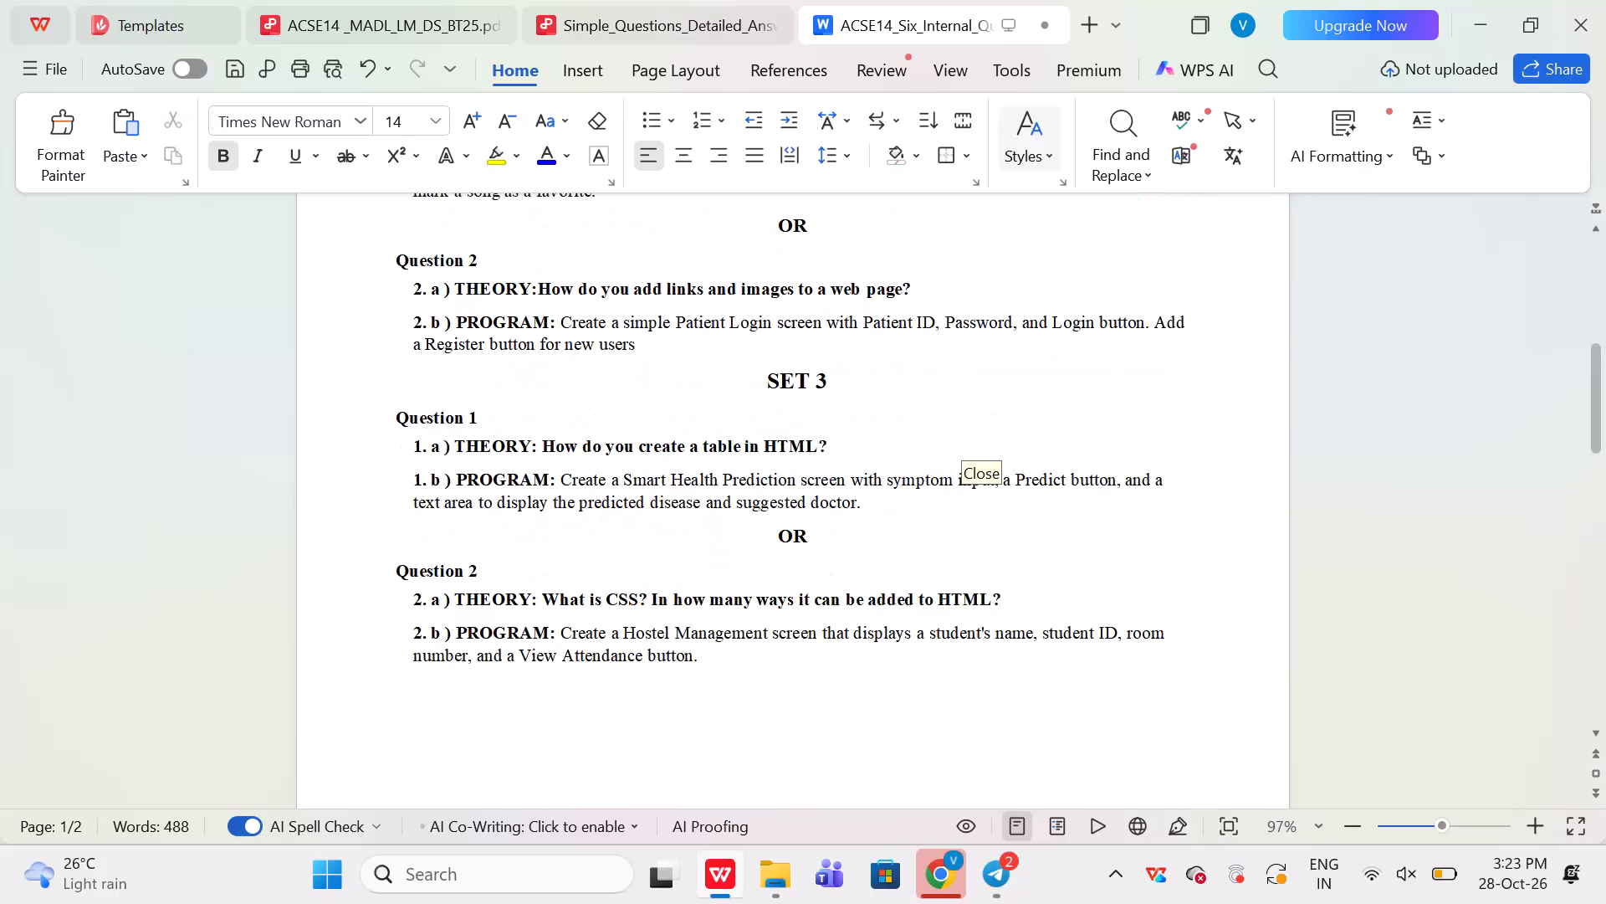
Review the revised headings, theory and program questions throughout Sets 1 to 6 of the question paper document.
scroll(1422, 494, up, 7)
scroll(1422, 494, down, 3)
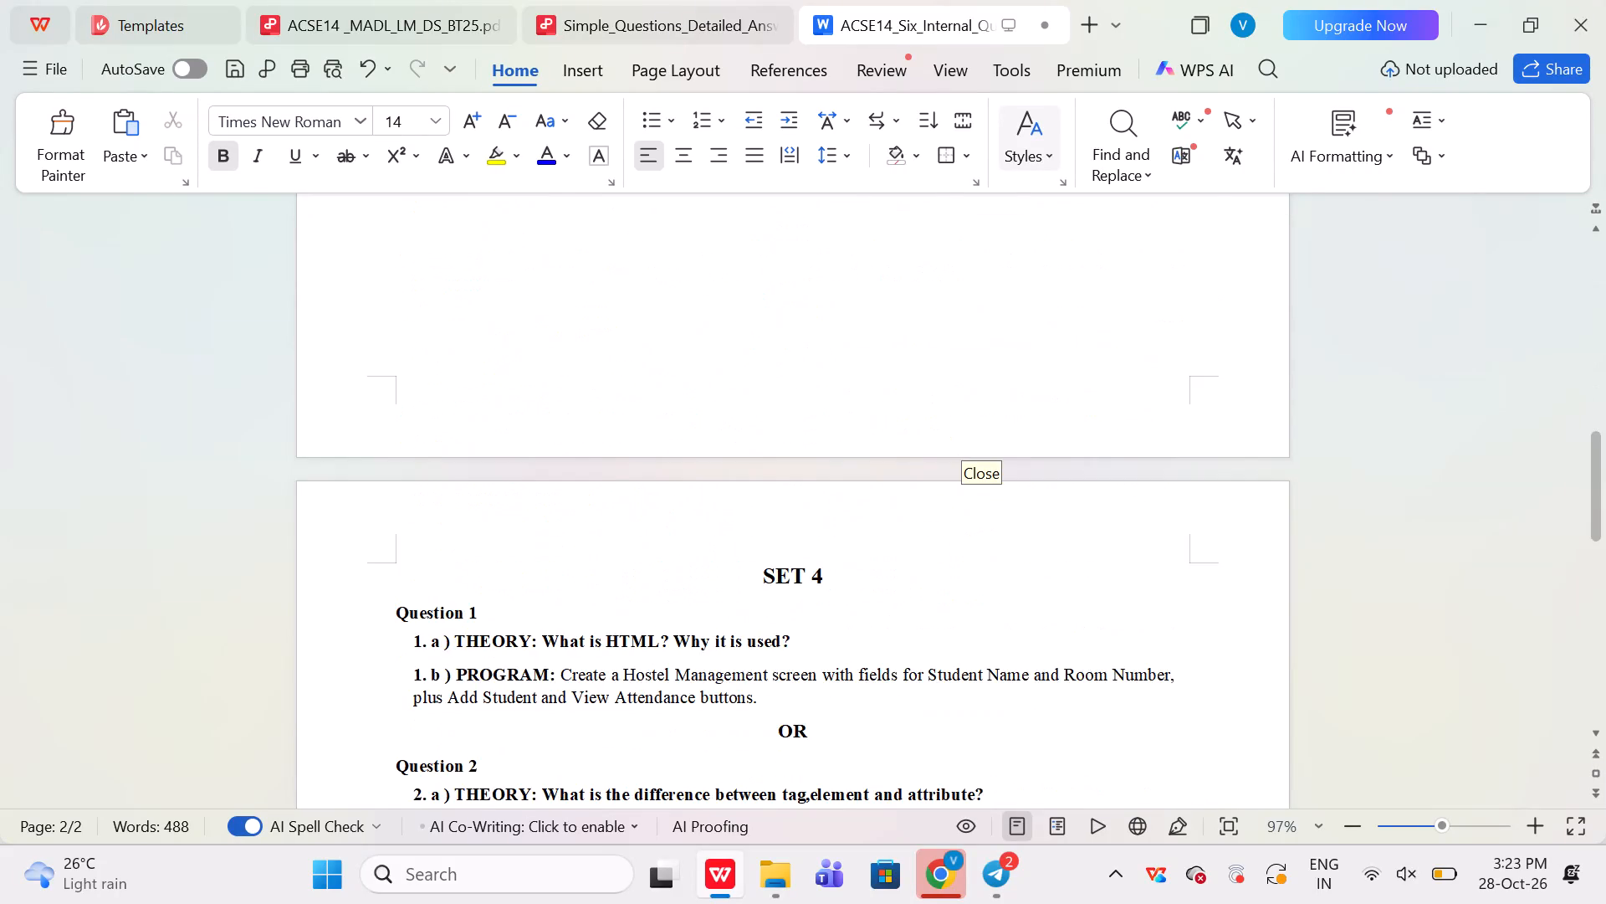
scroll(1422, 494, down, 4)
scroll(1422, 494, up, 6)
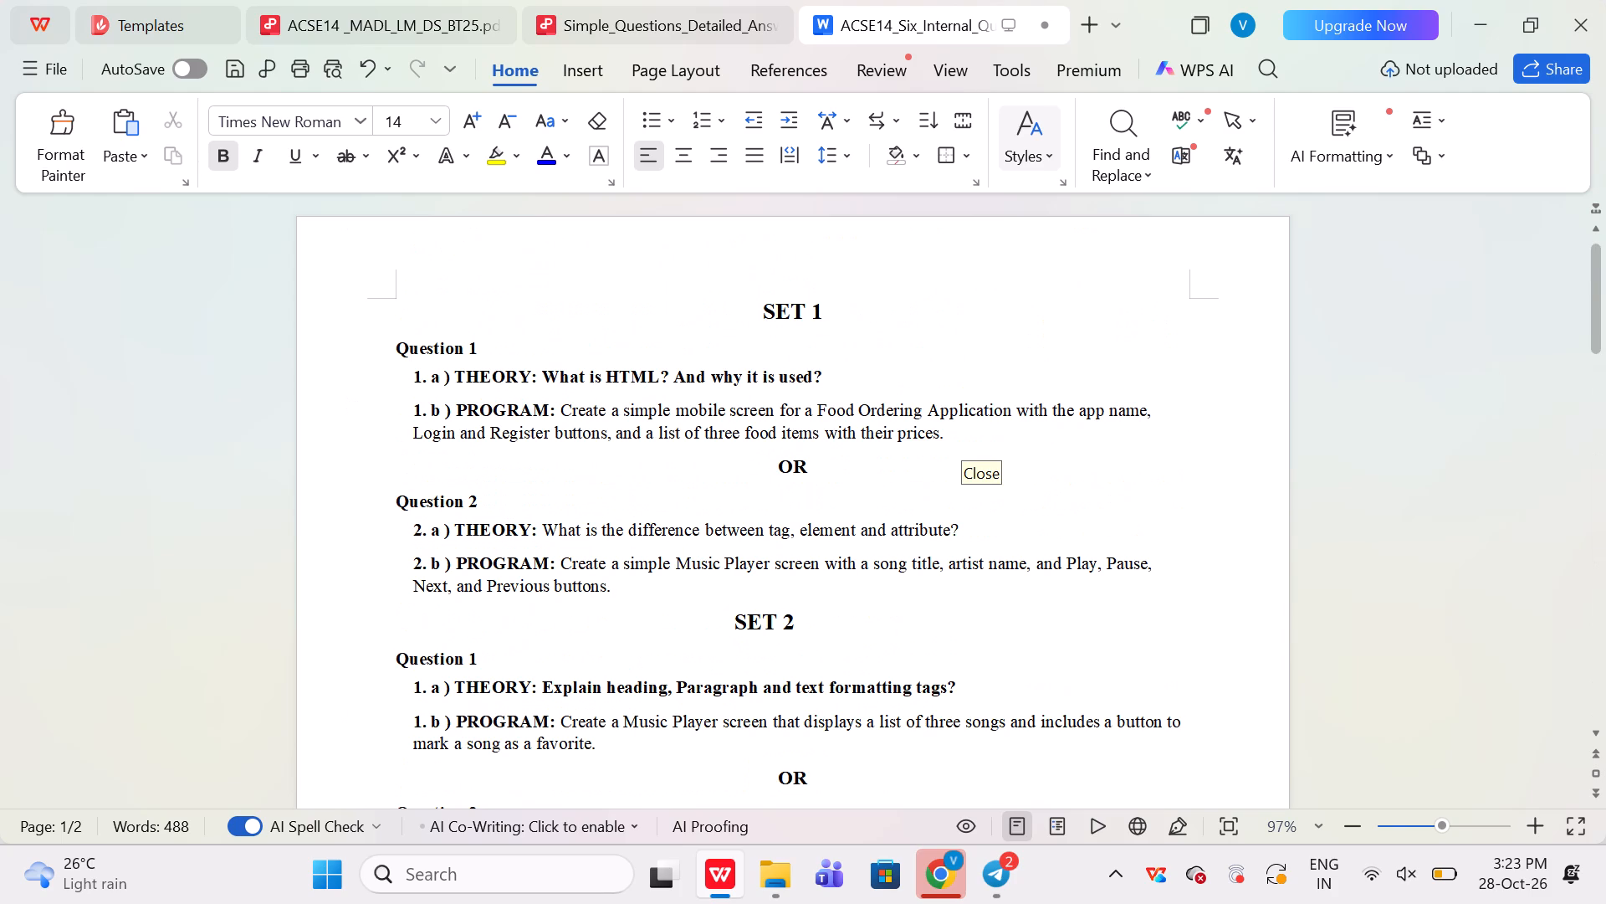
scroll(1422, 494, down, 8)
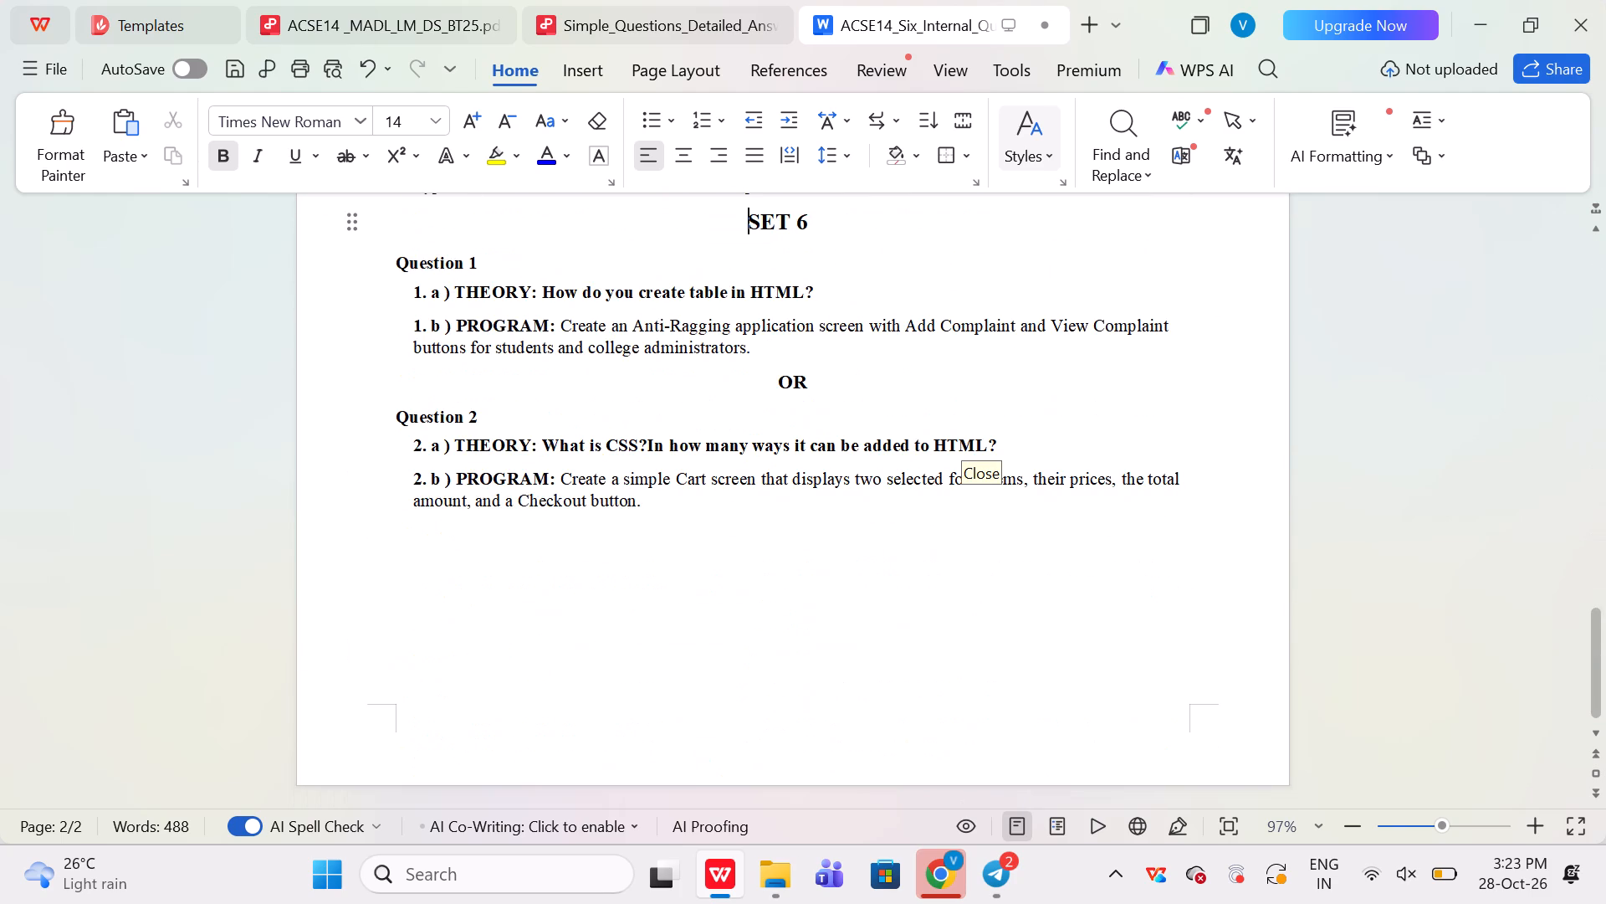
click(789, 517)
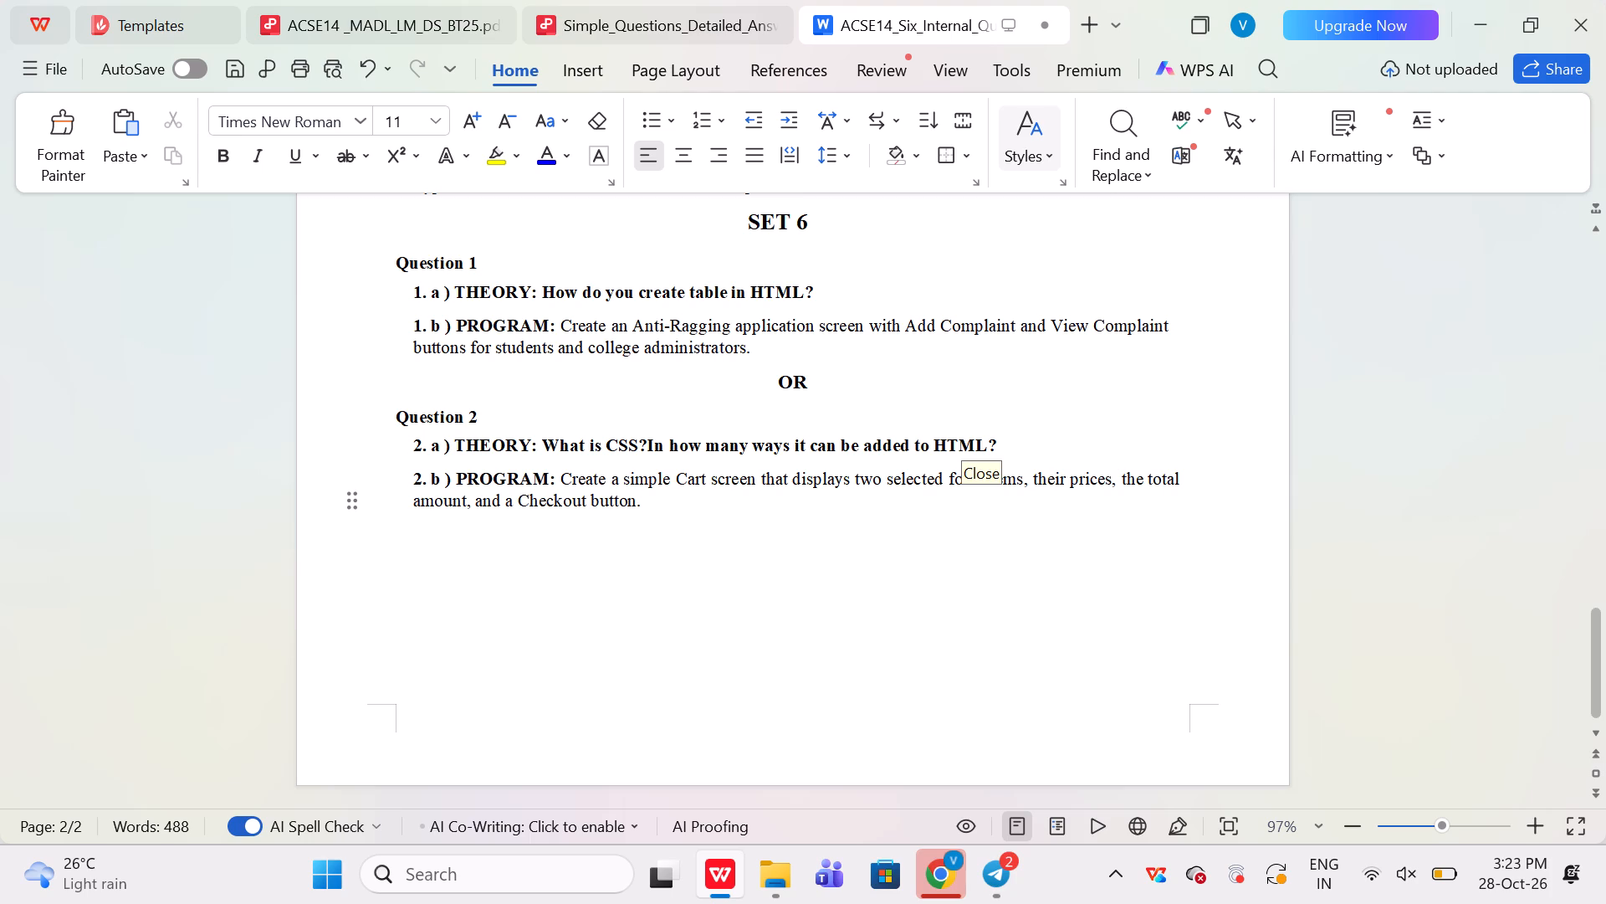
click(751, 510)
scroll(820, 531, up, 1)
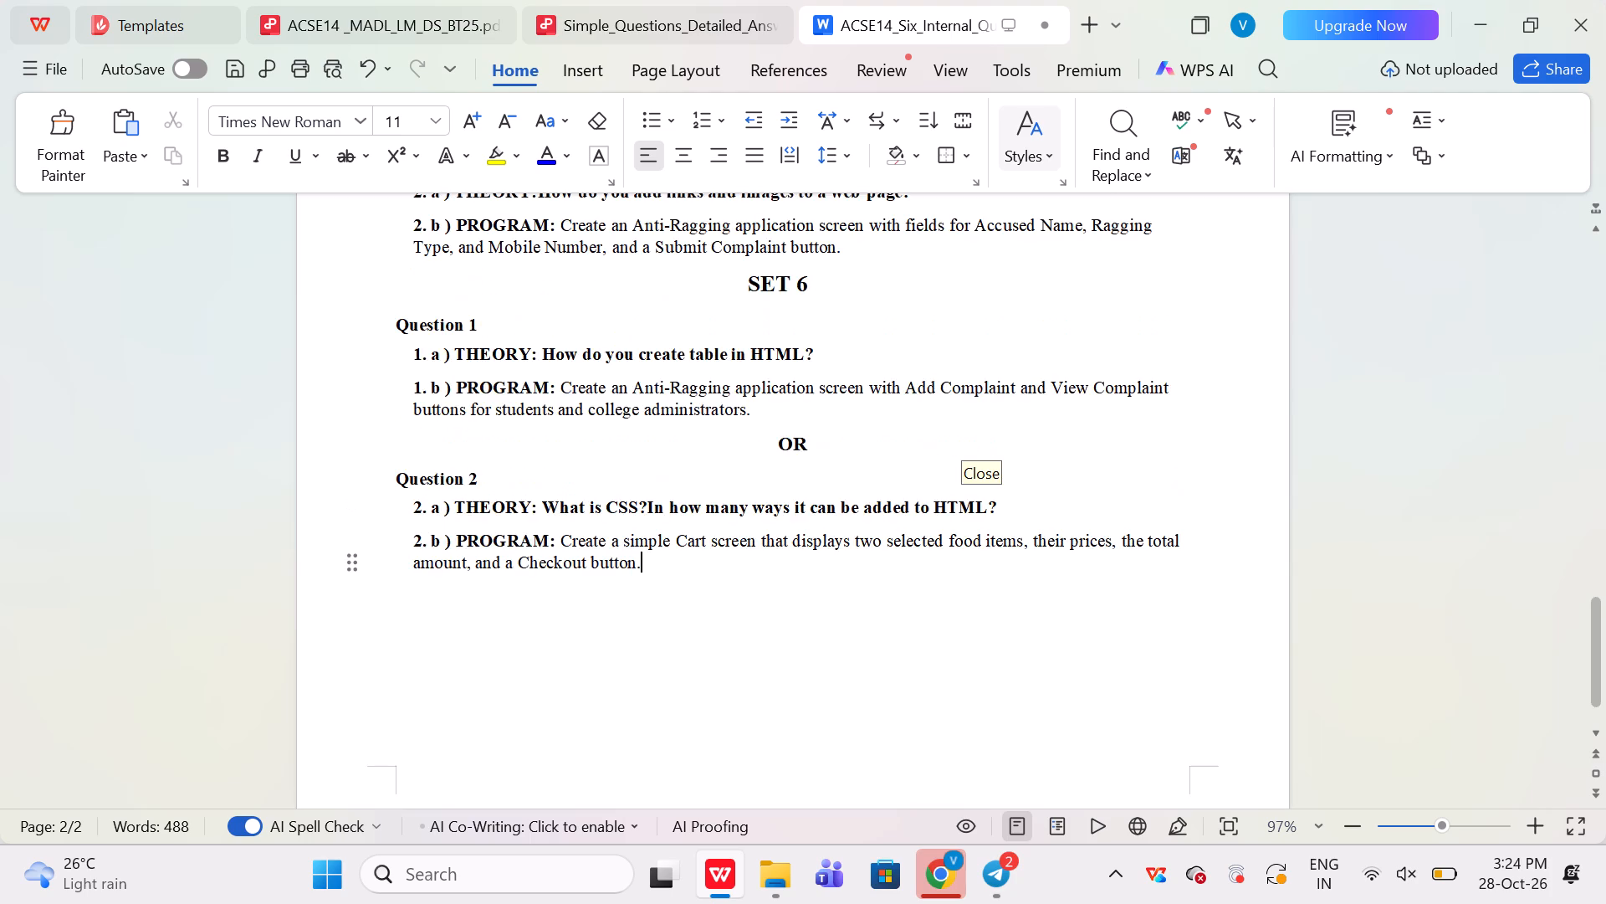
scroll(820, 531, up, 5)
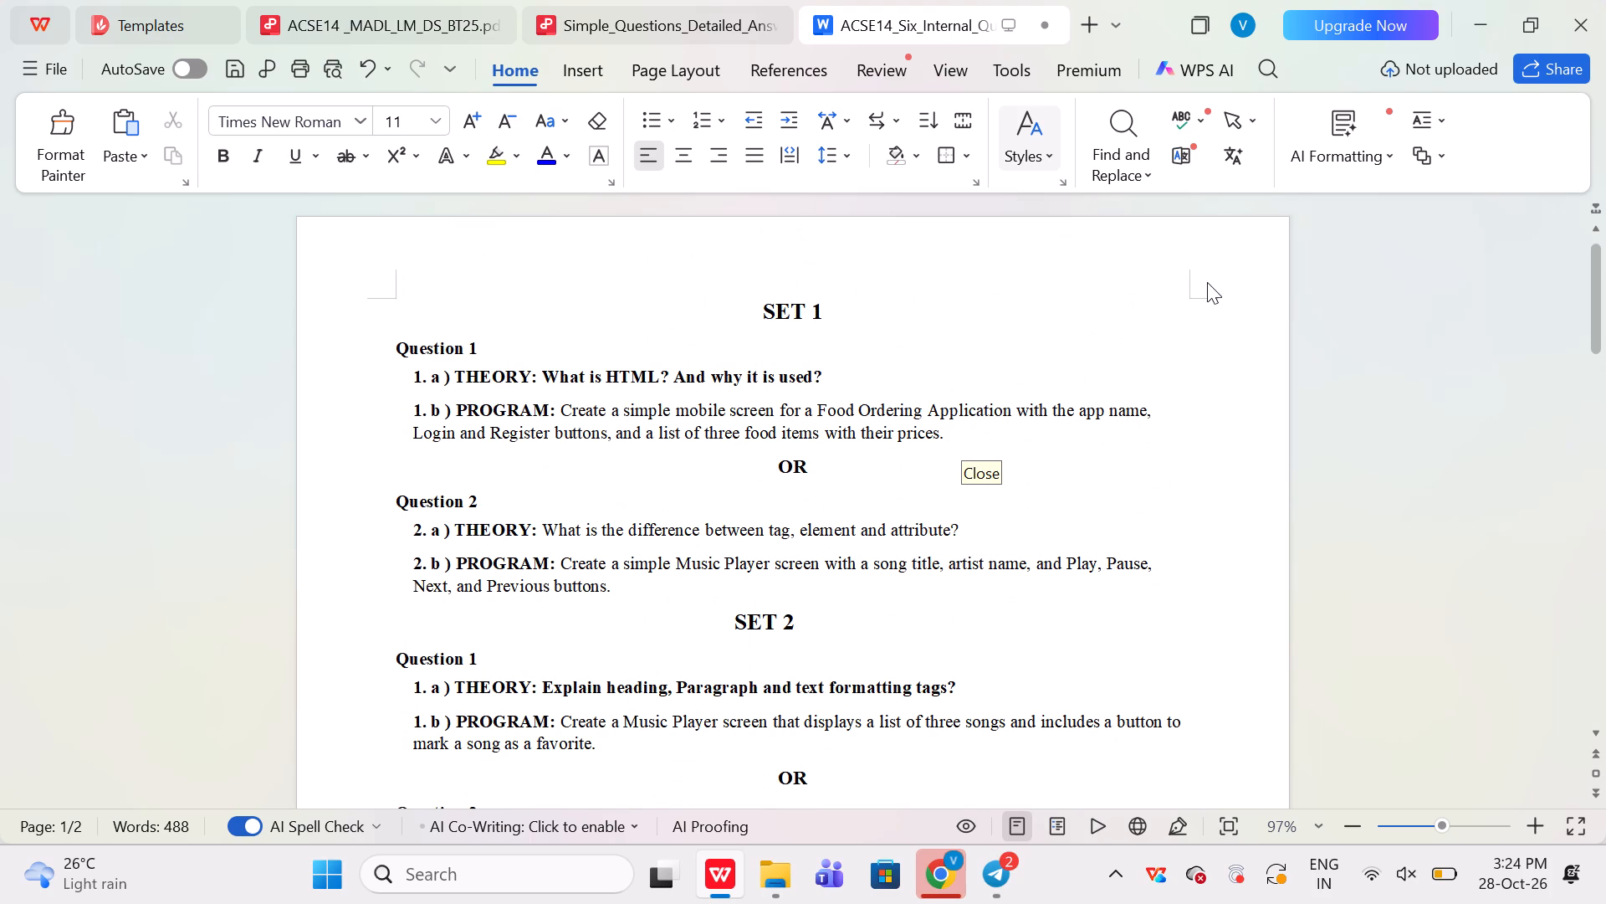
Save the revised question paper document without backing it up to WPS Cloud.
key(ctrl+s)
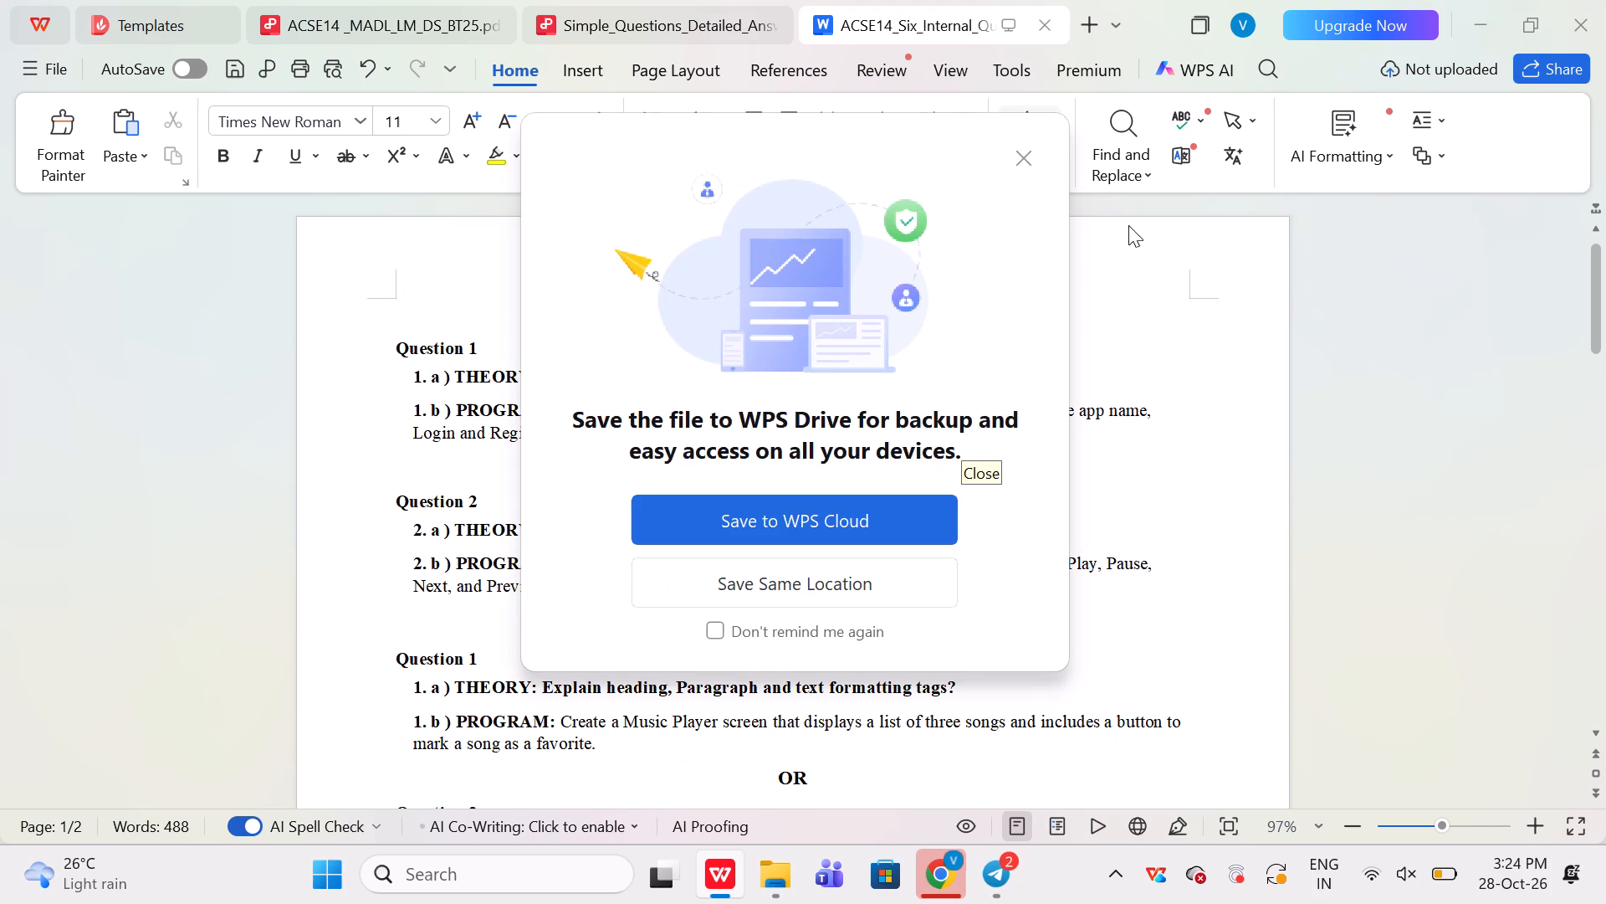
click(1018, 153)
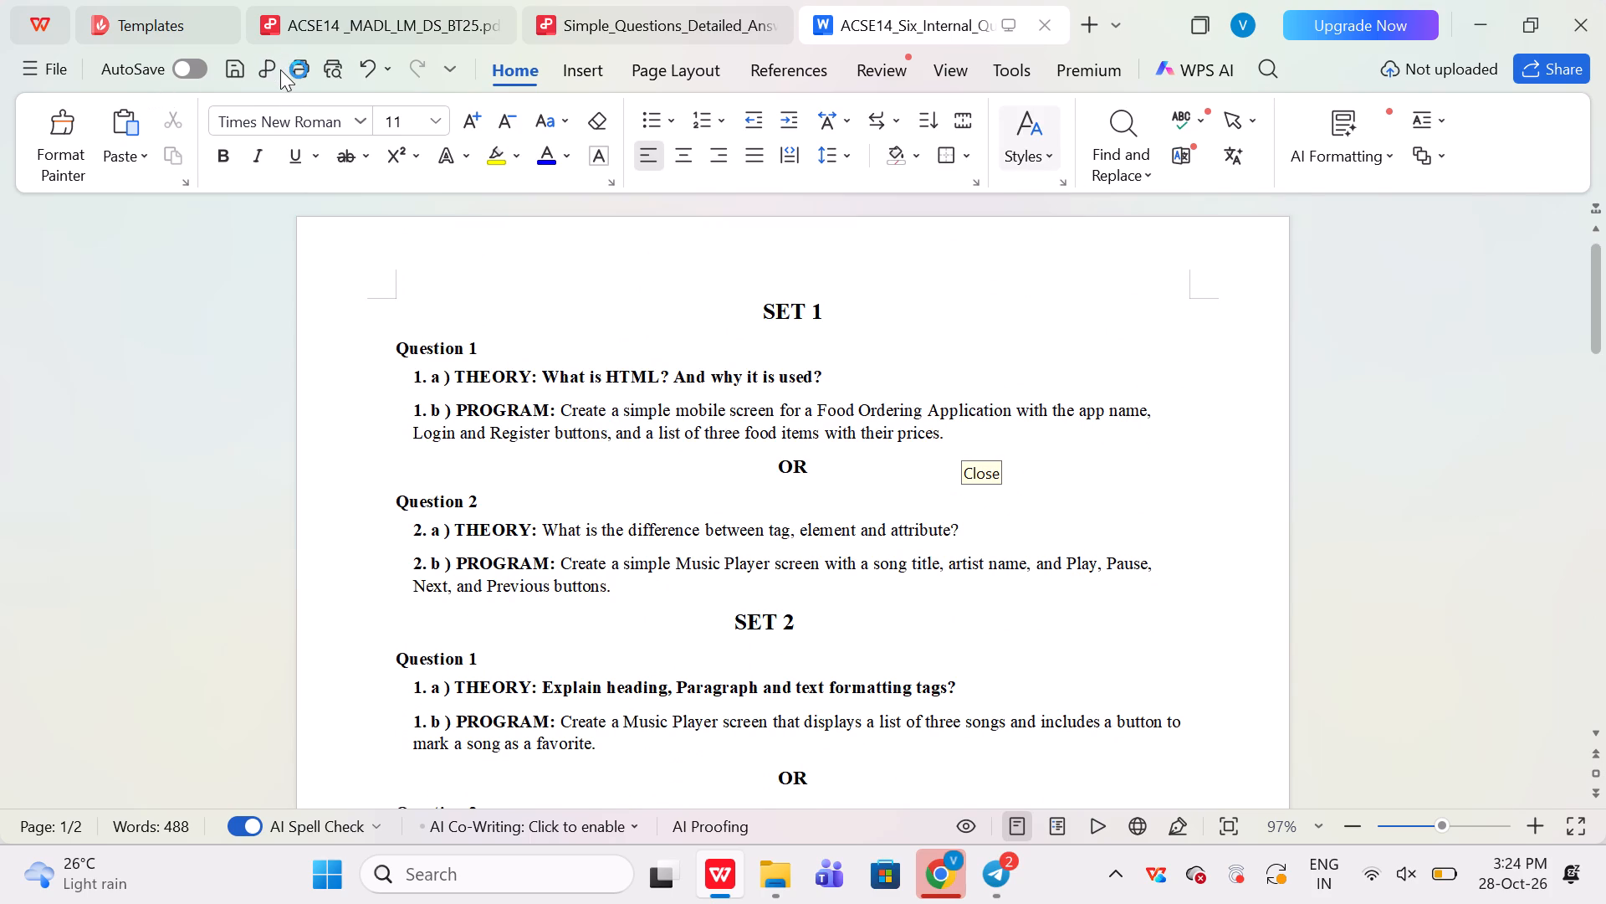
Print all pages of the question paper with Microsoft Print to PDF, saving the output in Downloads as "MADL QUE".
click(309, 64)
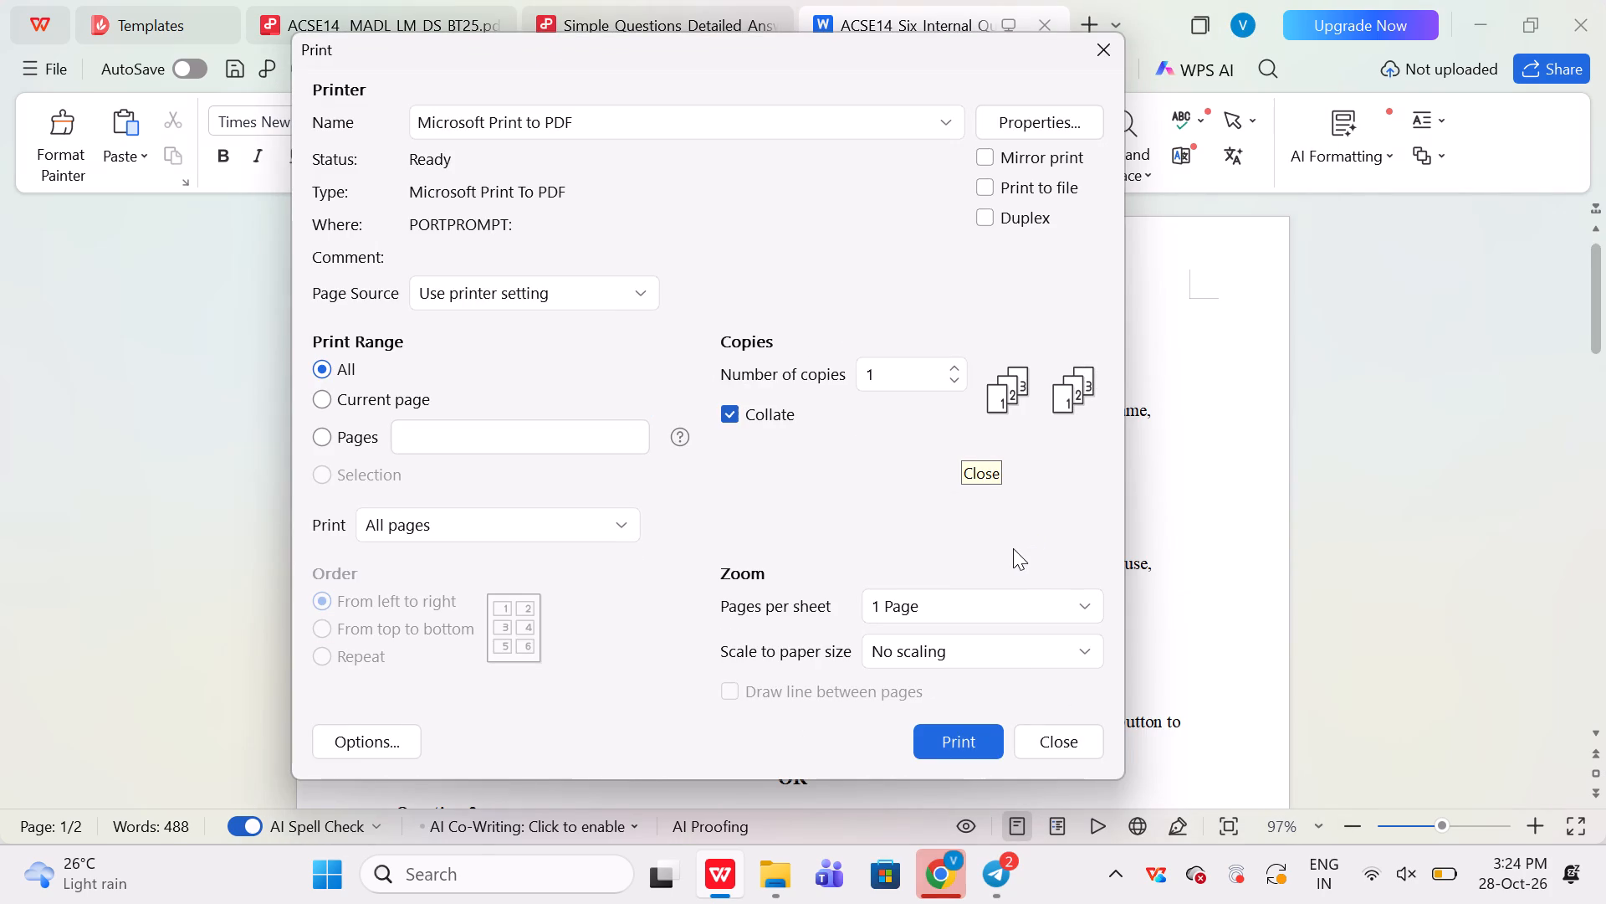
click(948, 734)
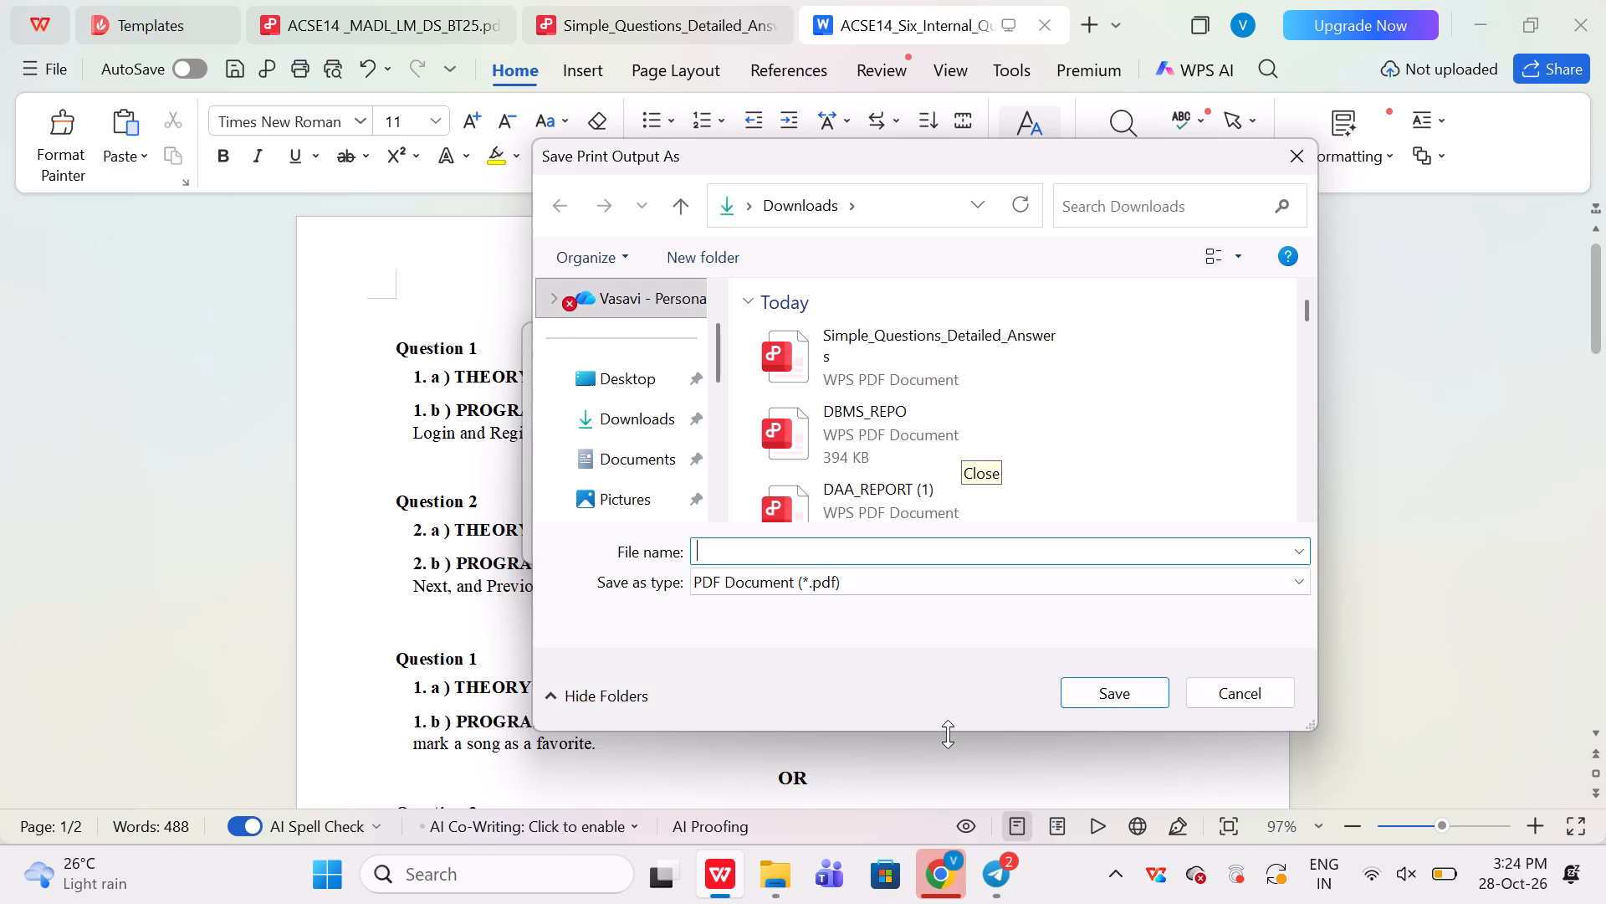
text(MADL)
key(space)
text(QUE)
key(Return)
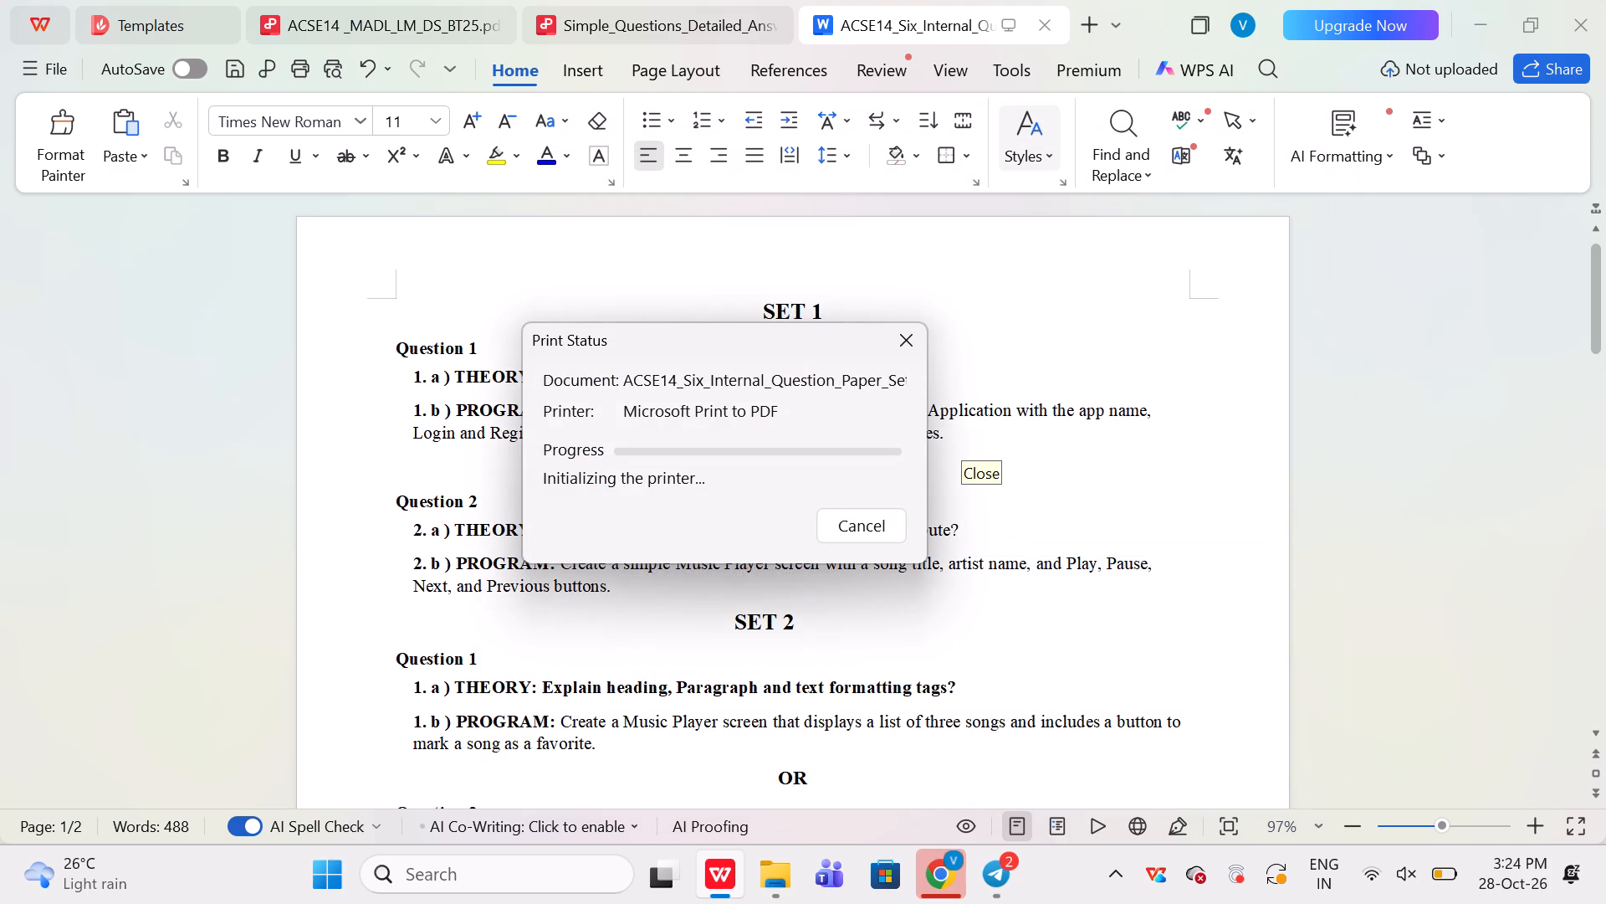
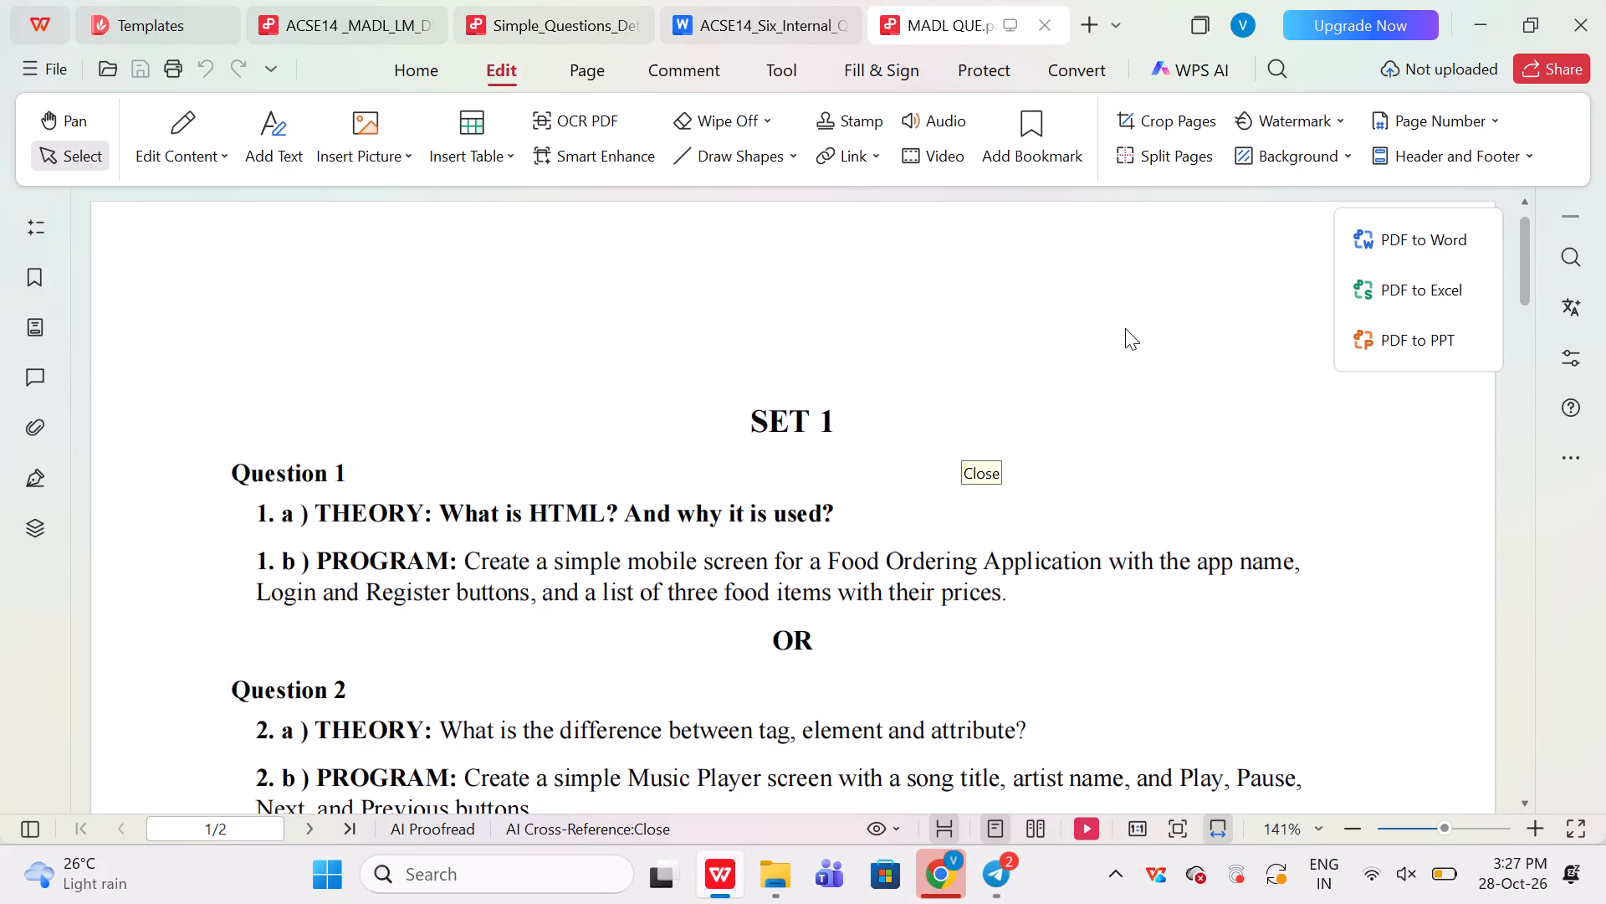
Review the theory and program questions of Sets 1 to 6 across both pages of the MADL QUE PDF.
scroll(1125, 328, down, 2)
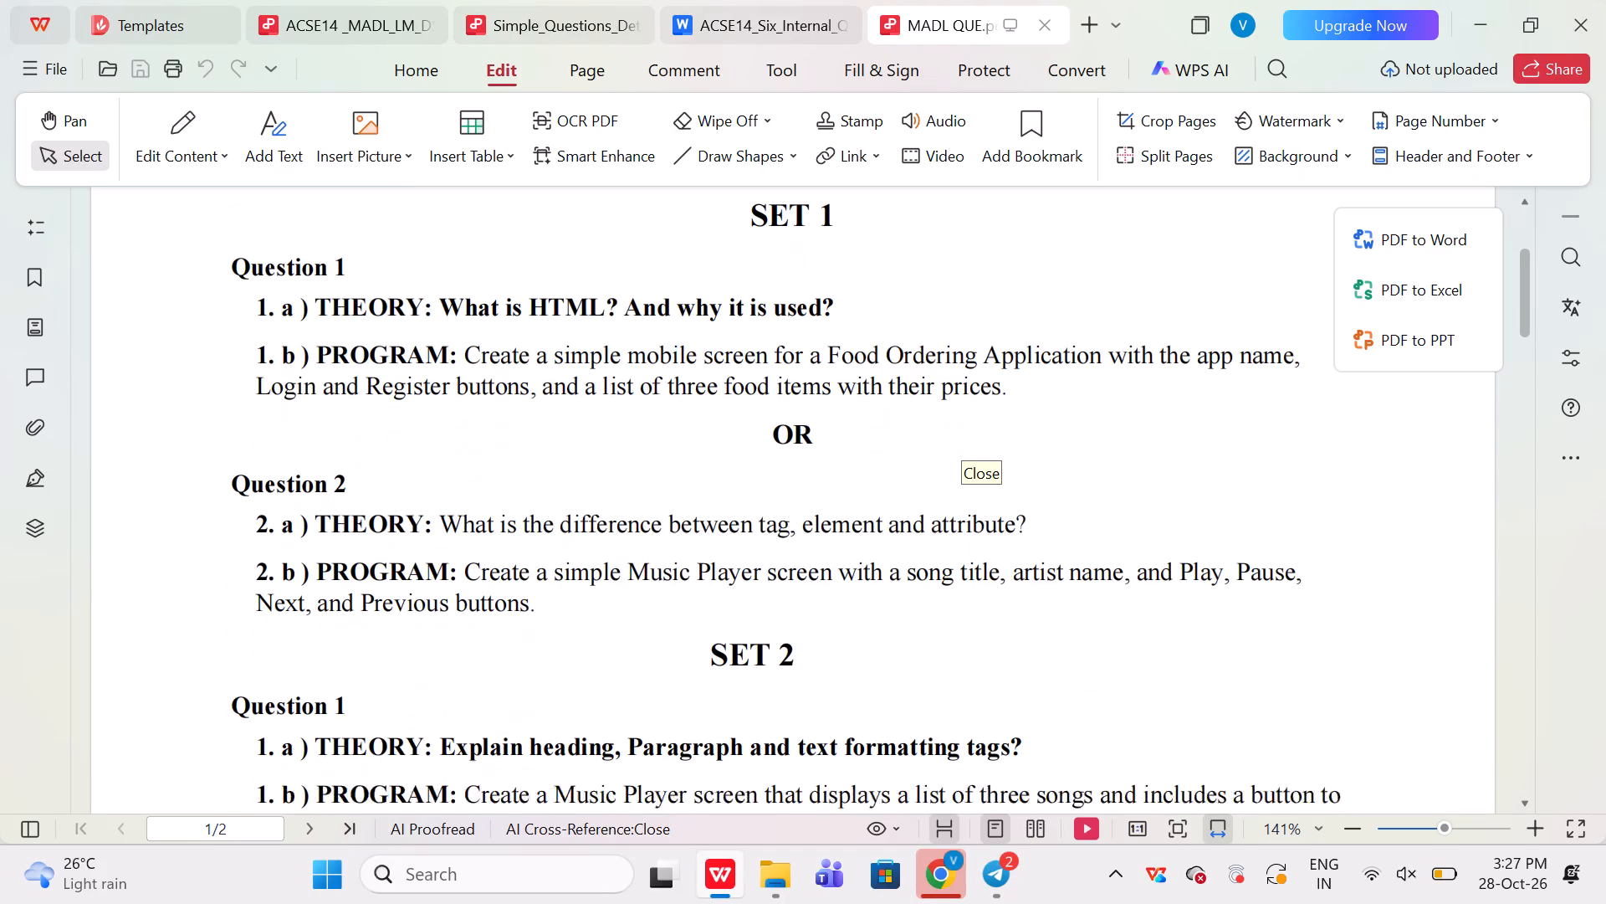
scroll(1125, 328, down, 2)
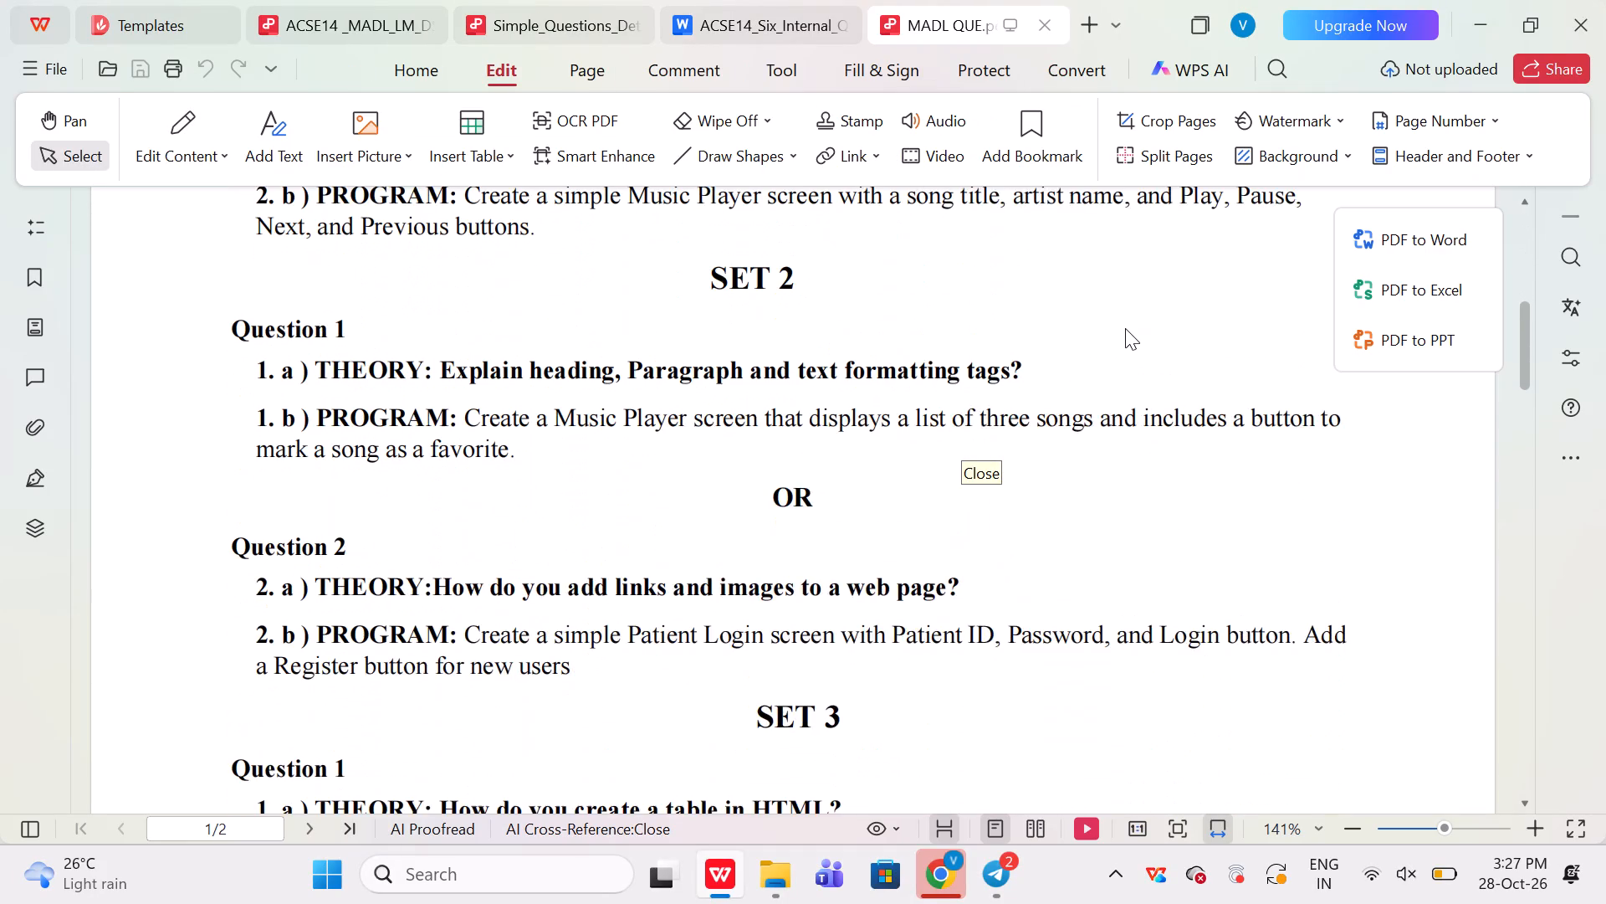
scroll(1125, 328, down, 2)
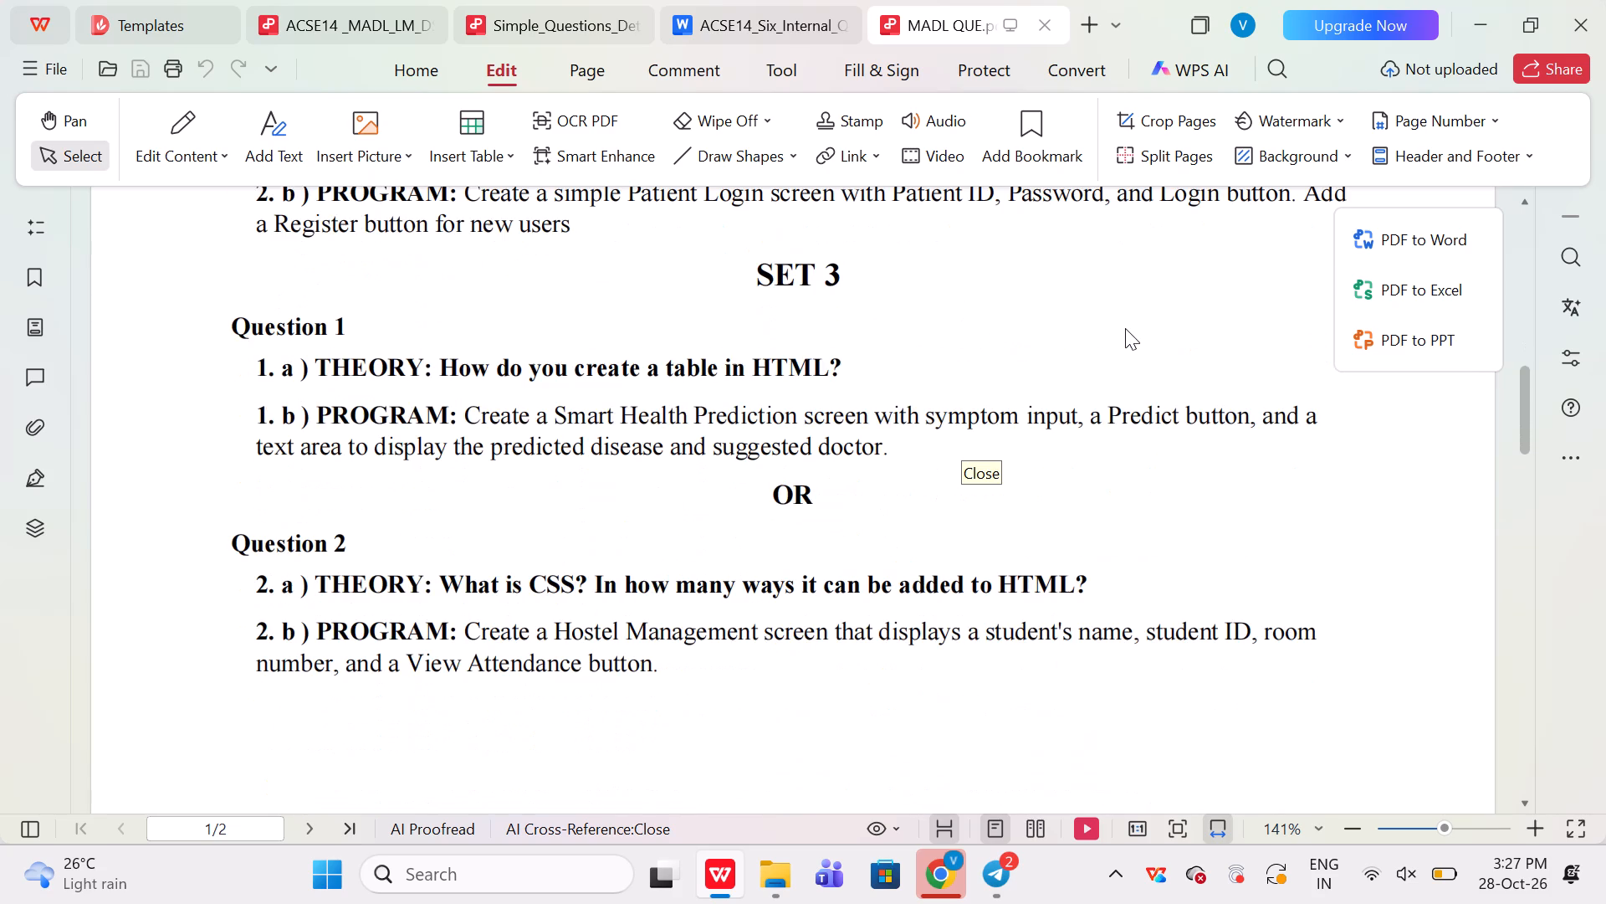
scroll(1125, 328, down, 3)
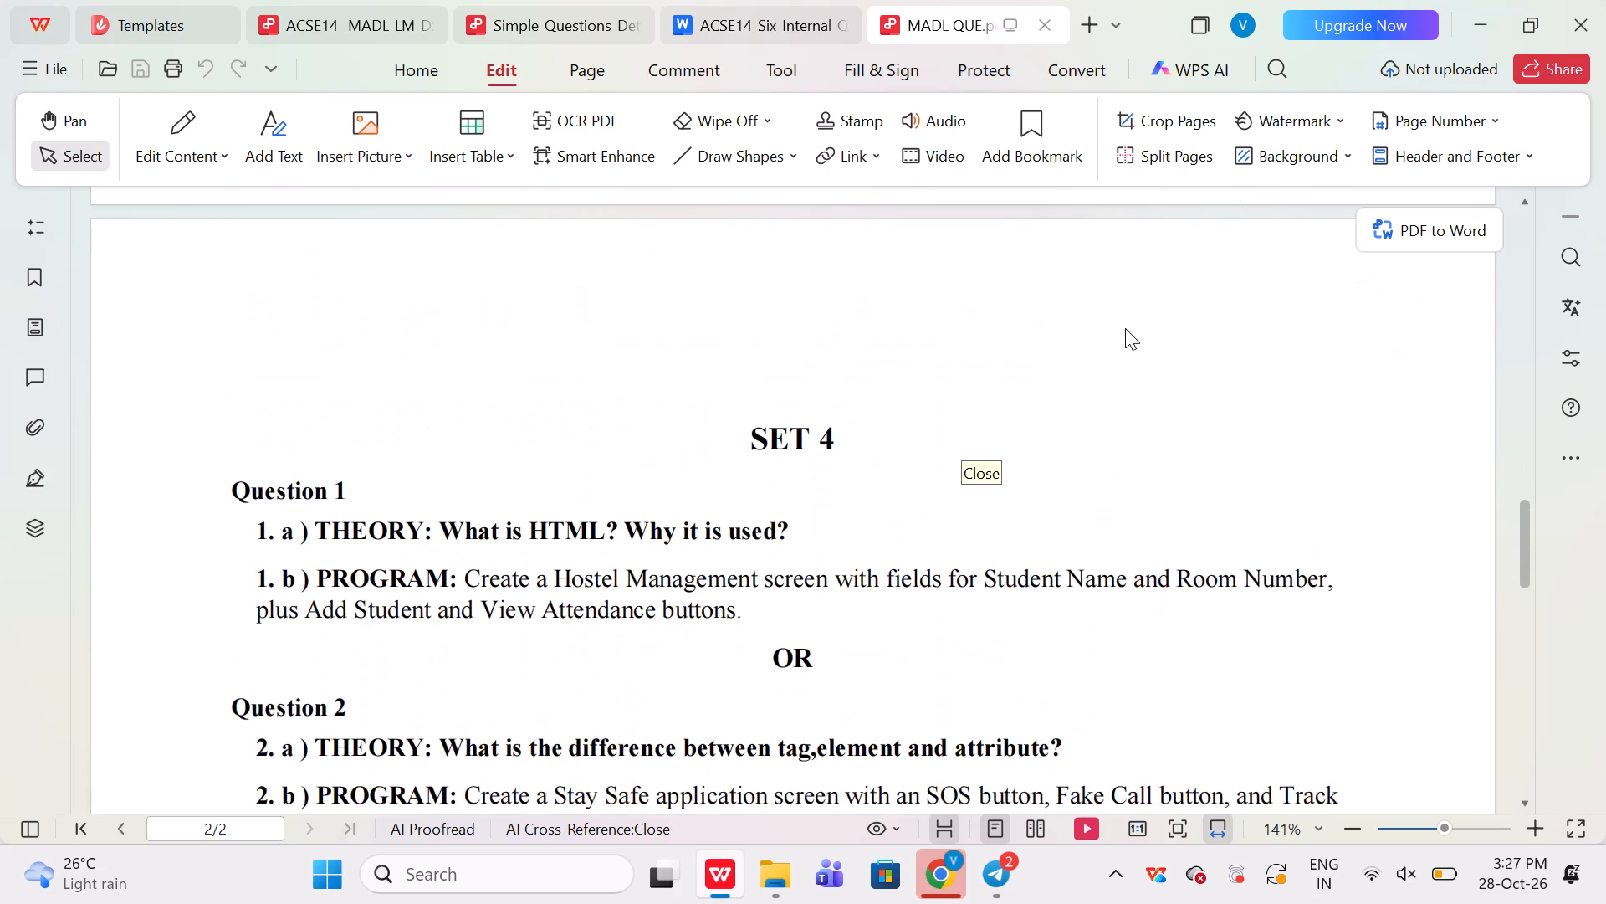
scroll(1125, 328, down, 3)
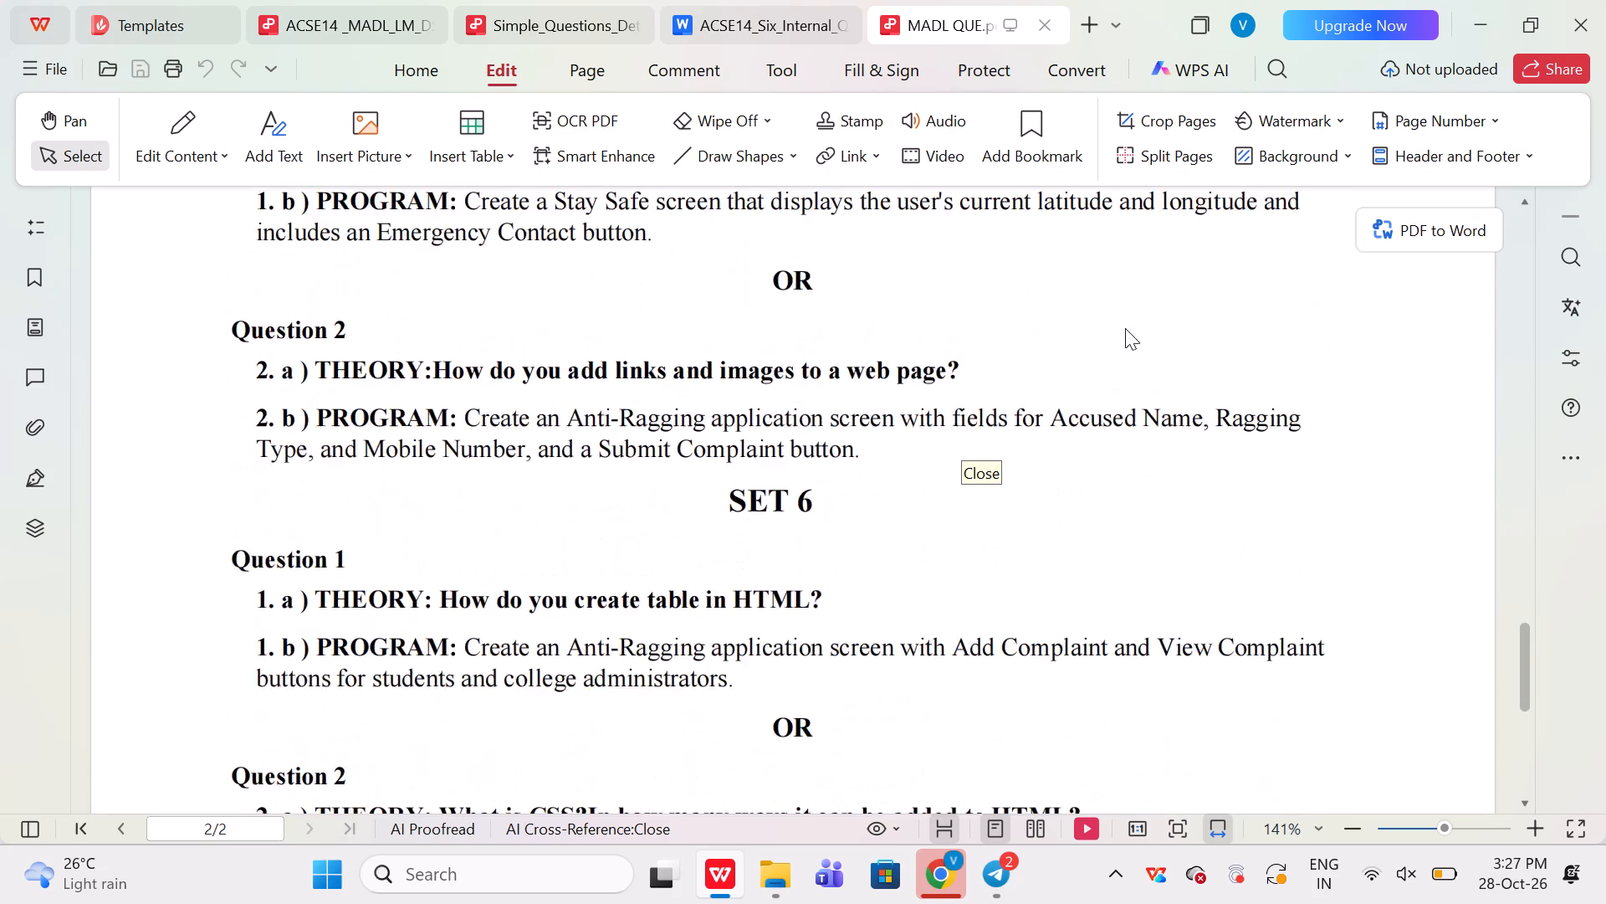
scroll(1125, 328, down, 2)
scroll(1125, 328, up, 1)
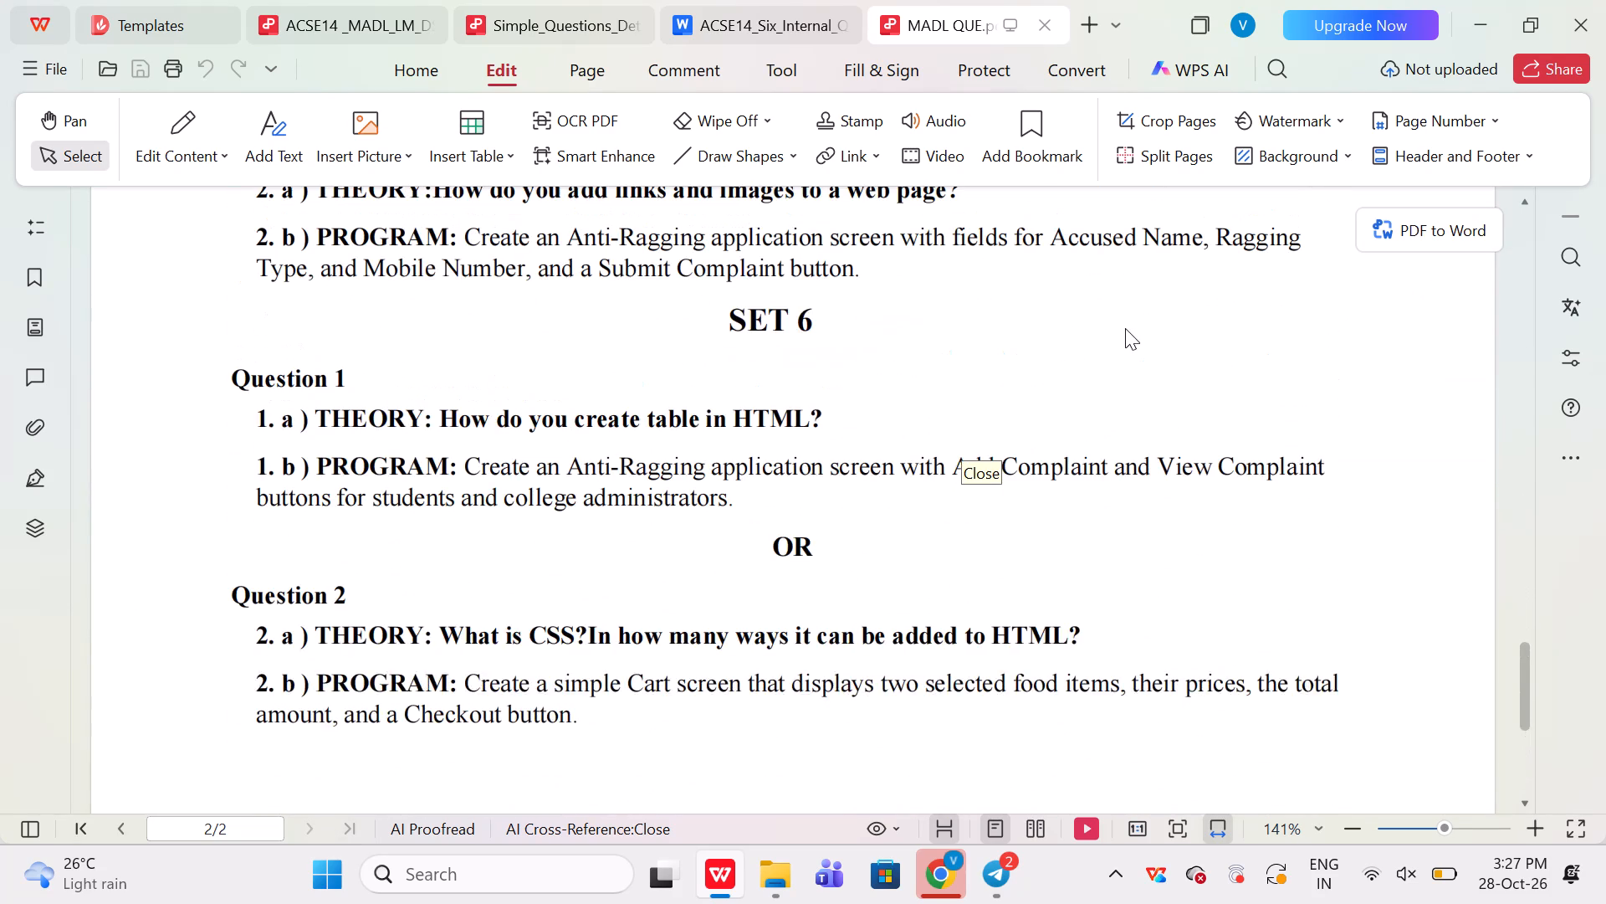
scroll(1125, 328, down, 1)
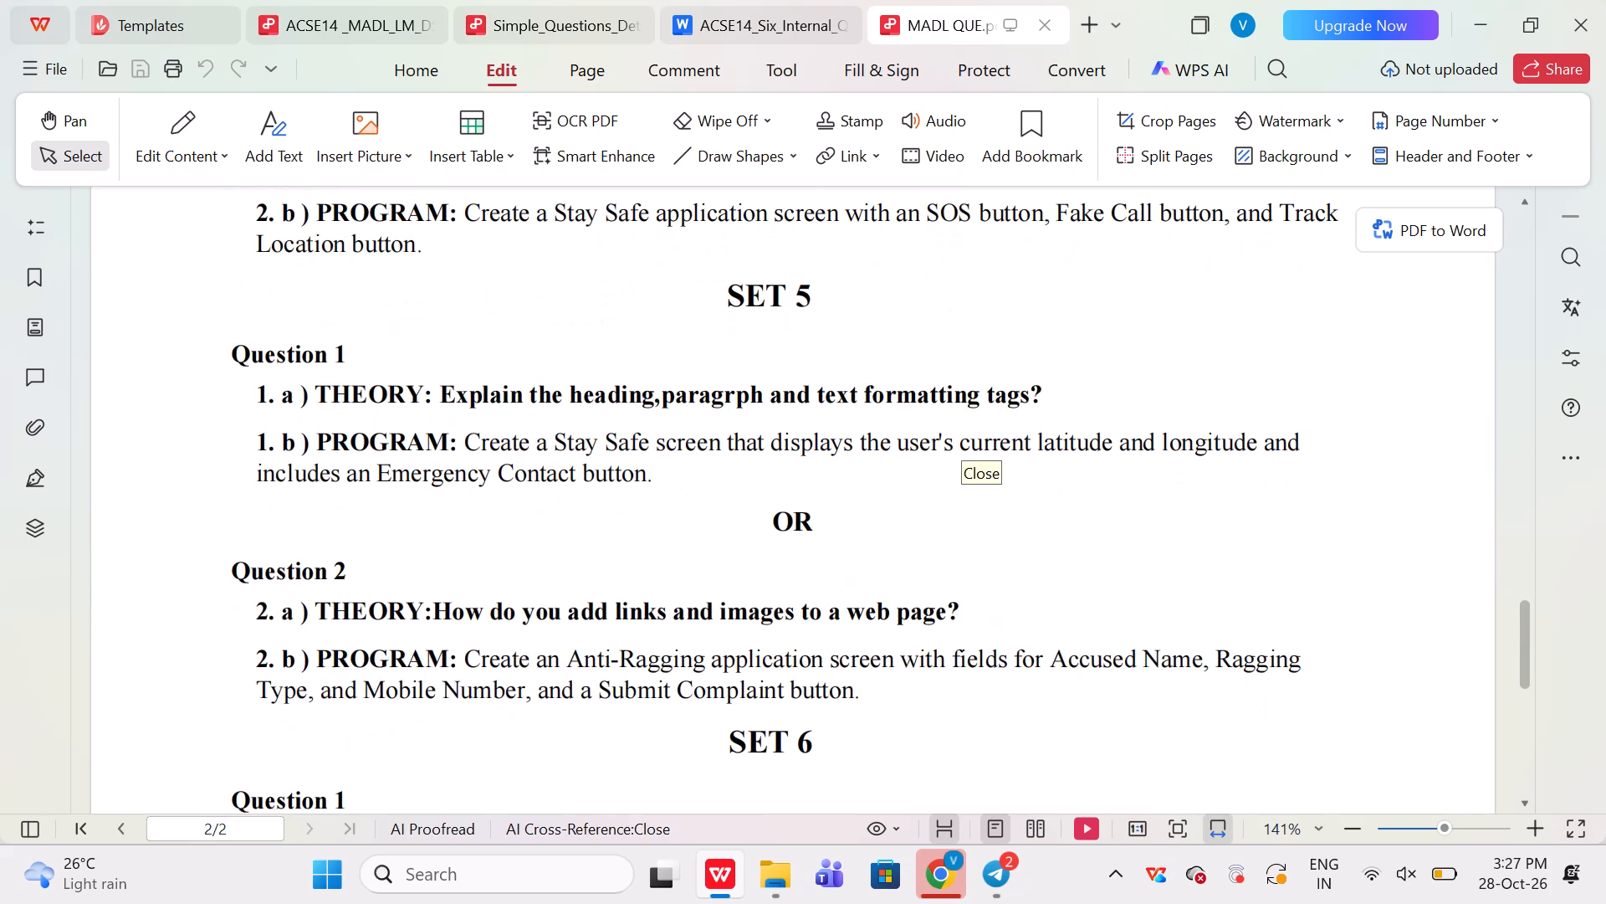
scroll(1125, 328, down, 1)
scroll(1125, 328, up, 1)
scroll(1125, 328, down, 1)
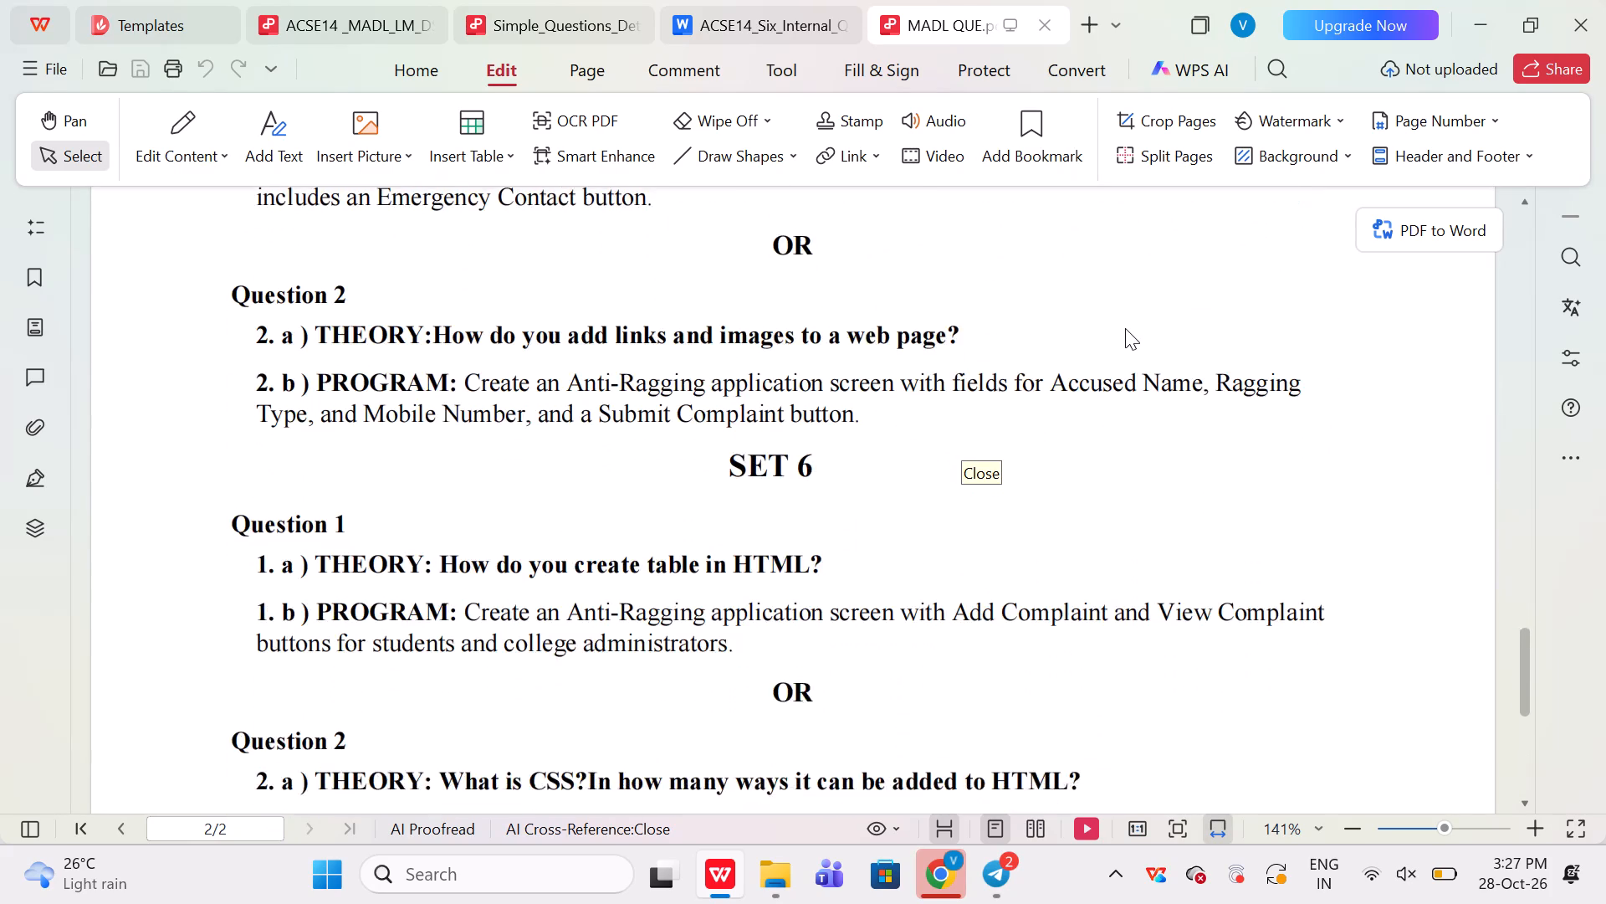
scroll(1125, 328, down, 3)
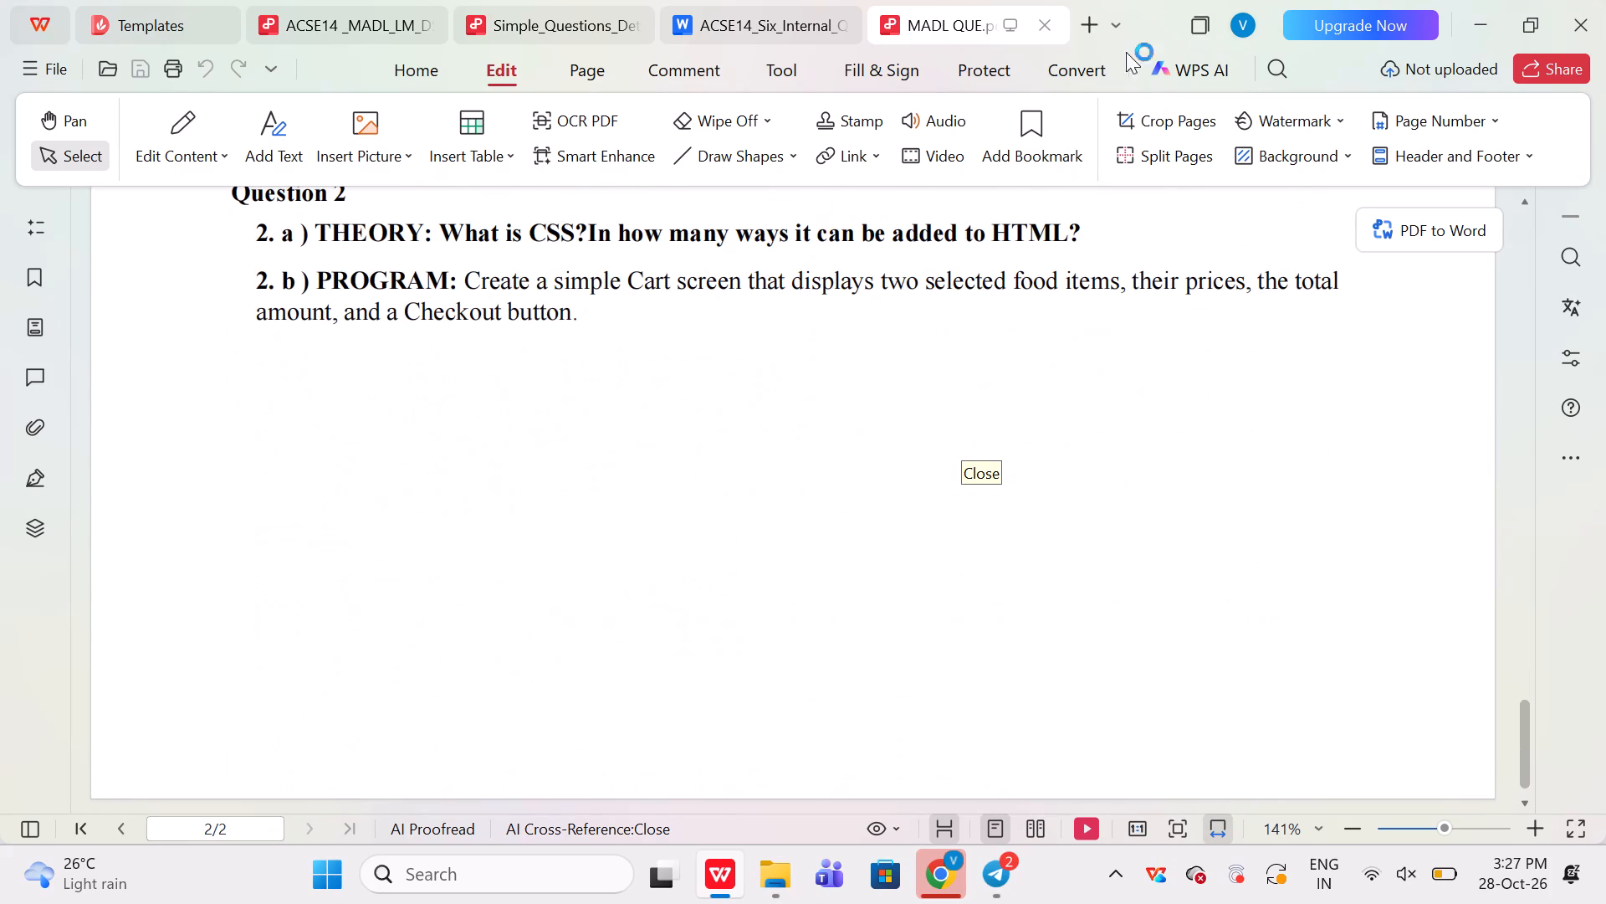
Close the exported MADL QUE PDF and the ACSE14 six-set question paper document.
click(1048, 30)
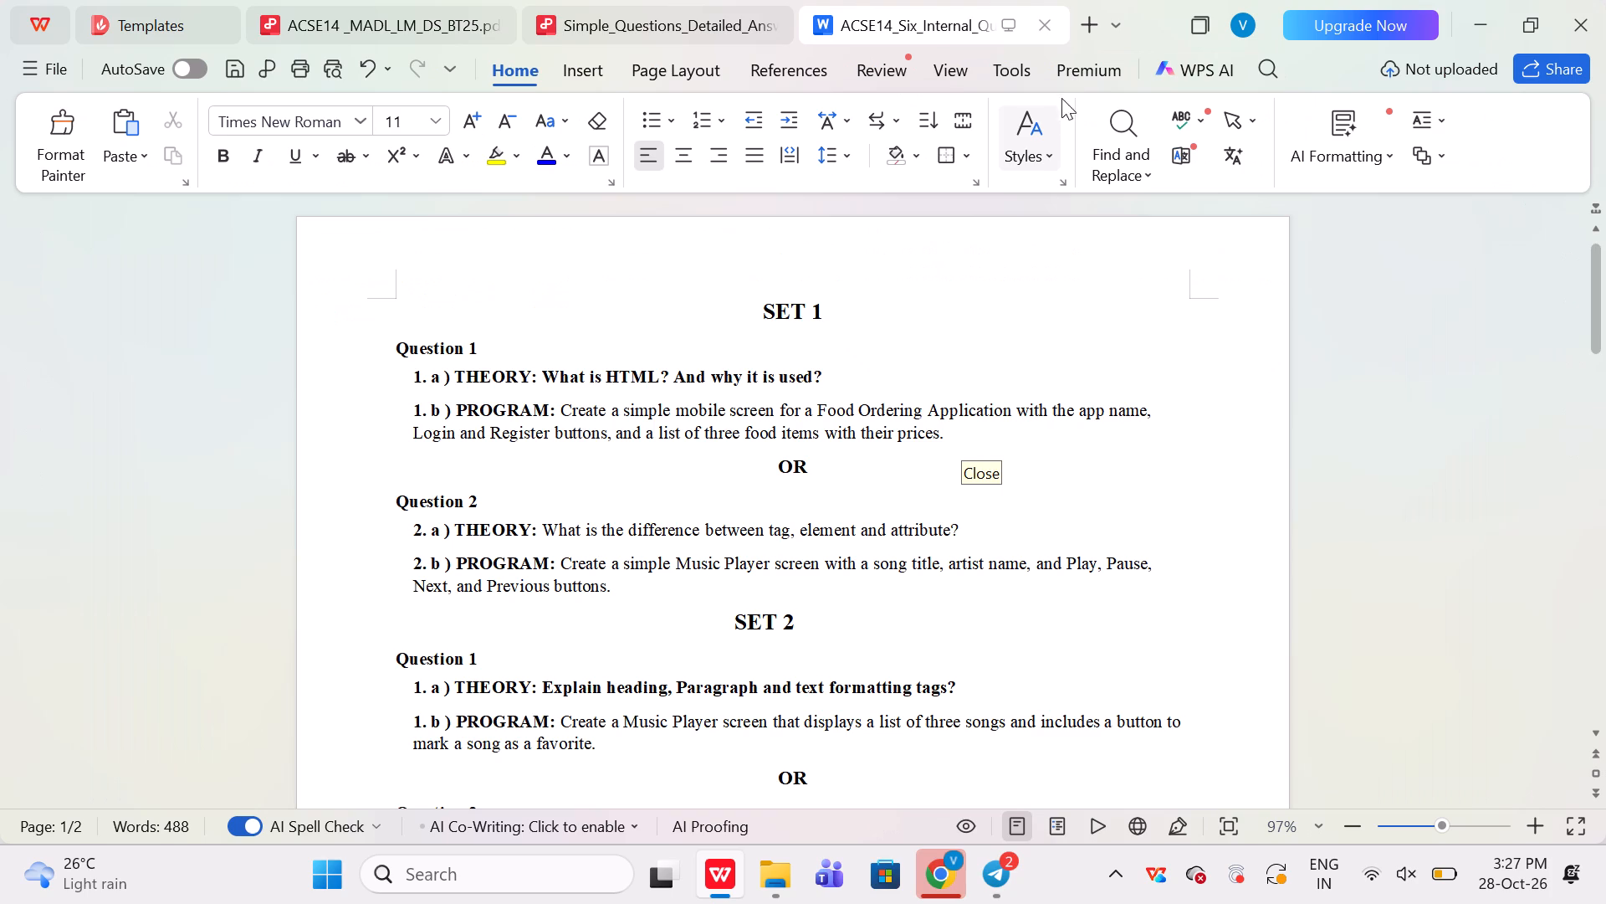
click(1048, 17)
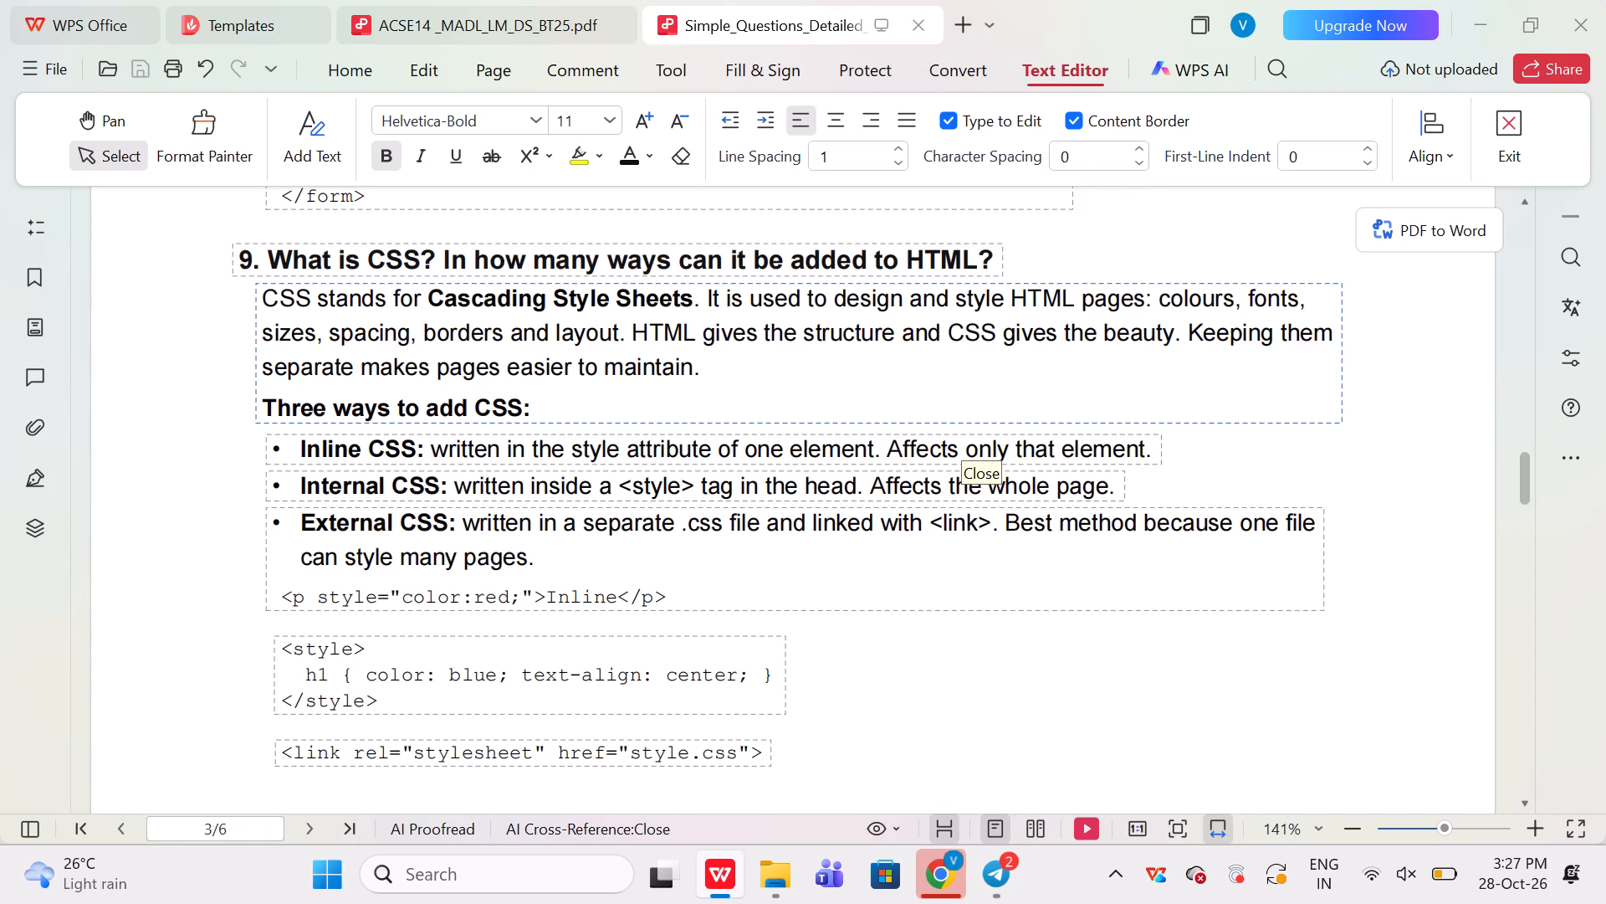
Undo the recent text edits in the Simple Questions PDF.
click(1421, 519)
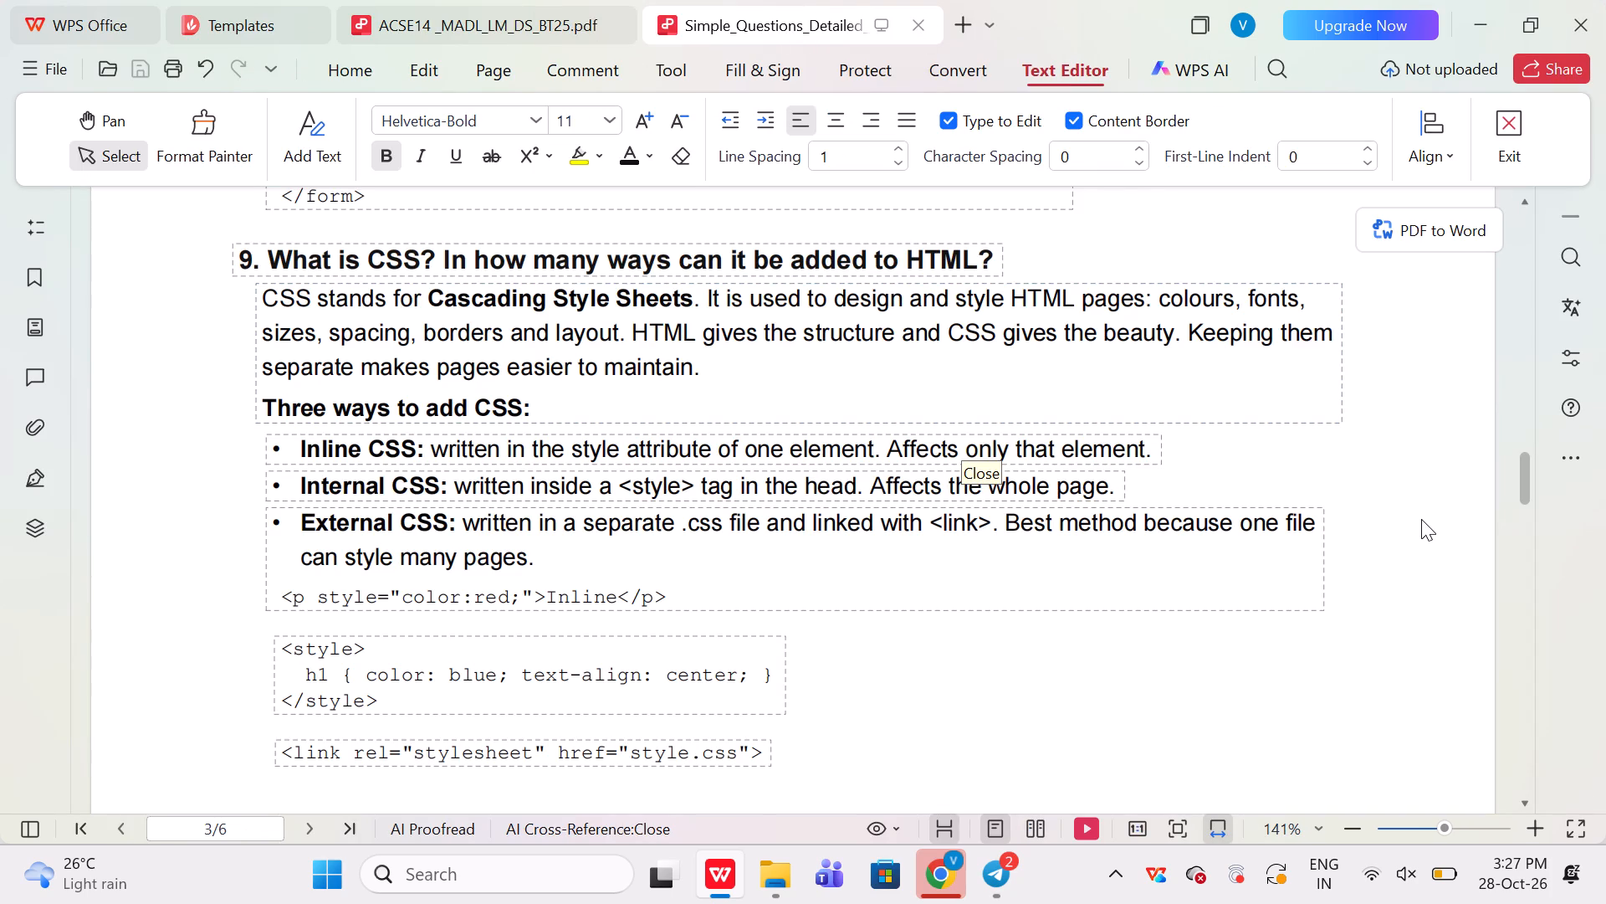
key(ctrl+z)
key(ctrl+z)
key(ctrl+z)
click(1421, 519)
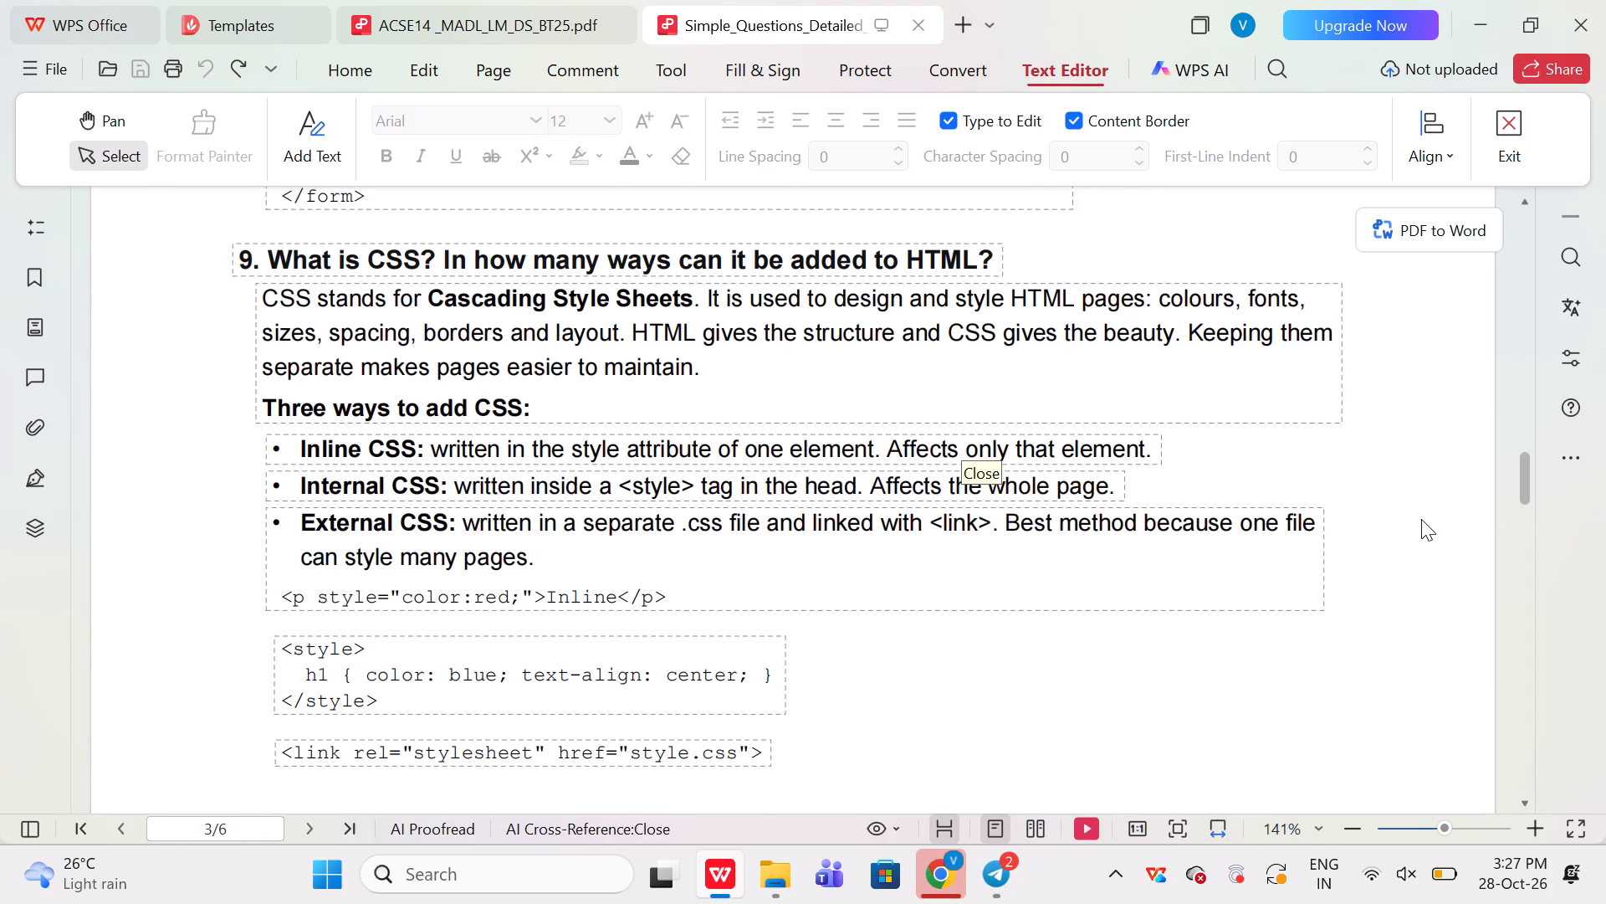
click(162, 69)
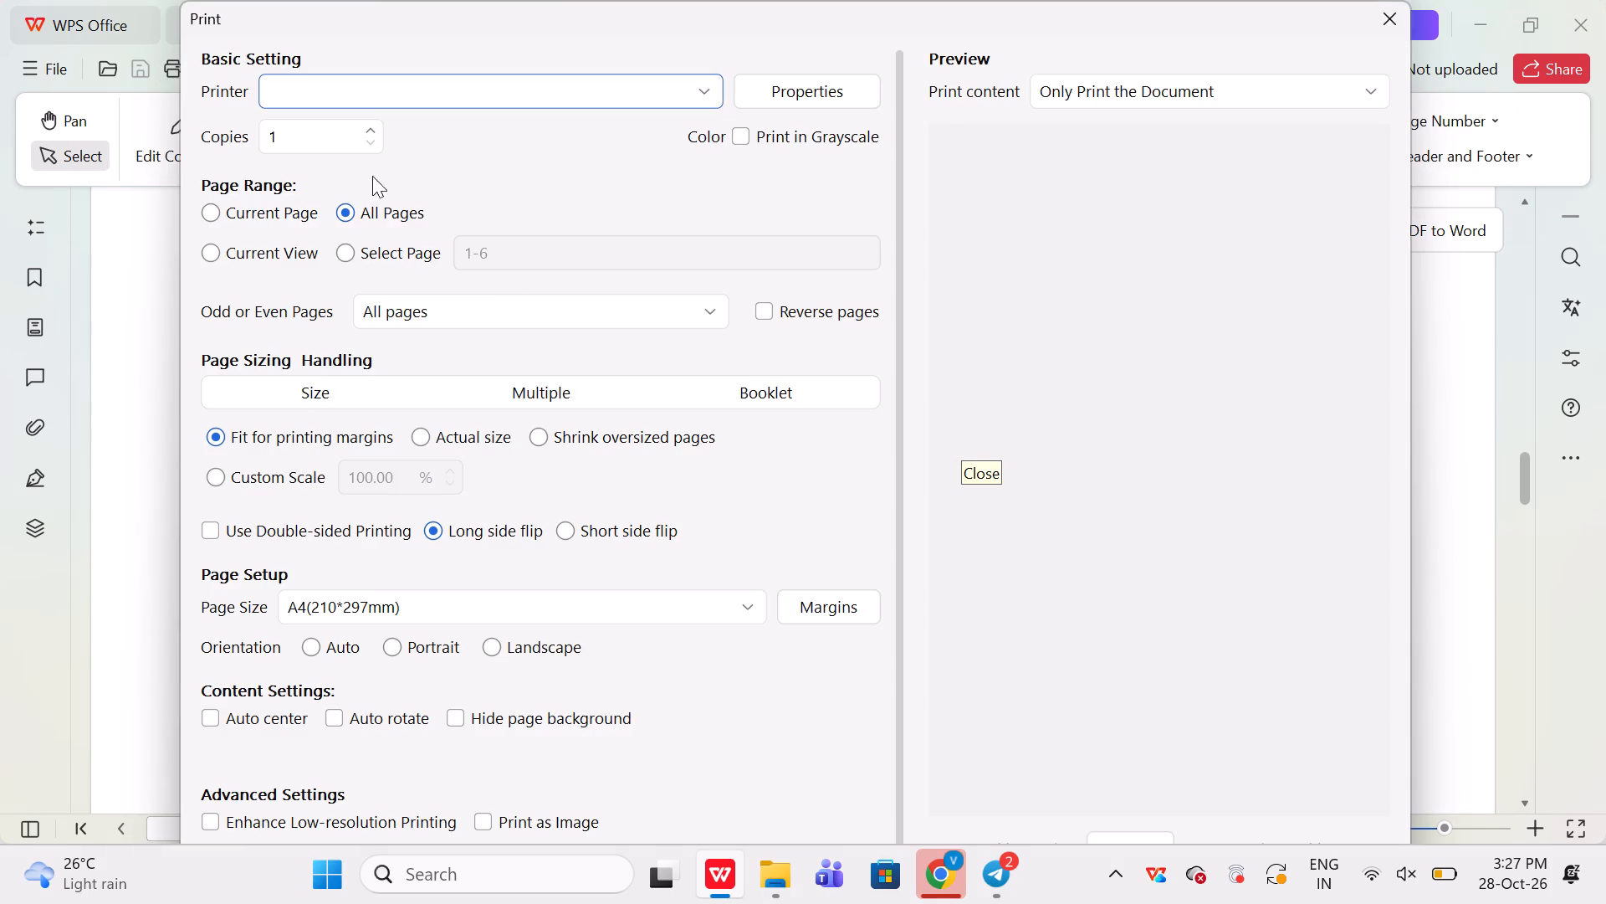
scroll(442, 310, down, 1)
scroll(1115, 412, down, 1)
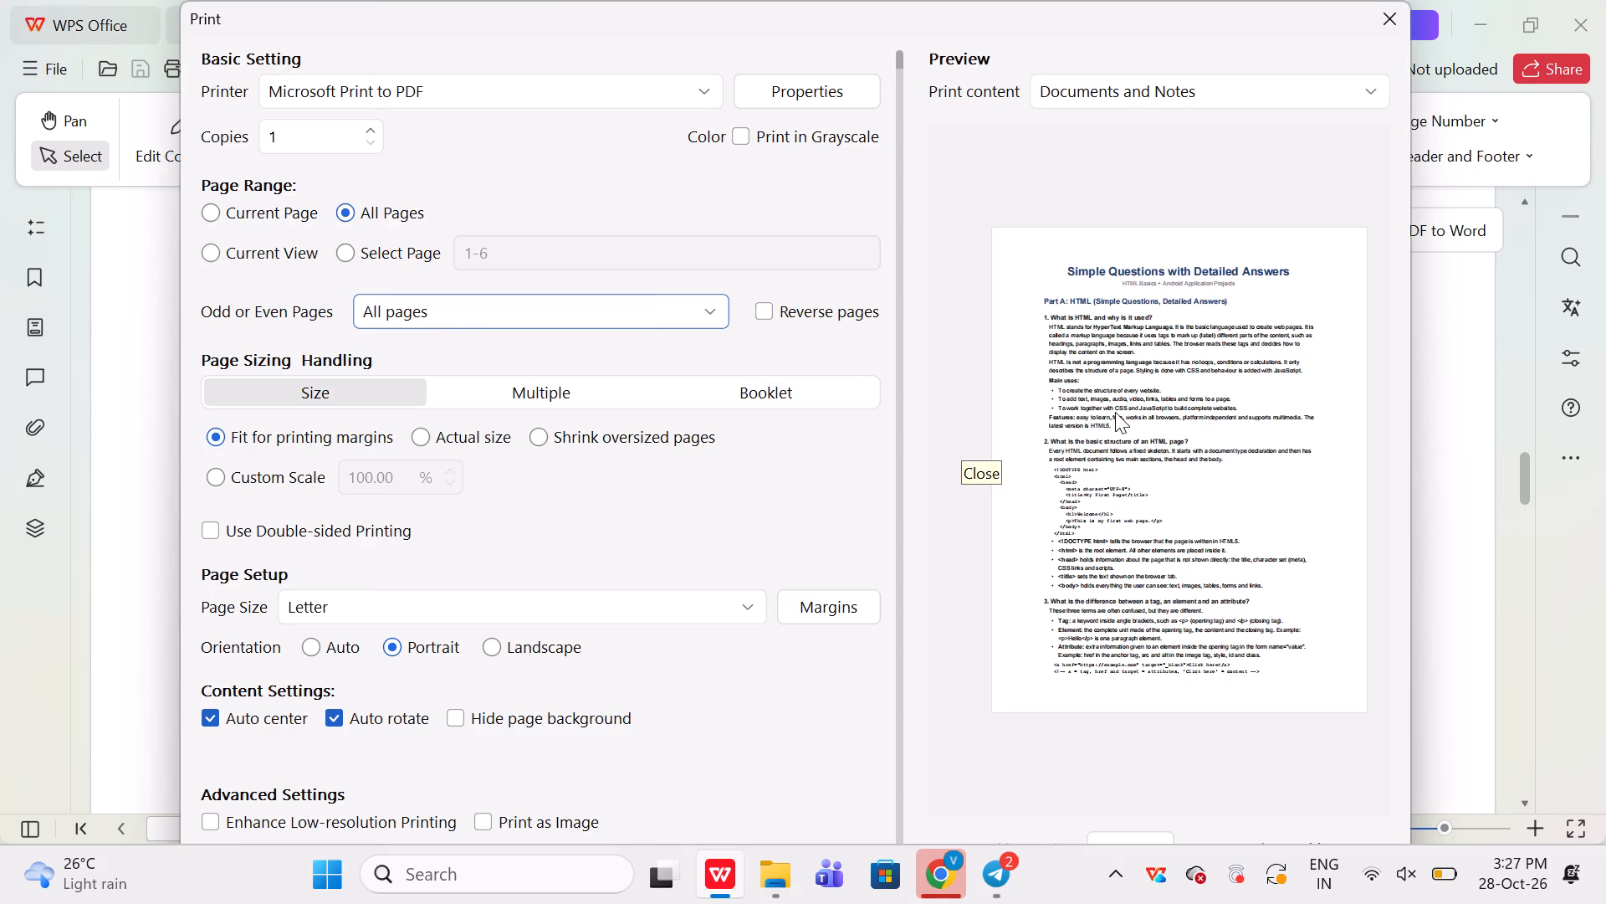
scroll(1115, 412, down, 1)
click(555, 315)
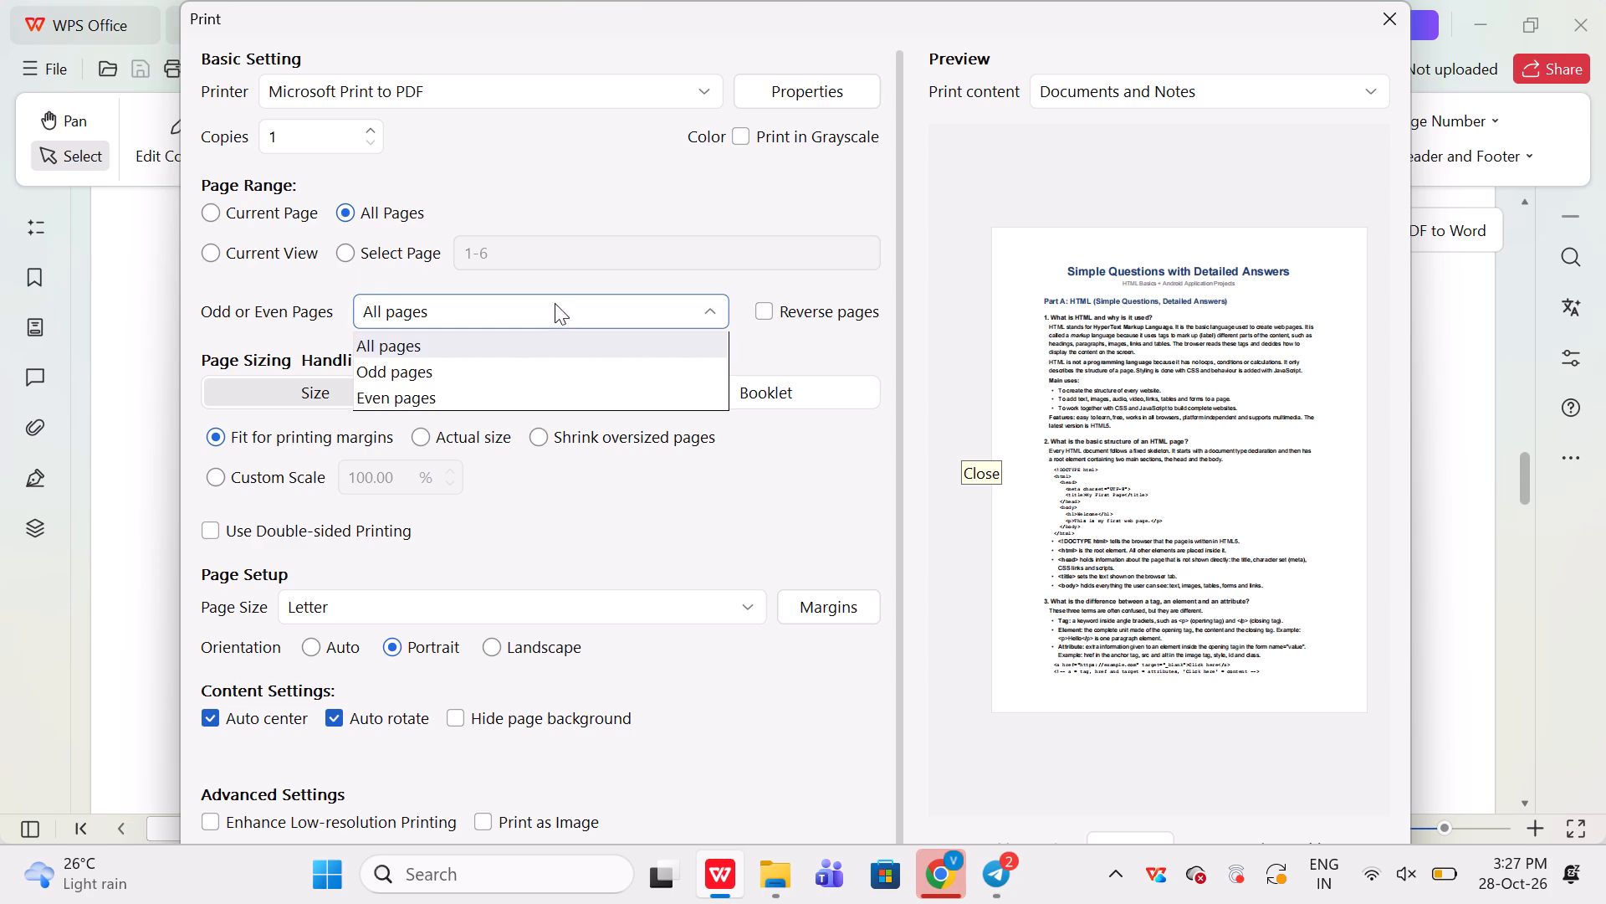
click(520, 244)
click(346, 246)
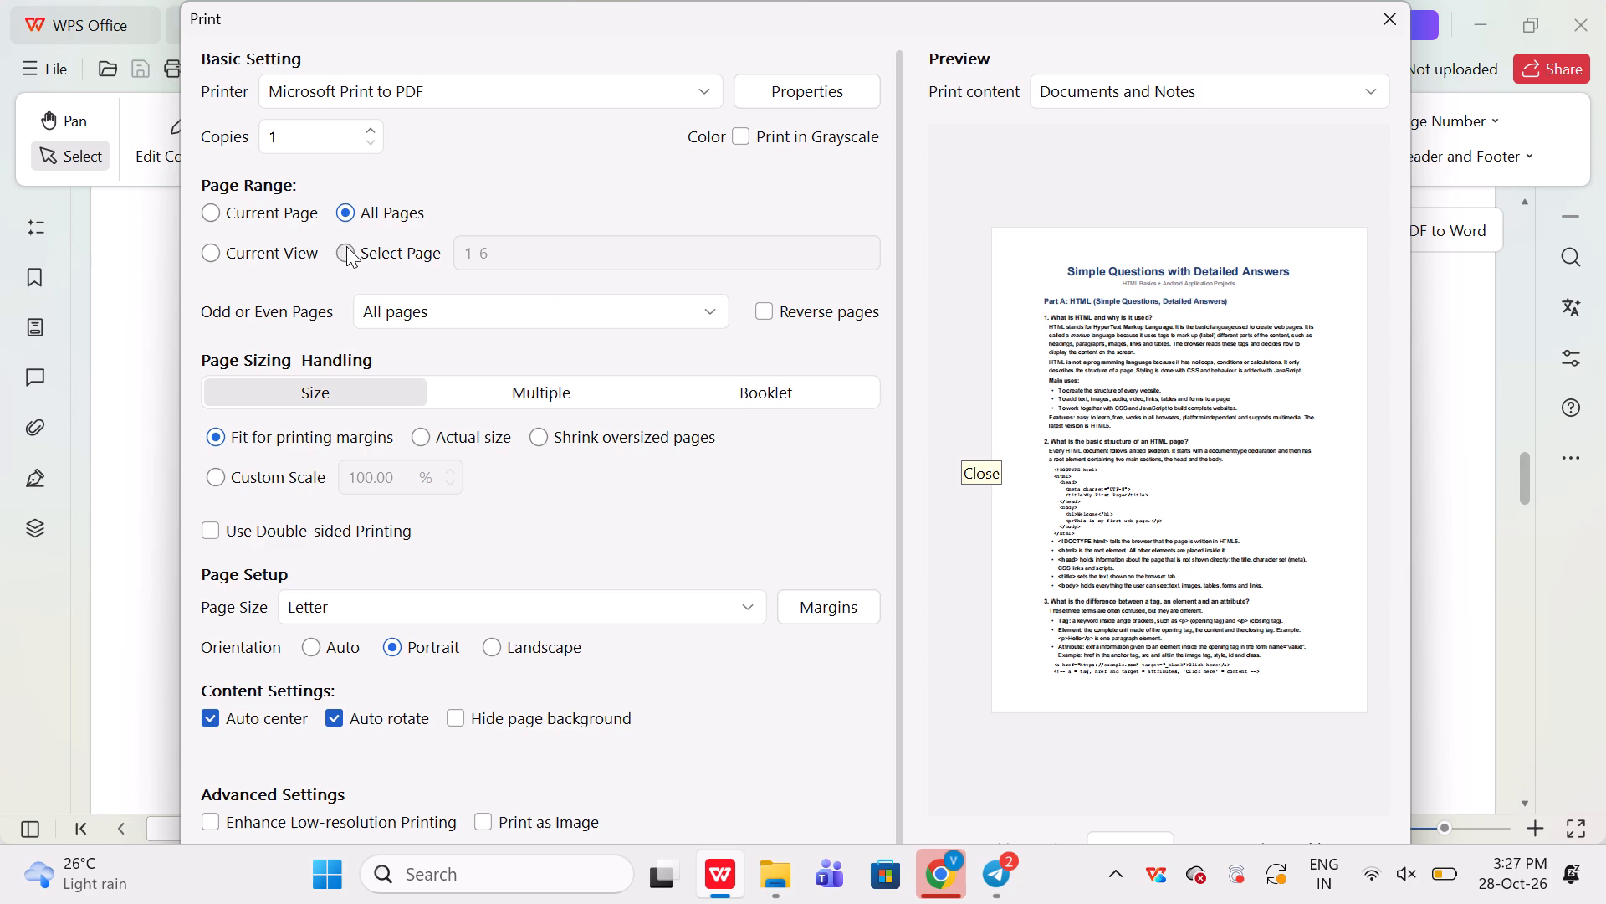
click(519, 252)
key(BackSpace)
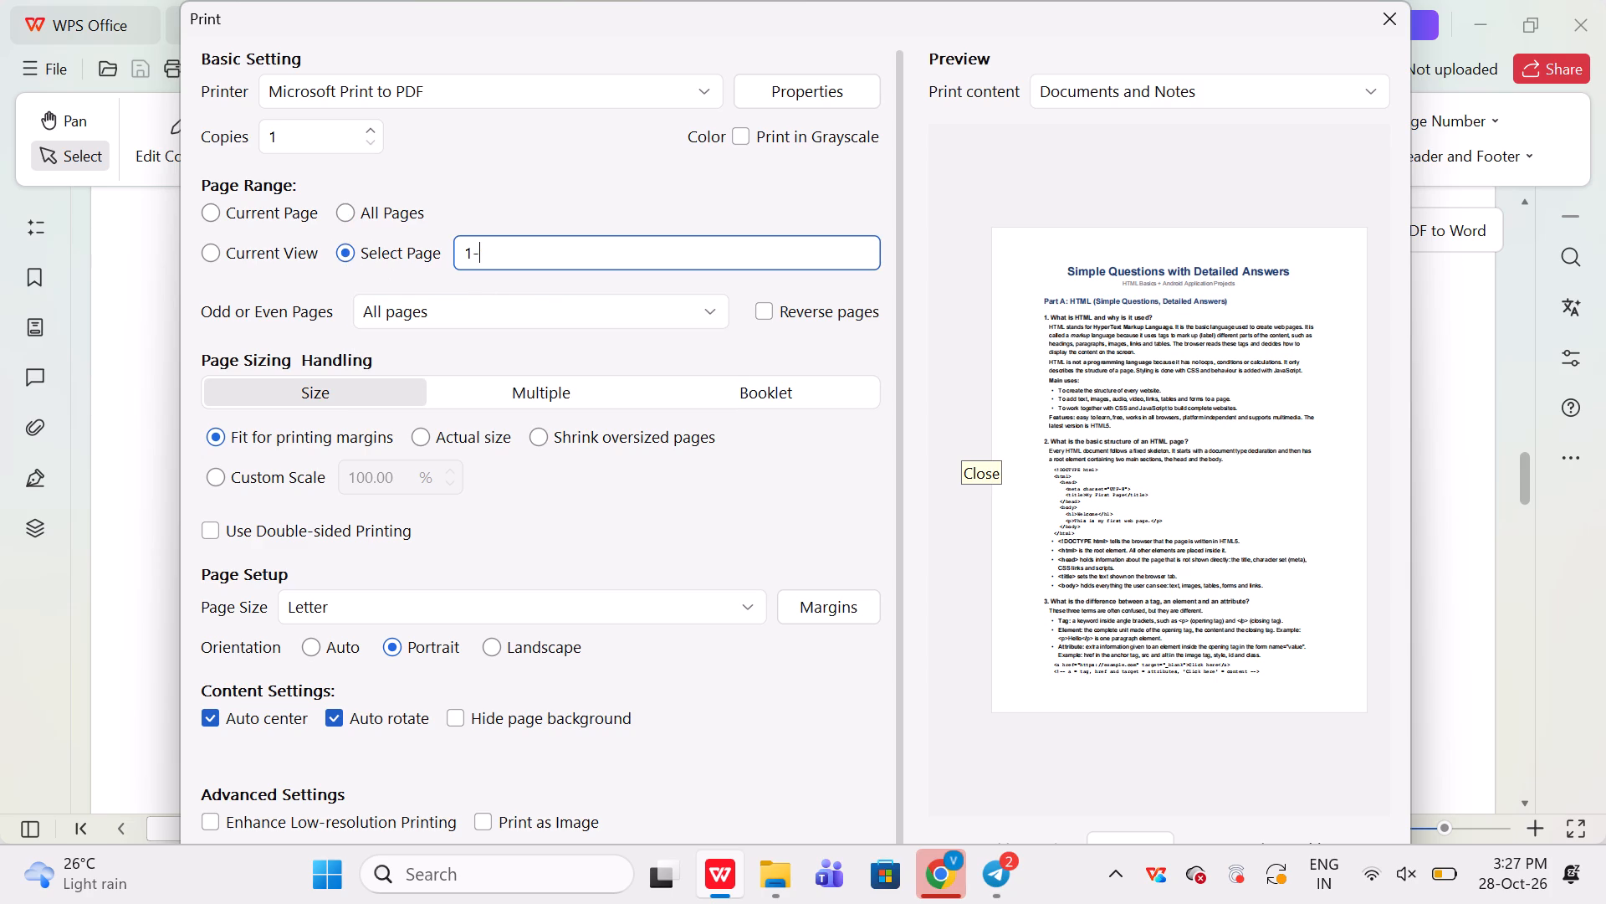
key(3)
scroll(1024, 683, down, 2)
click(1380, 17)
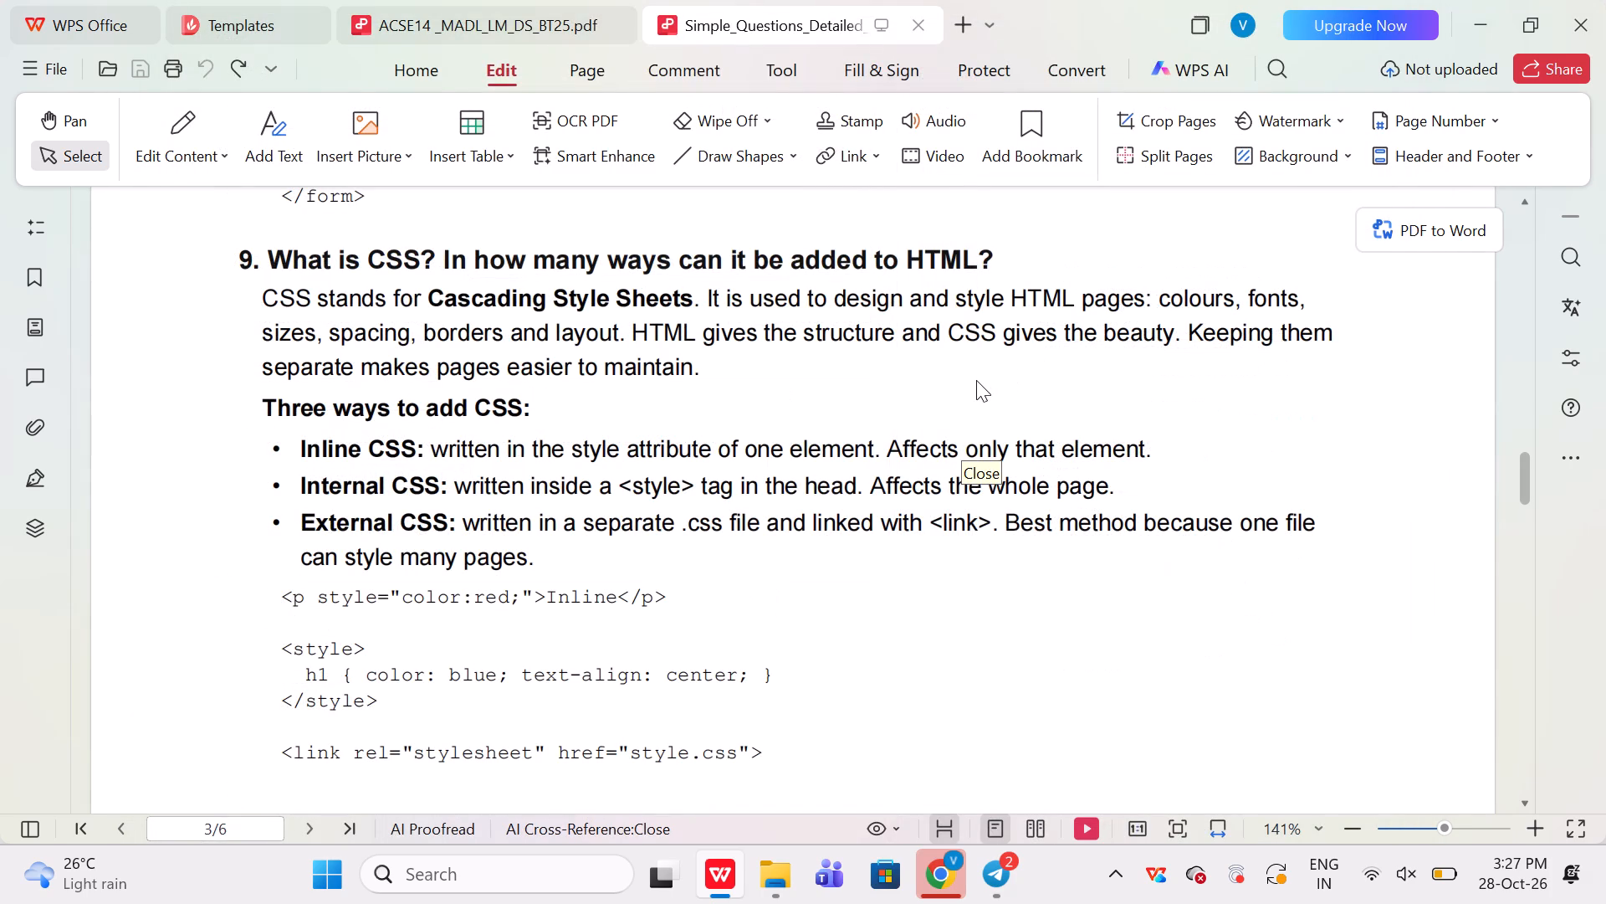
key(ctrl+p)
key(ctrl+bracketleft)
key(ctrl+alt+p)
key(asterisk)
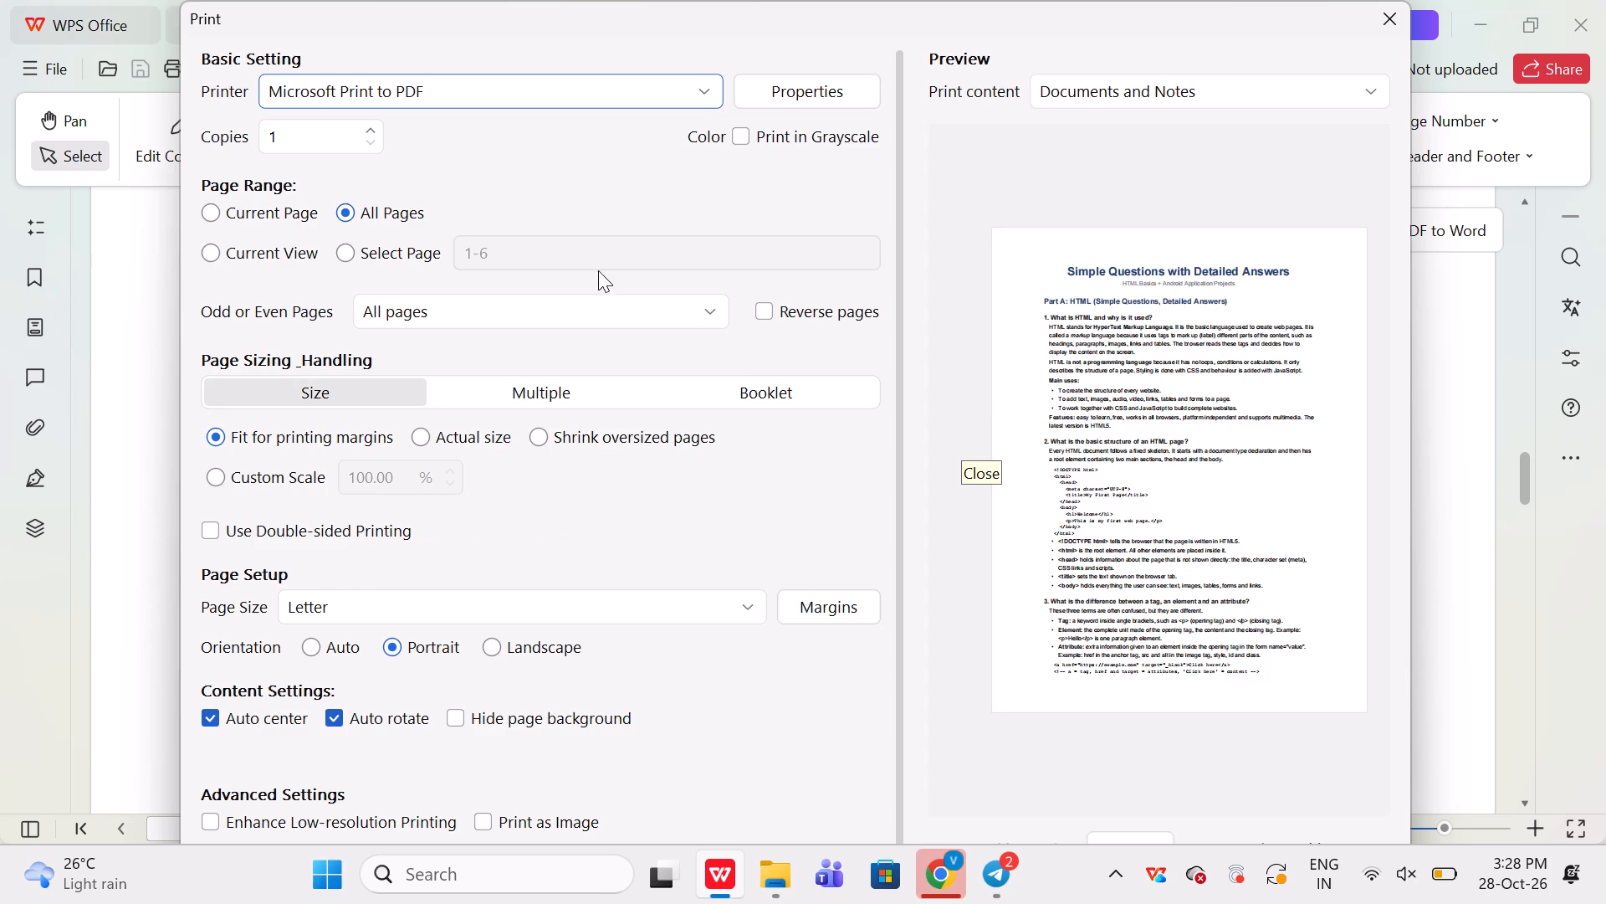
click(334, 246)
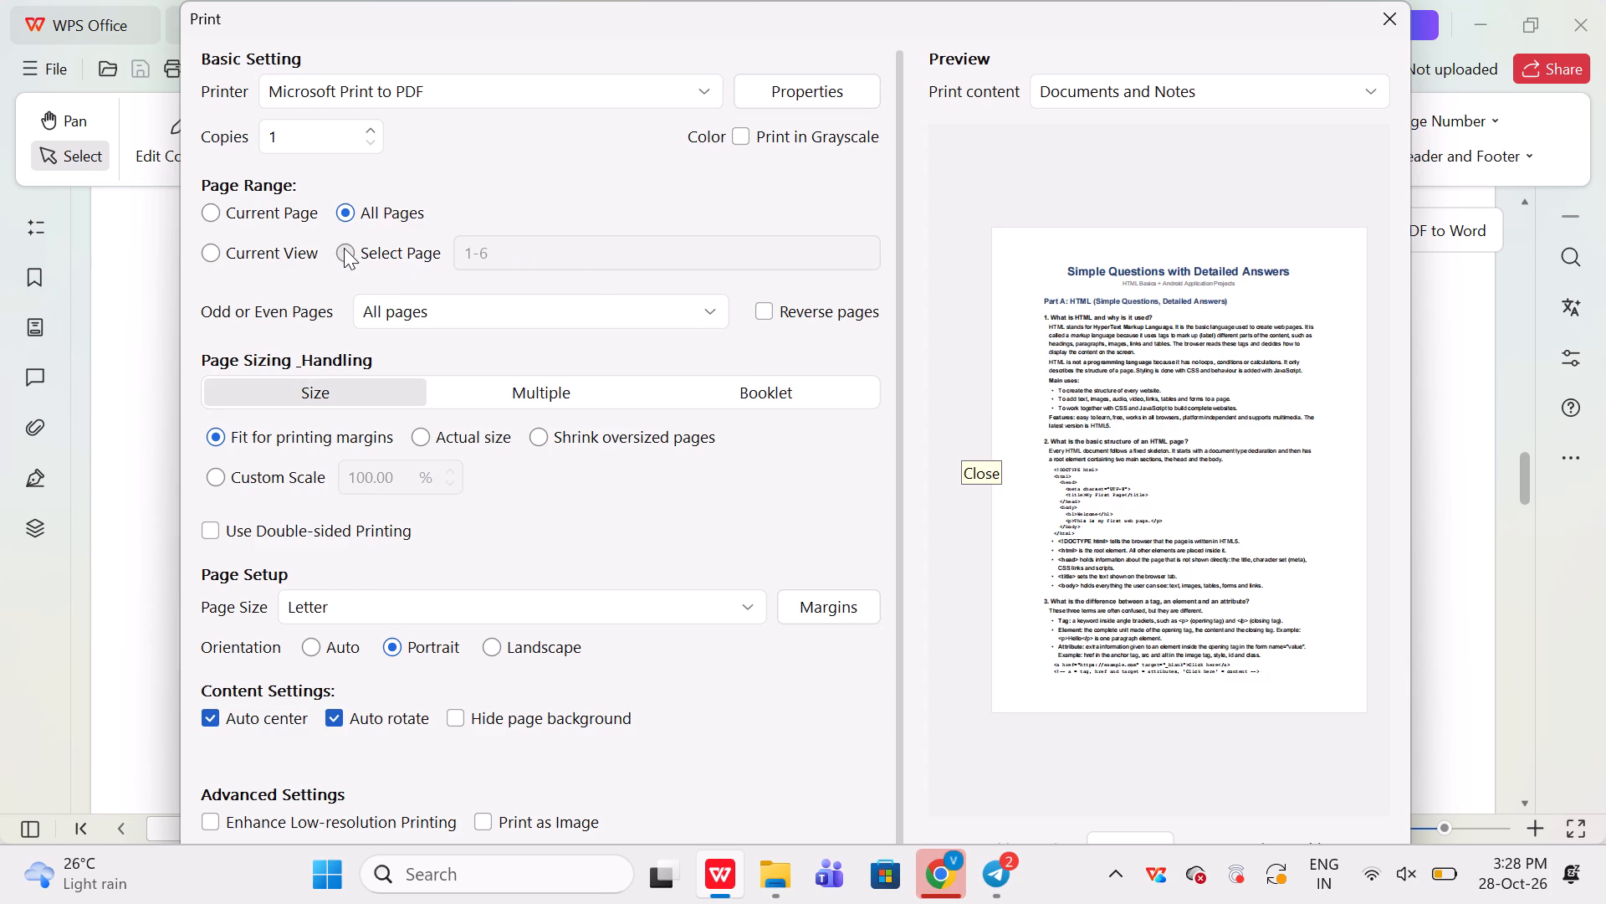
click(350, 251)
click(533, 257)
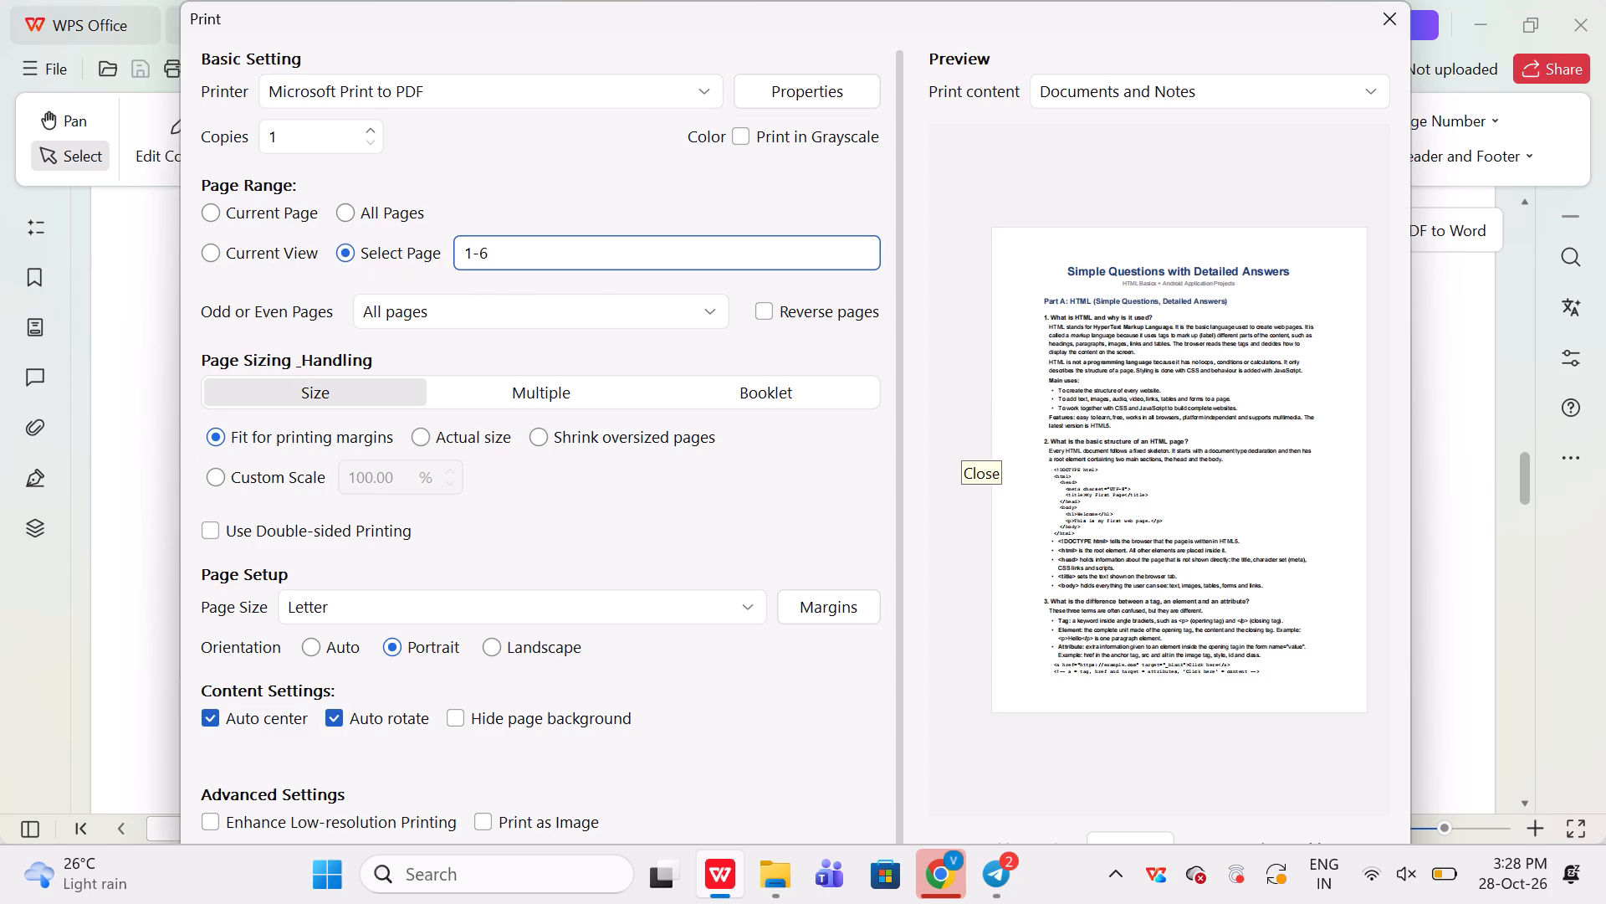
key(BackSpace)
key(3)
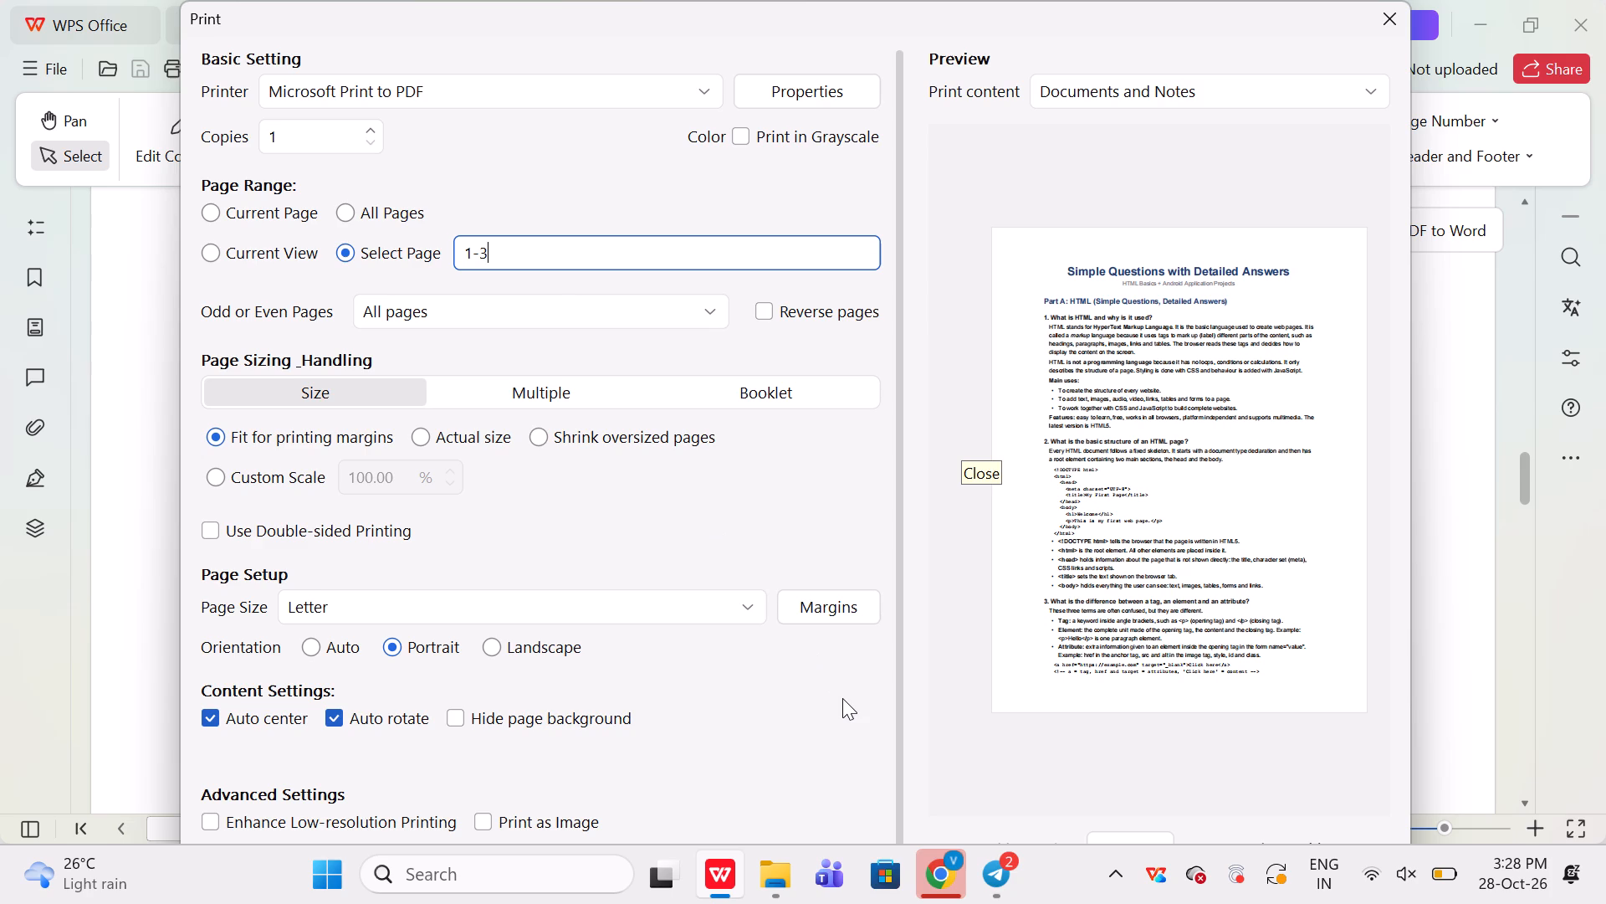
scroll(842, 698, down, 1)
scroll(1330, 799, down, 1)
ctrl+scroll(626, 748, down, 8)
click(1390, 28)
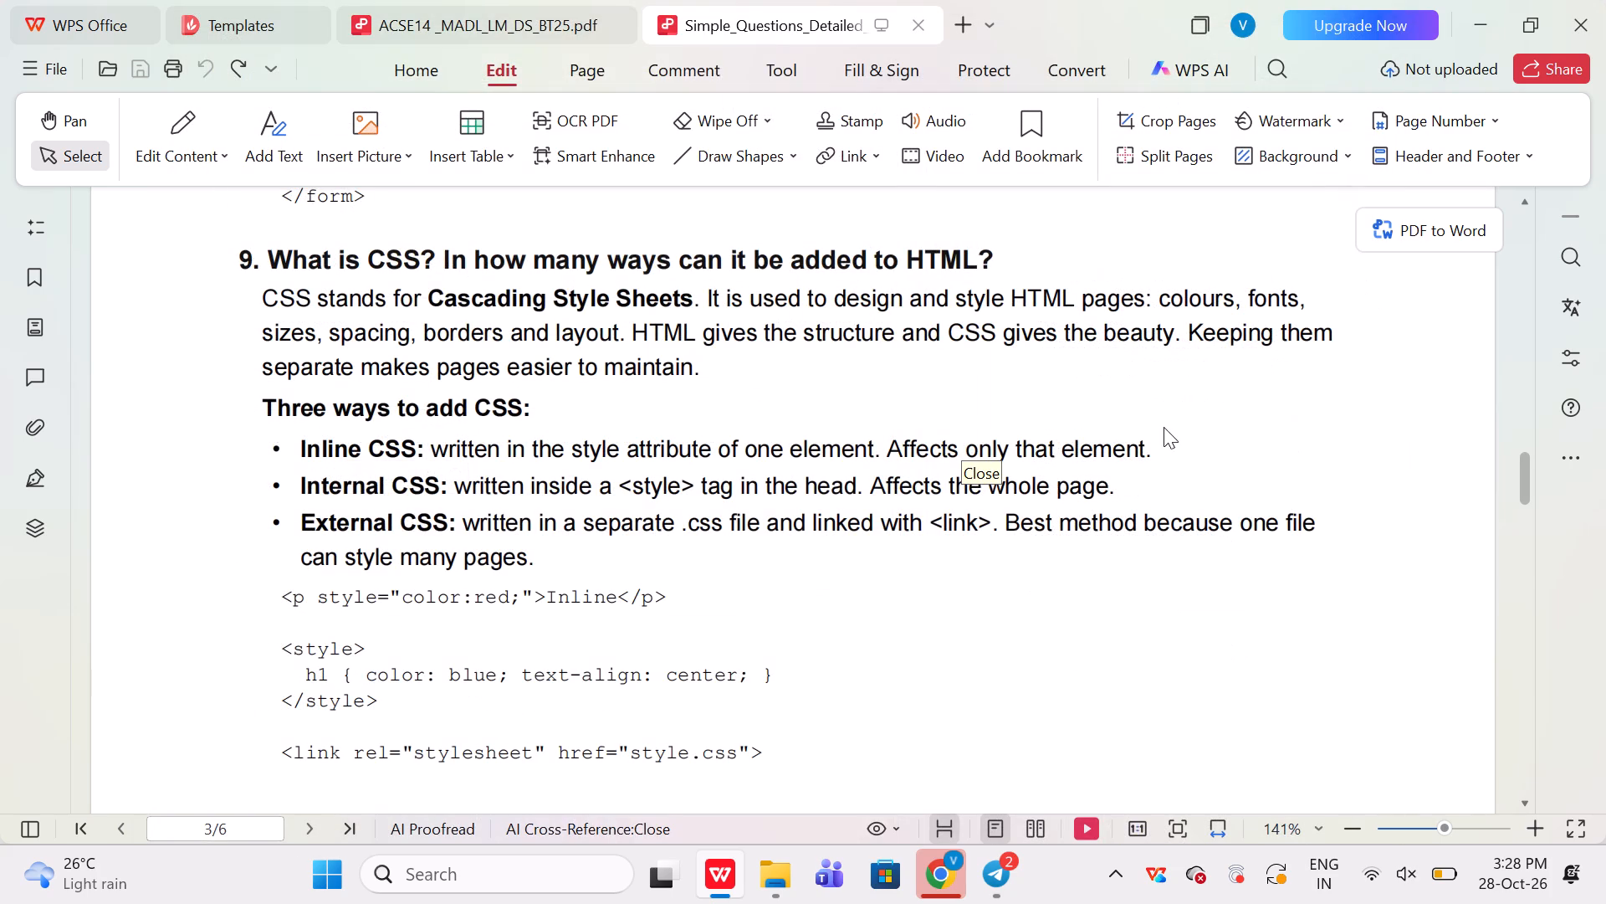
Examine the HTML questions and answers in the Simple Questions PDF up to the start of Part B.
scroll(1031, 436, up, 13)
scroll(1031, 436, down, 3)
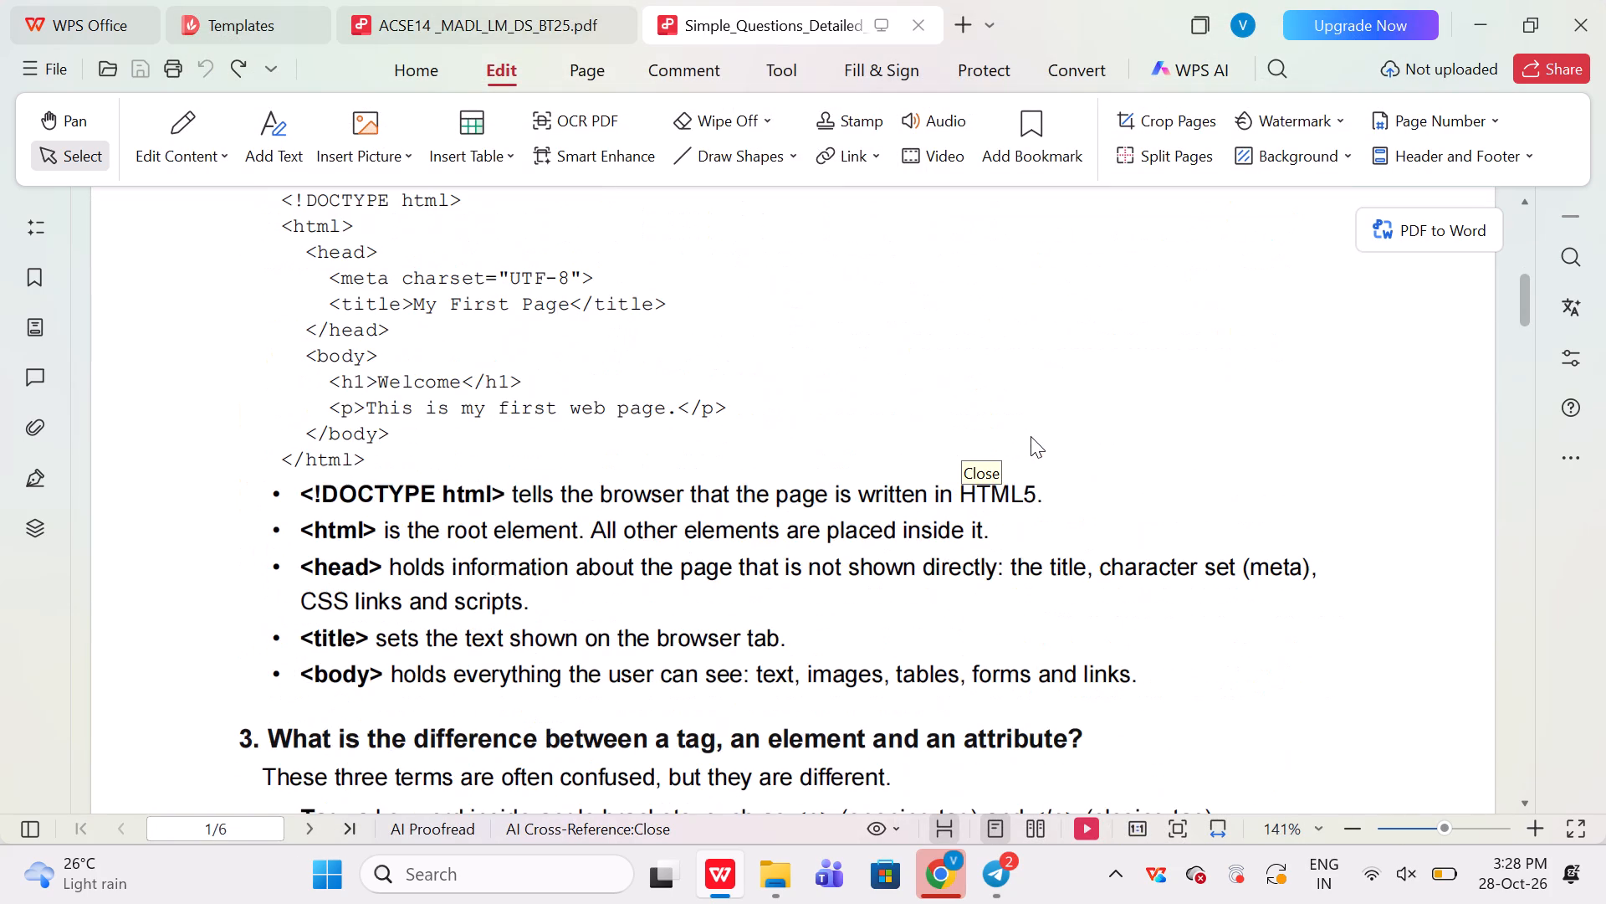
ctrl+scroll(1031, 436, down, 3)
scroll(1031, 436, down, 1)
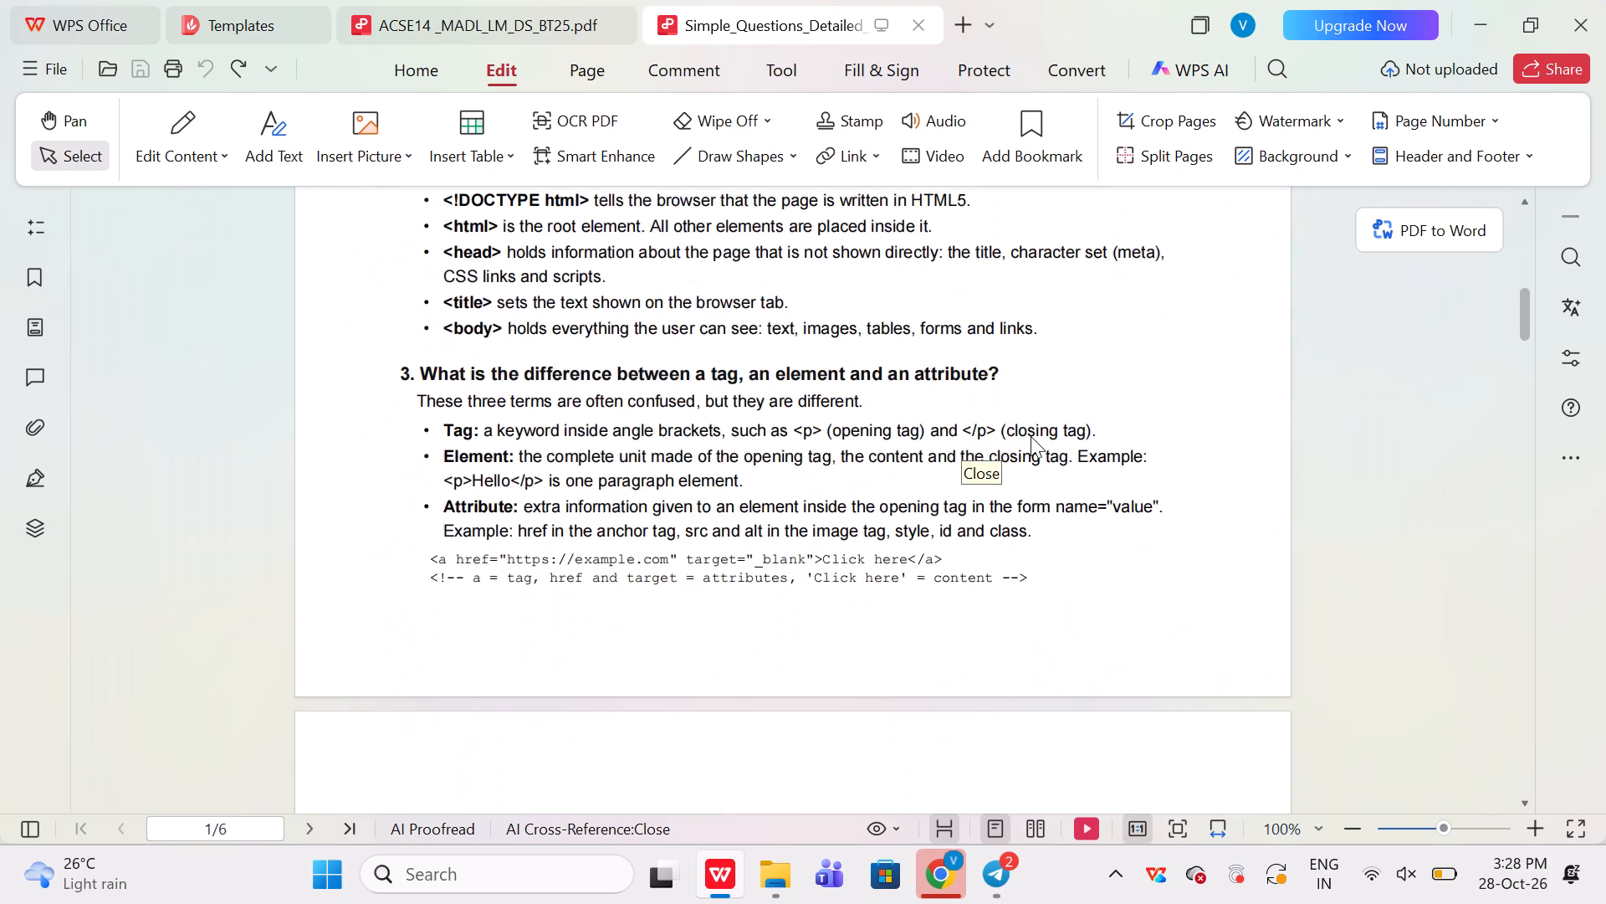
scroll(1031, 436, down, 3)
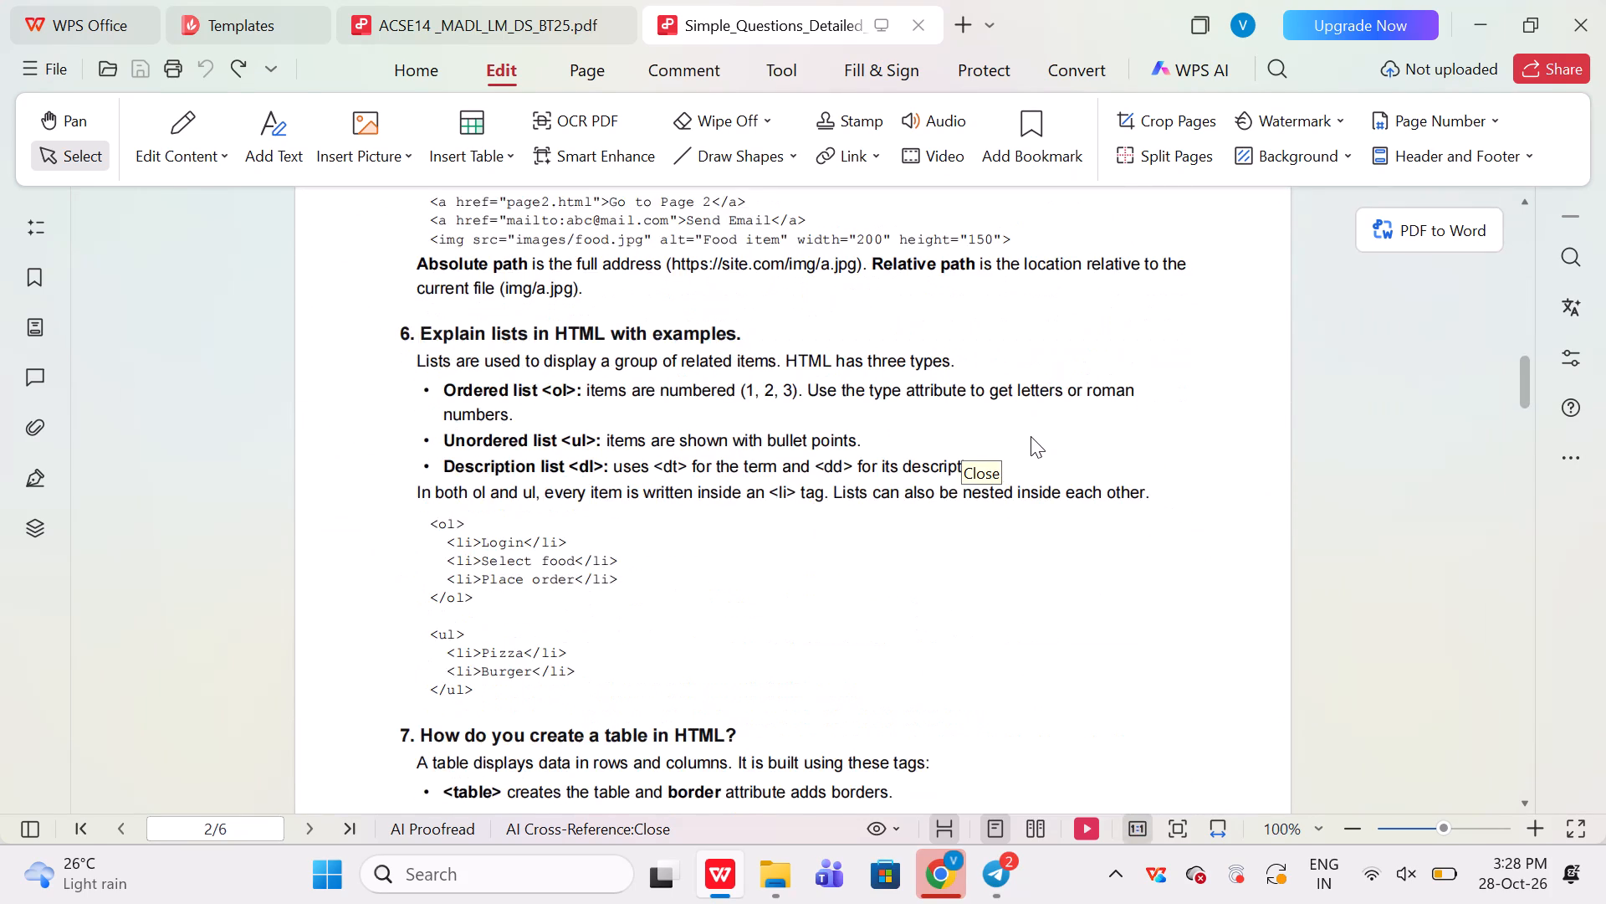
scroll(1031, 436, down, 4)
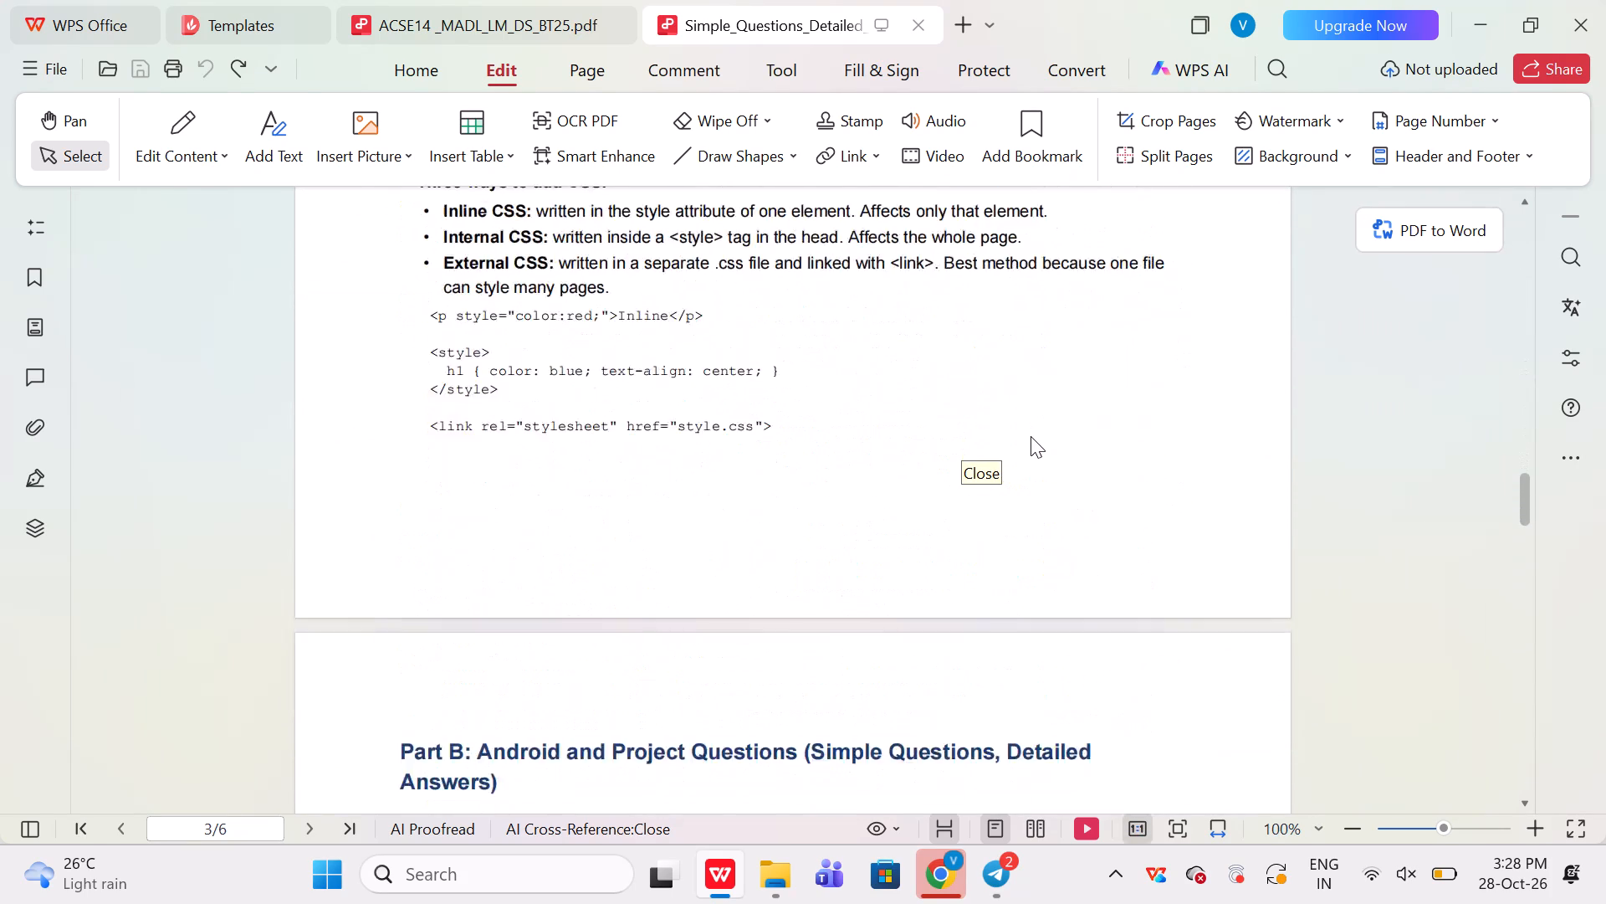
scroll(1031, 436, down, 1)
Start a Batch Print of the Simple Questions PDF.
right_click(903, 479)
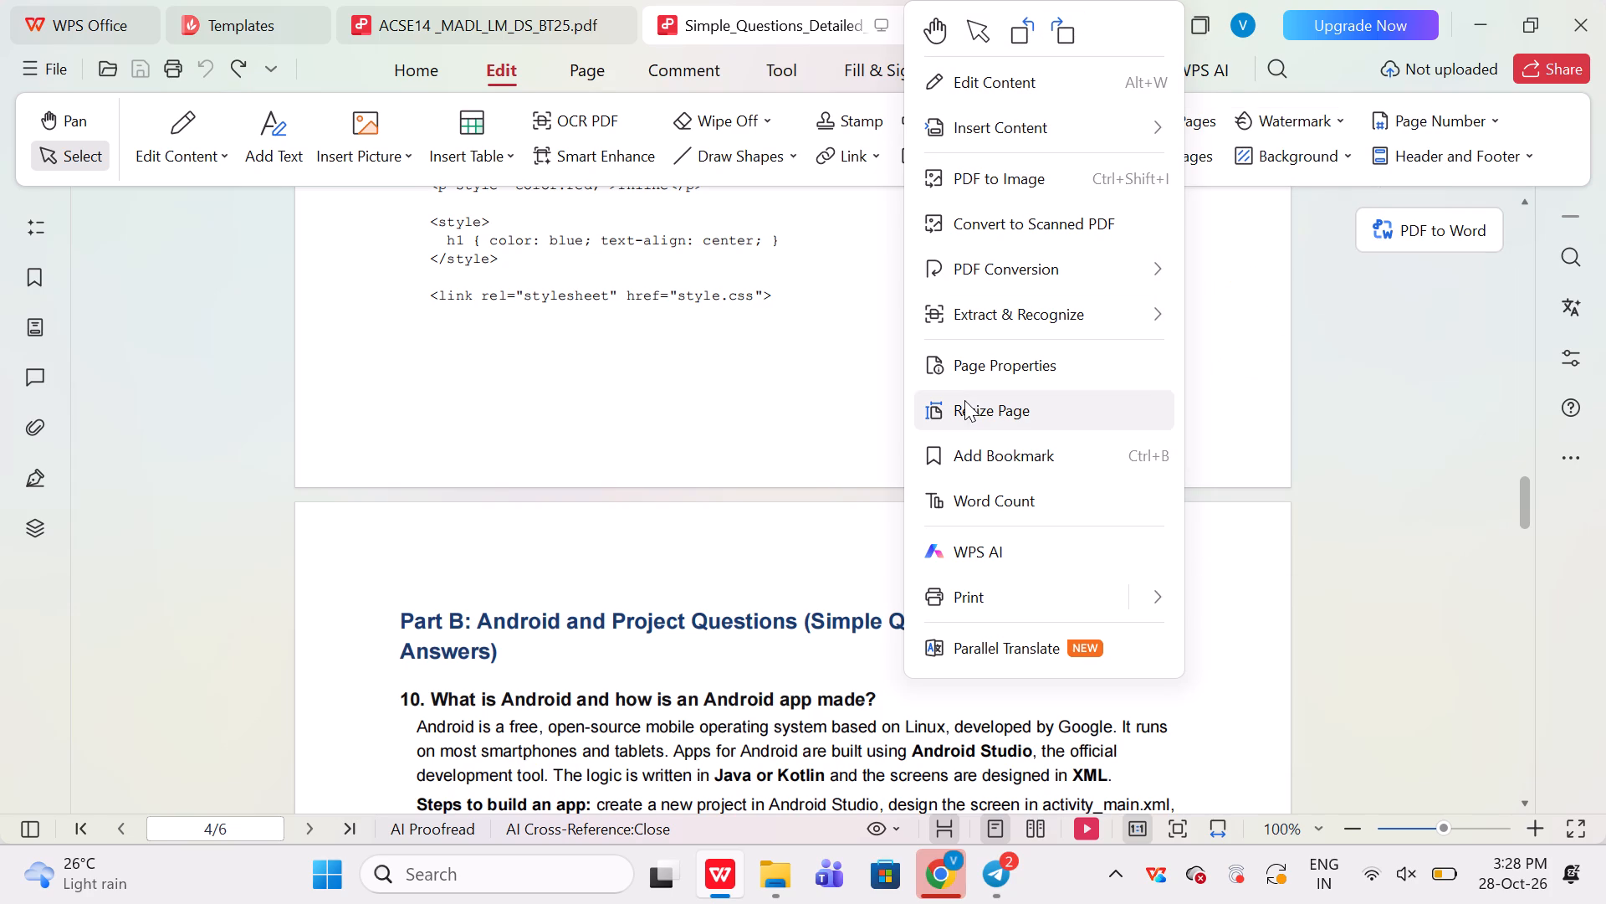
click(1171, 604)
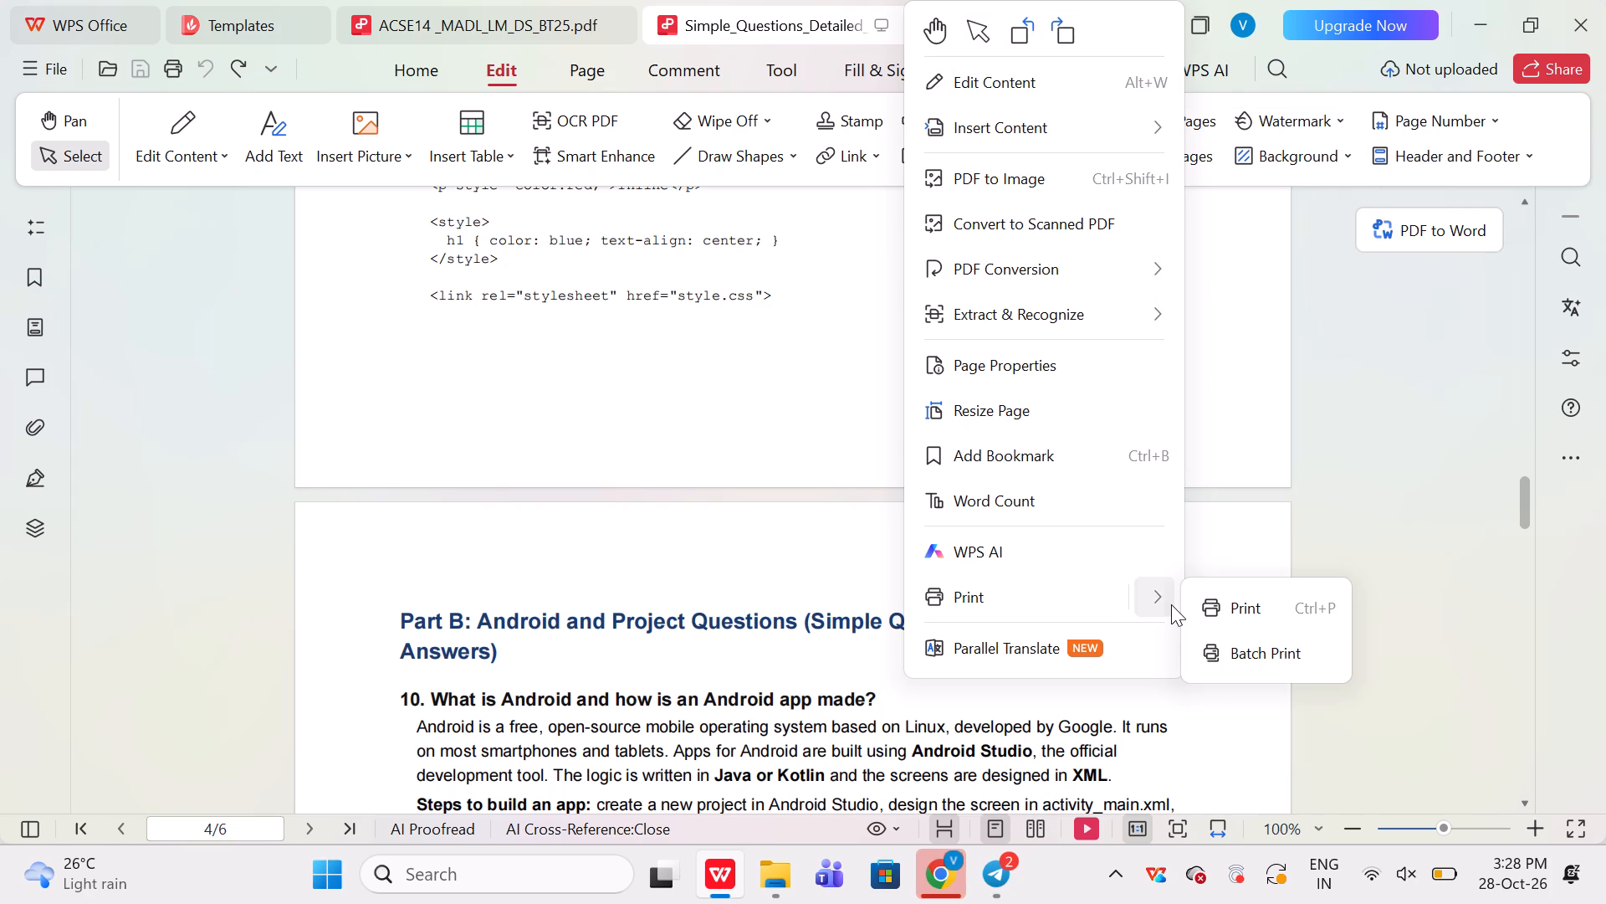
click(1225, 643)
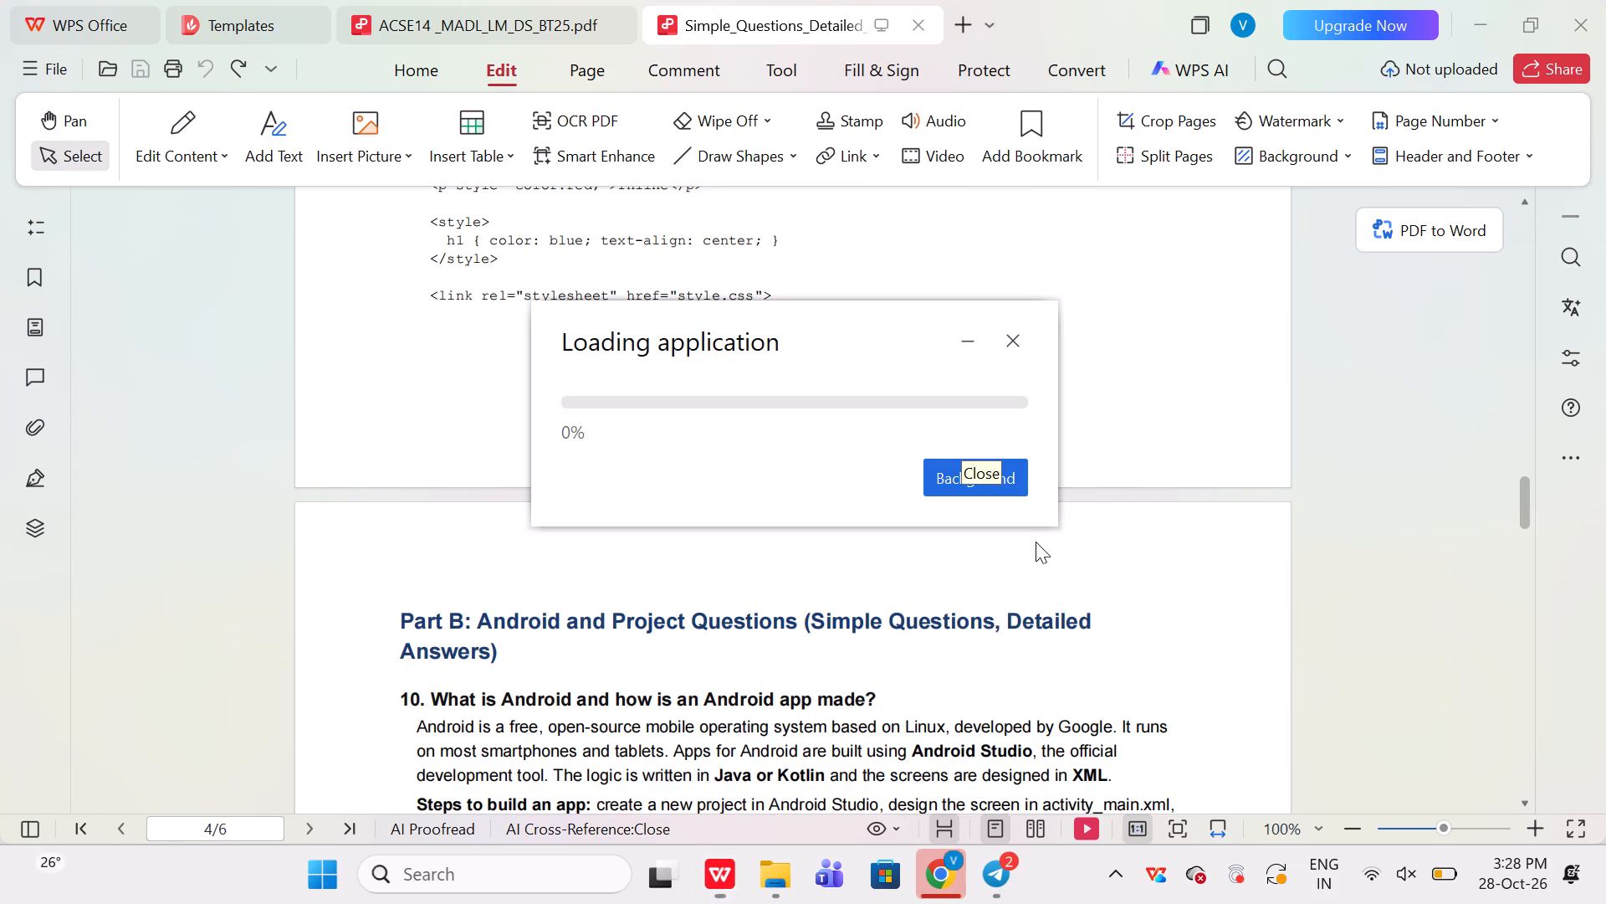